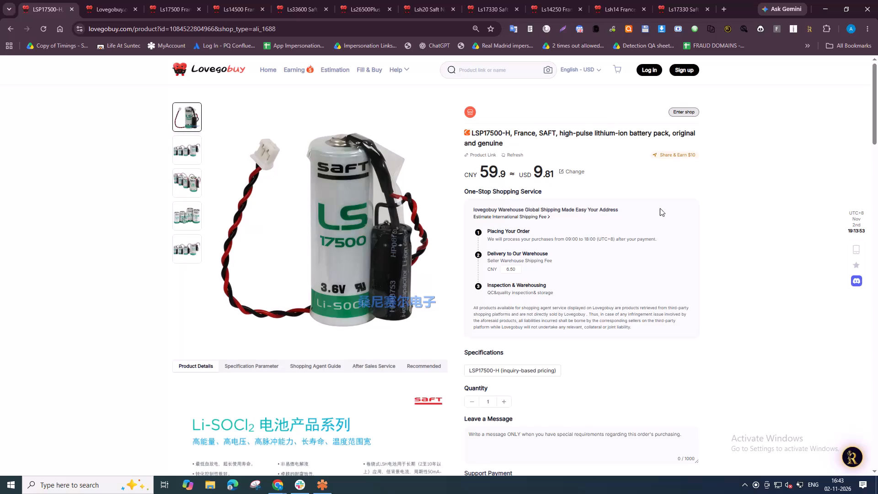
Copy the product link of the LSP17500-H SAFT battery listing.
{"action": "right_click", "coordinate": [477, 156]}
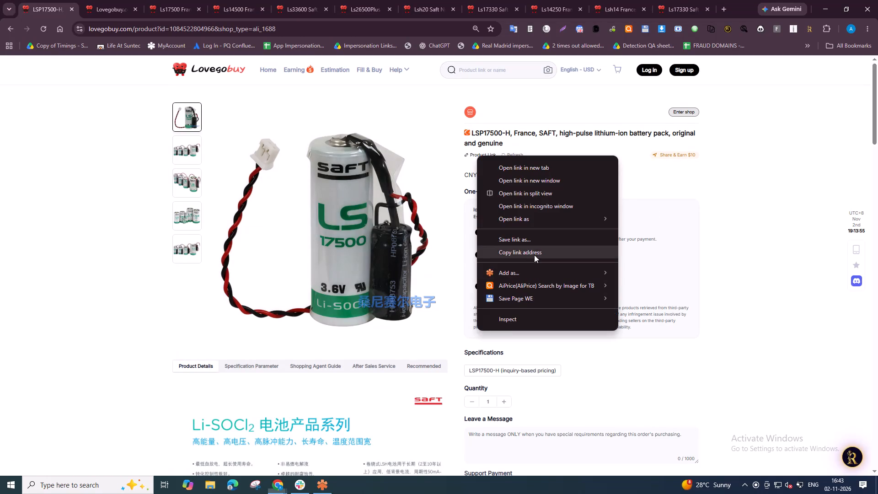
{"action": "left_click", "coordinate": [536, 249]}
Switch to the Red Points new incident form, clear the previous detection link and set the asset to LS17500 CELL.
{"action": "key", "text": "alt+Tab"}
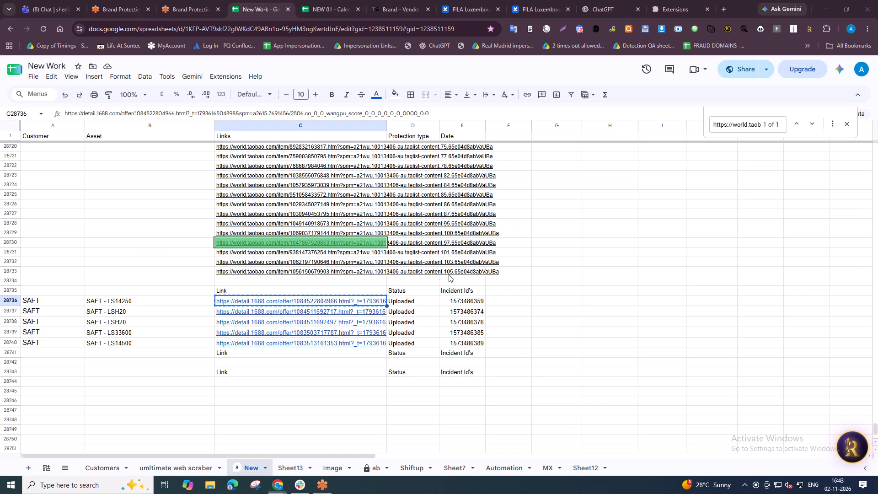
{"action": "left_click", "coordinate": [128, 0]}
{"action": "left_click", "coordinate": [201, 243]}
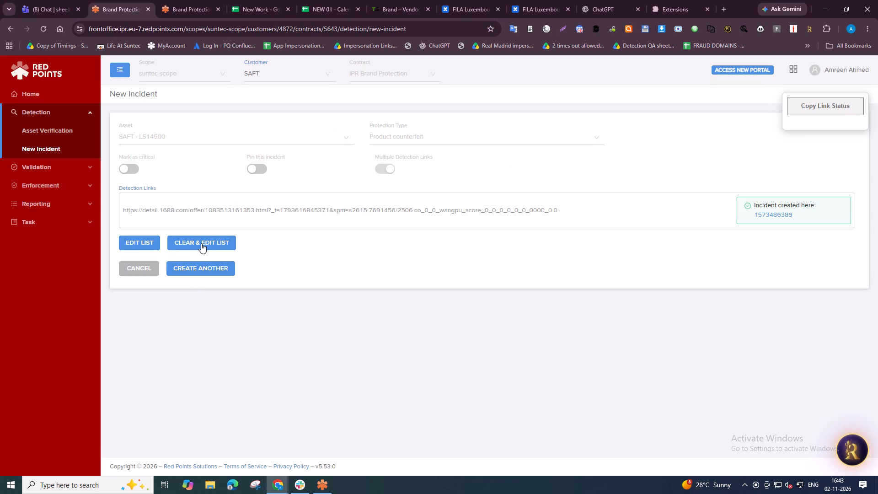
{"action": "left_click", "coordinate": [179, 138]}
{"action": "type", "text": "1750"}
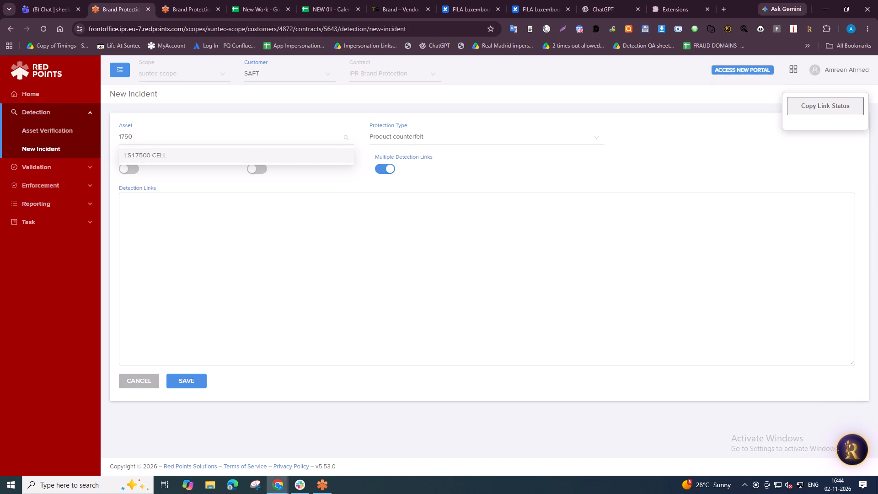
{"action": "left_click", "coordinate": [161, 160]}
{"action": "left_click", "coordinate": [181, 269]}
Return to the Lovegobuy listing and examine its product photos to check the battery models against the chosen asset.
{"action": "key", "text": "alt+Tab"}
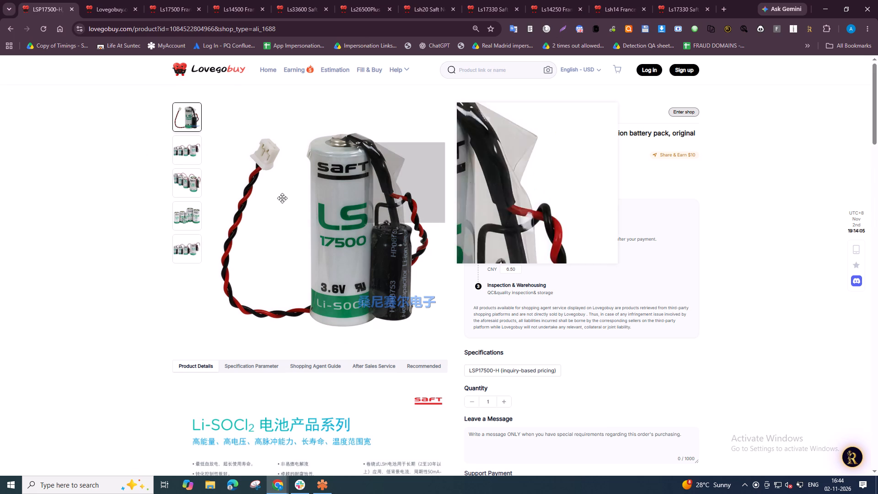
{"action": "left_click", "coordinate": [187, 153]}
{"action": "left_click", "coordinate": [187, 170]}
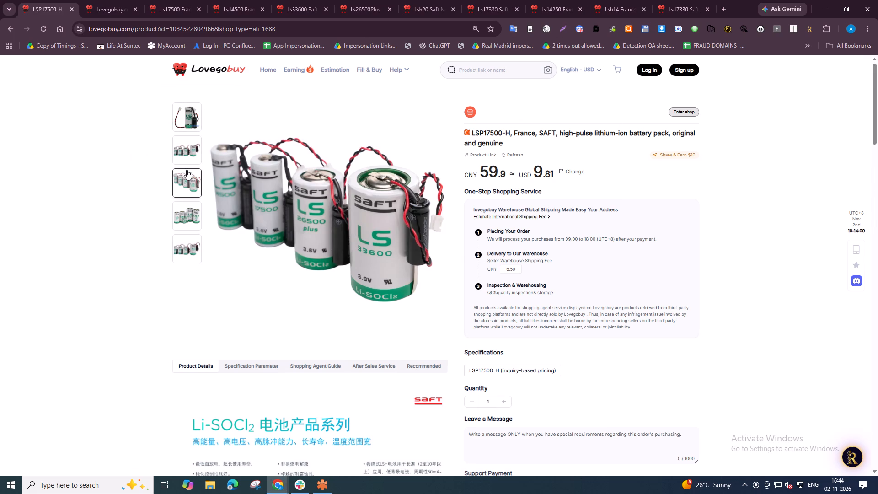
{"action": "left_click", "coordinate": [192, 204]}
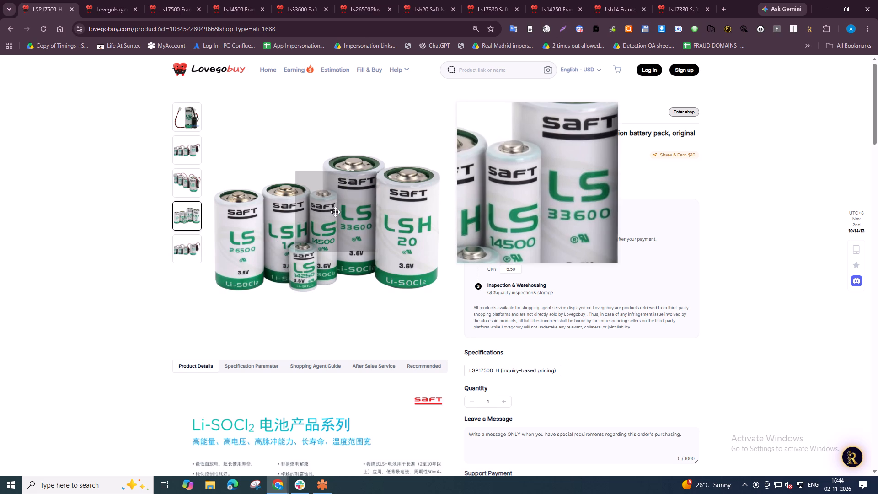
{"action": "left_click", "coordinate": [184, 248]}
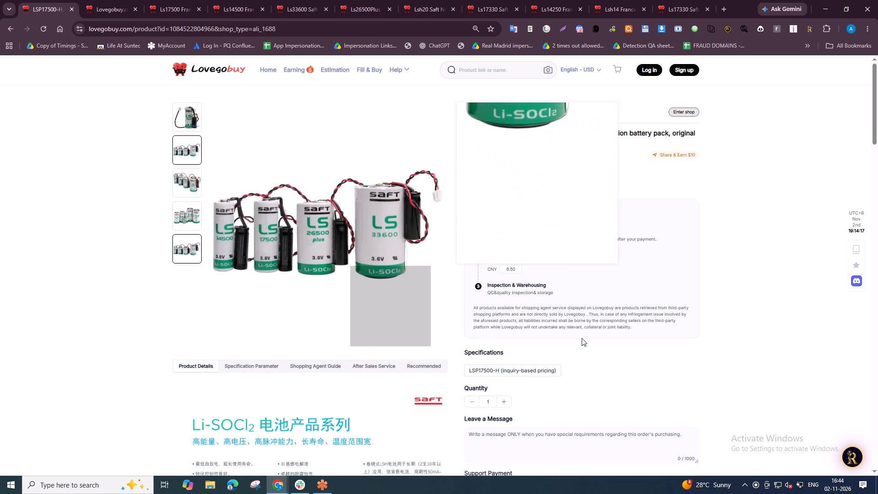
{"action": "key", "text": "alt+Tab"}
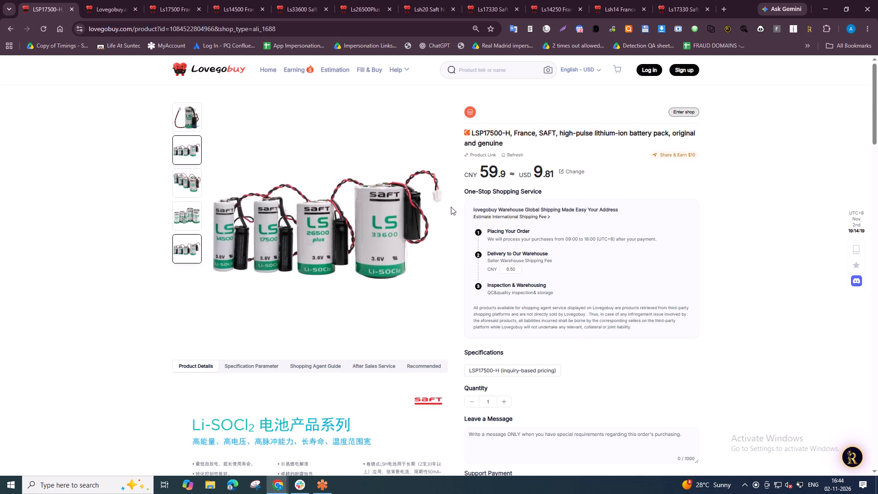
{"action": "left_click", "coordinate": [169, 138]}
{"action": "left_click", "coordinate": [665, 230]}
{"action": "key", "text": "alt+Tab"}
{"action": "left_click", "coordinate": [182, 121]}
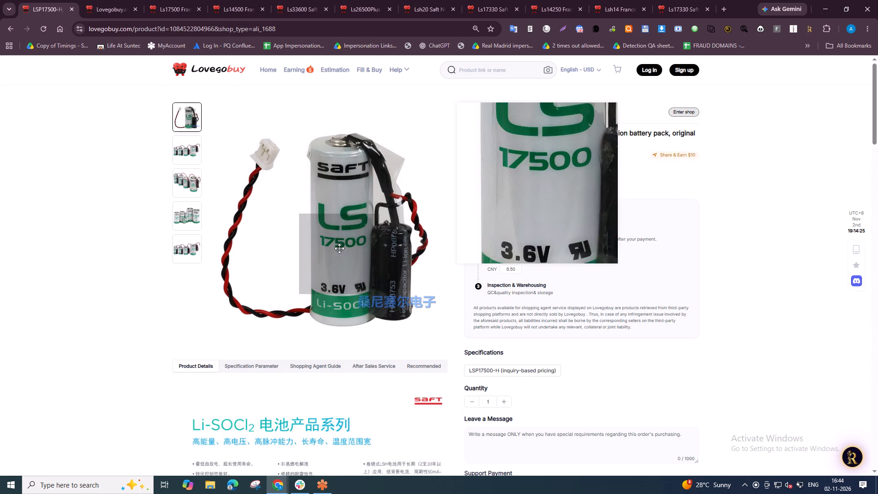
{"action": "key", "text": "alt+Tab"}
{"action": "key", "text": "alt+Tab"}
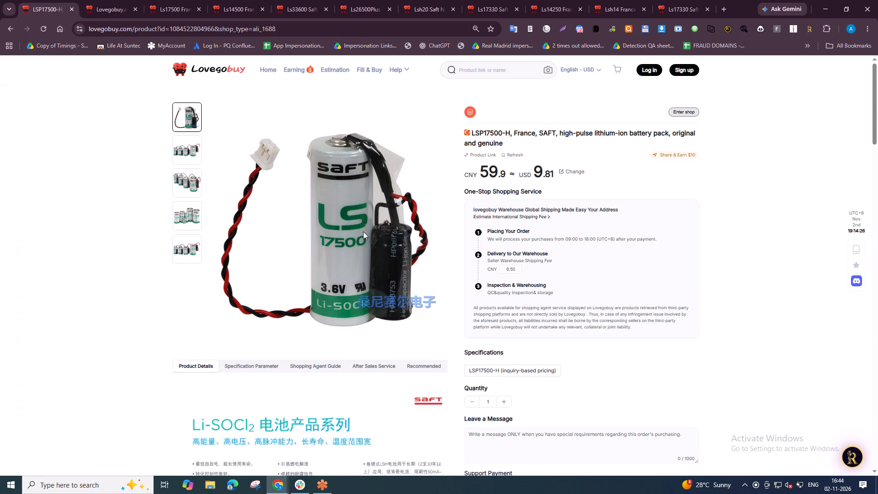
Copy the LSP17500-H listing's product link, enter it as the detection link in the Red Points form and save the incident.
{"action": "right_click", "coordinate": [484, 157]}
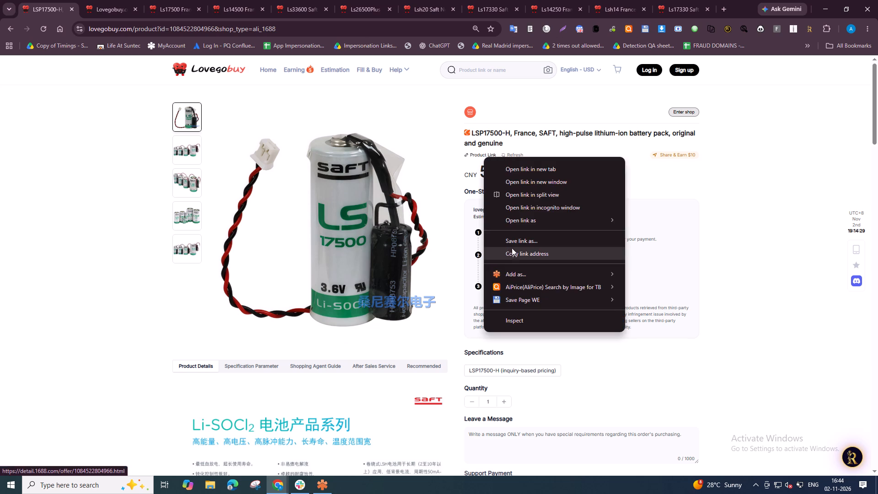
{"action": "left_click", "coordinate": [514, 250]}
{"action": "key", "text": "alt+Tab"}
{"action": "left_click", "coordinate": [263, 249]}
{"action": "key", "text": "ctrl+v"}
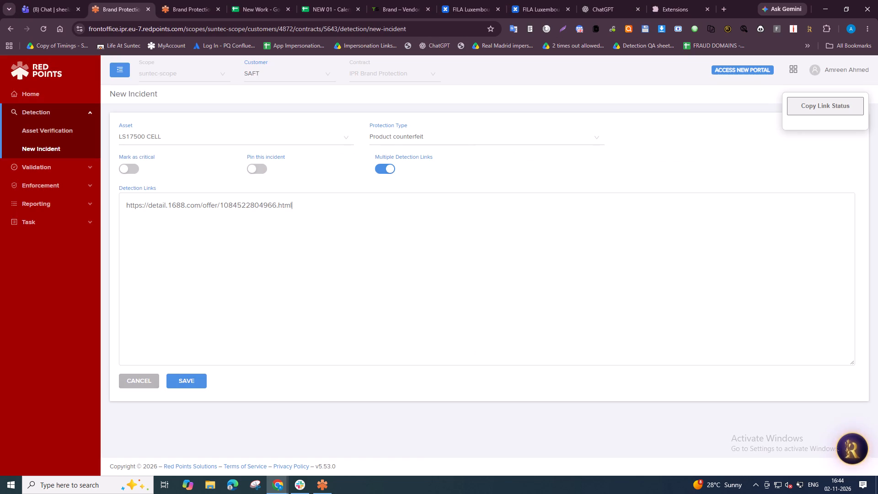
{"action": "left_click", "coordinate": [203, 381]}
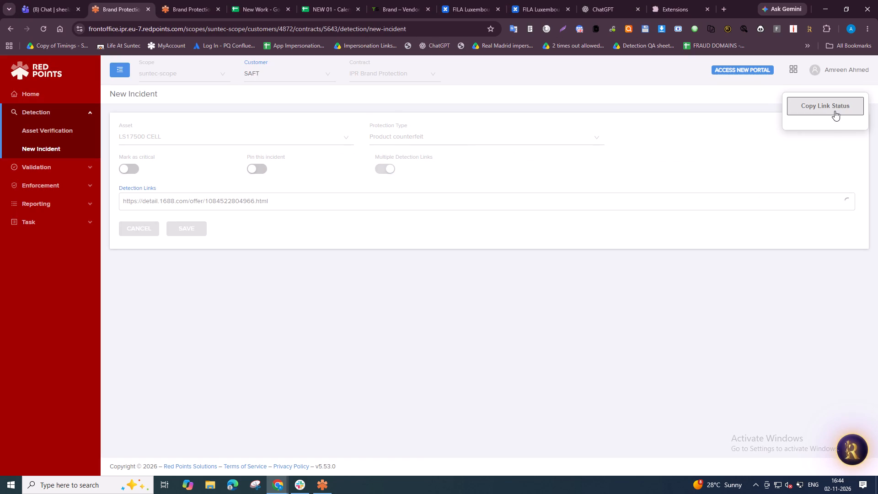
Copy the link status of the submitted detection link.
{"action": "left_click", "coordinate": [835, 111]}
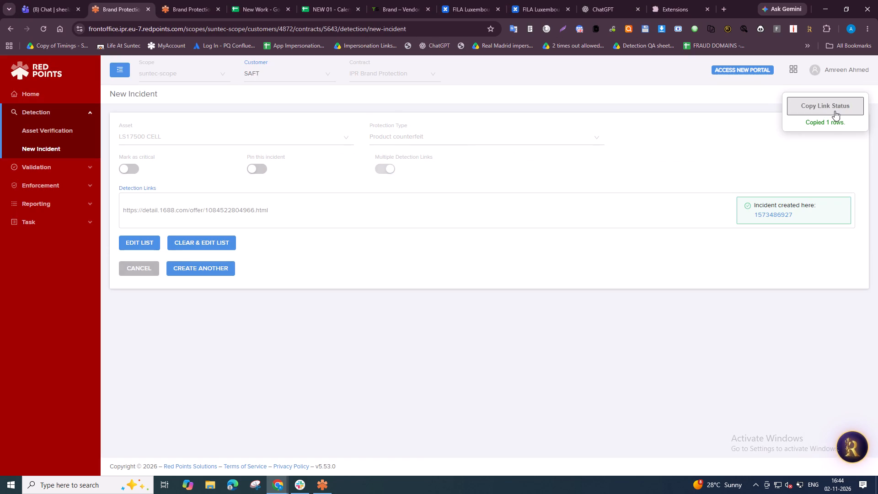
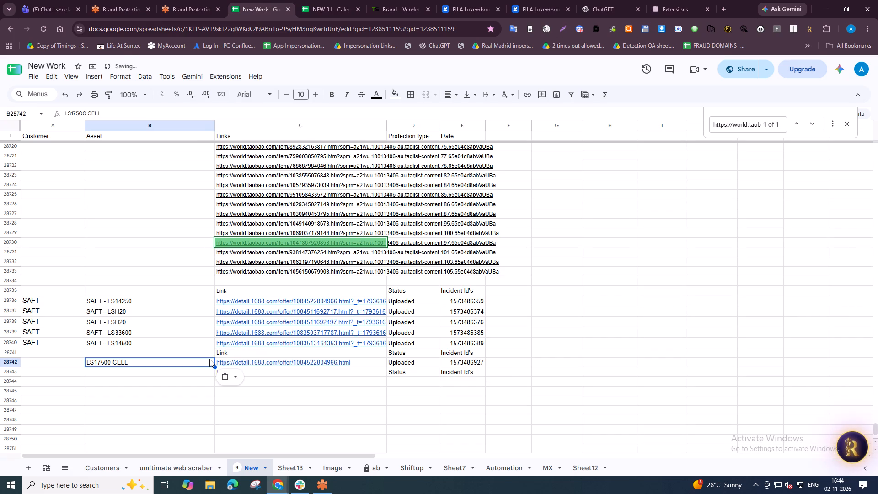
Move the LS17500 CELL record in the New Work sheet up one row, over the repeated header in row 28741.
{"action": "key", "text": "ctrl+x"}
{"action": "key", "text": "Up"}
{"action": "key", "text": "ctrl+v"}
Switch to Lovegobuy, close the finished LSP17500-H listing and copy the product link of the Ls17500 listing.
{"action": "key", "text": "alt+Tab"}
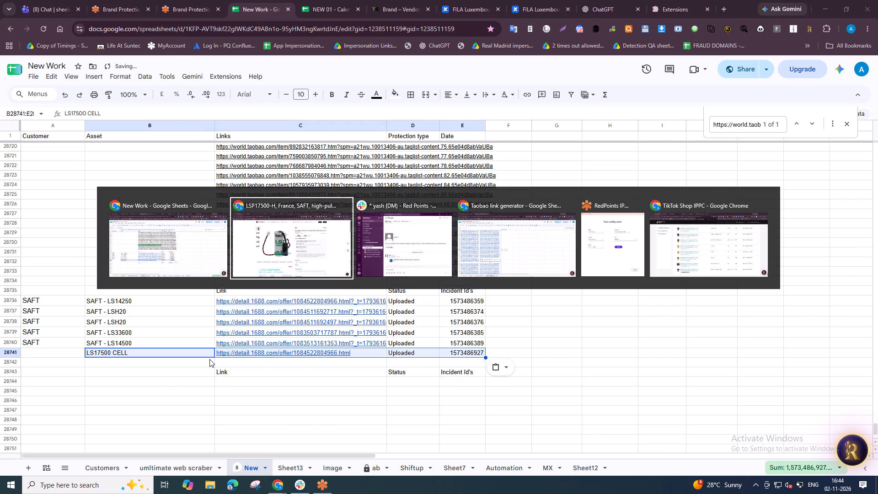
{"action": "key", "text": "ctrl+w"}
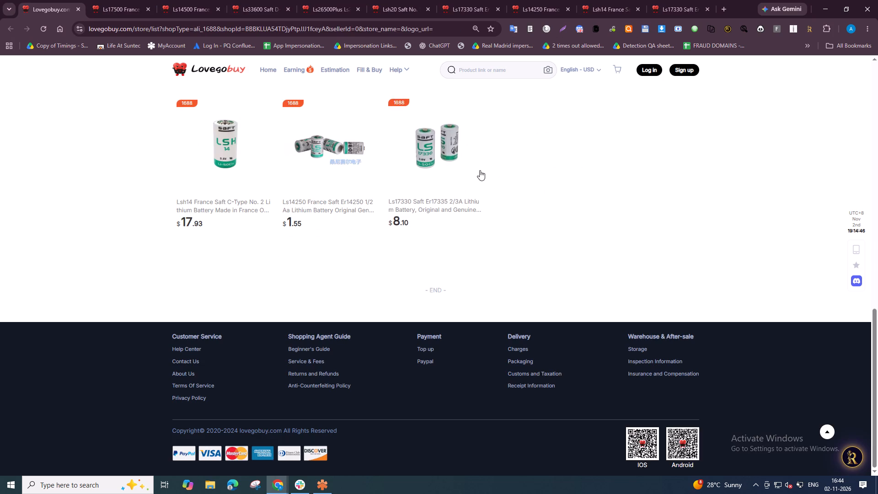
{"action": "key", "text": "ctrl+Tab"}
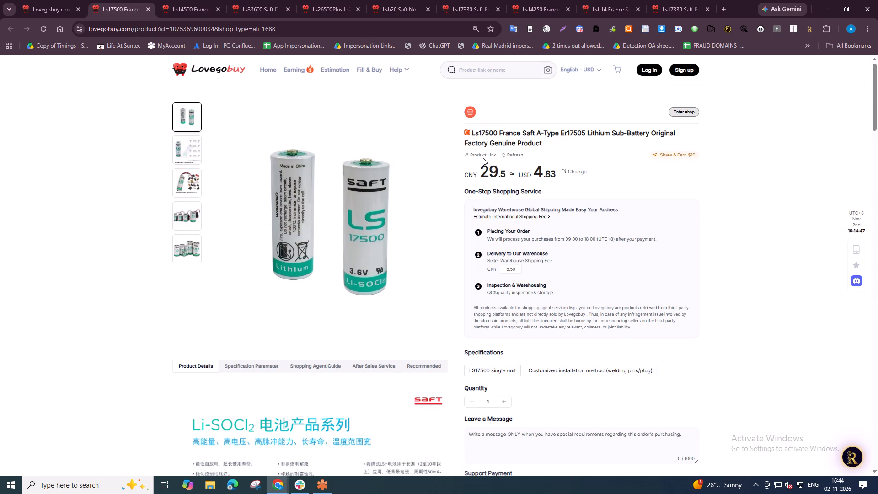
{"action": "right_click", "coordinate": [482, 155]}
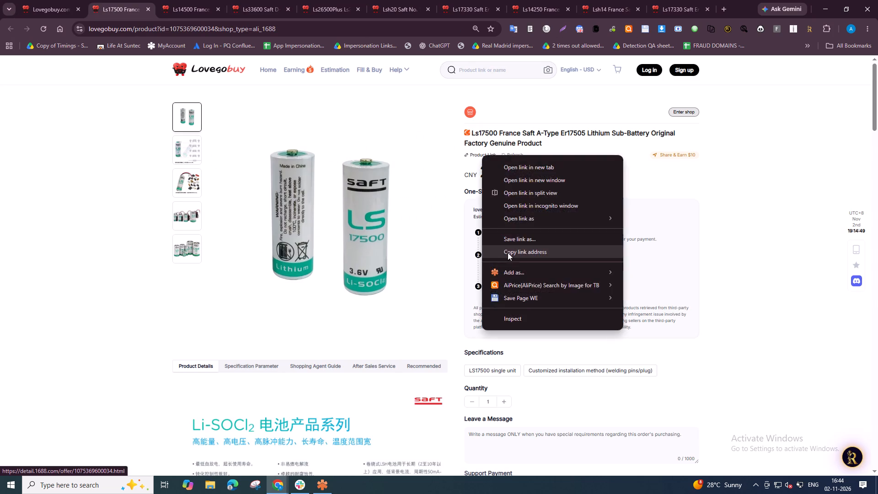
{"action": "left_click", "coordinate": [508, 252]}
In the Red Points incident form, clear the previous link, set the asset to LS17500 CELL, enter the copied link and save.
{"action": "key", "text": "alt+Tab"}
{"action": "left_click", "coordinate": [107, 0]}
{"action": "left_click", "coordinate": [189, 244]}
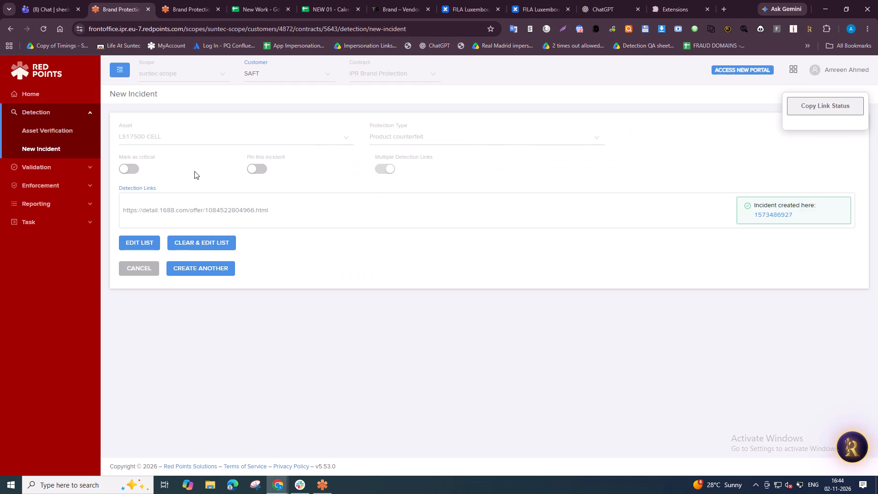
{"action": "left_click", "coordinate": [193, 141]}
{"action": "type", "text": "1750"}
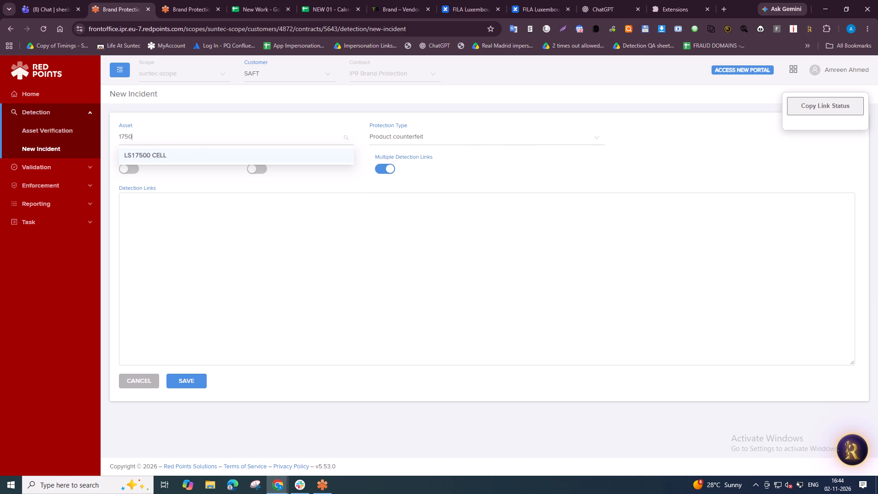
{"action": "left_click", "coordinate": [196, 161]}
{"action": "left_click", "coordinate": [205, 268]}
{"action": "key", "text": "ctrl+v"}
{"action": "key", "text": "alt+Tab"}
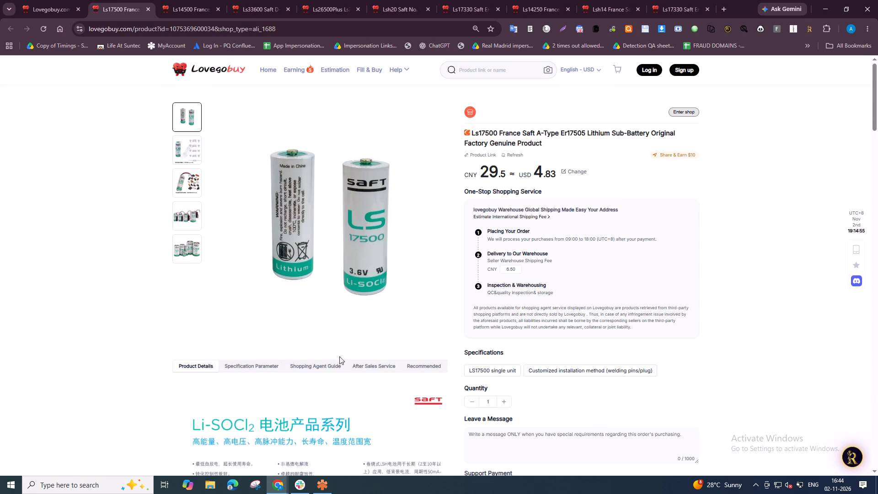
{"action": "key", "text": "alt+Tab"}
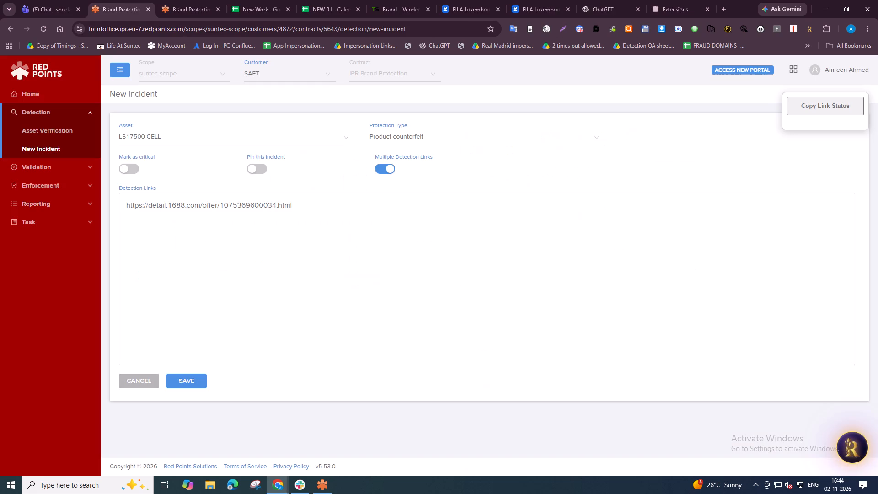
{"action": "left_click", "coordinate": [203, 378]}
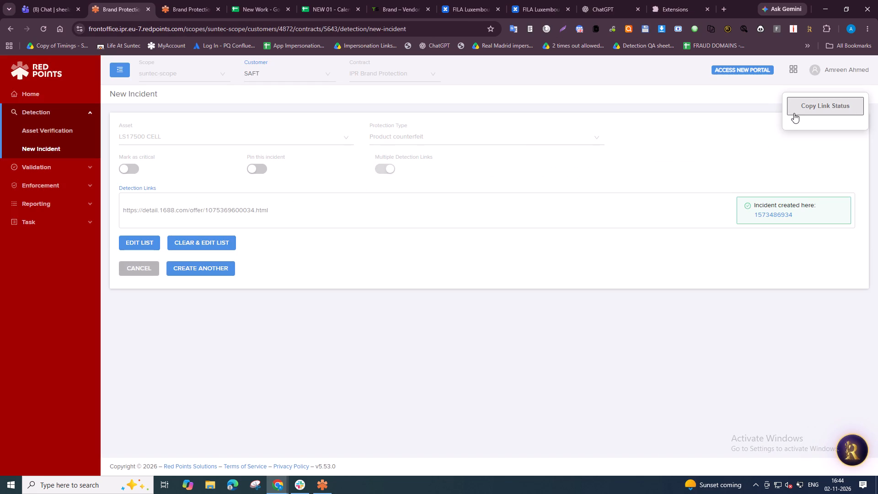
Copy the link status into the New Work sheet and move its record up over the pasted header in row 28742.
{"action": "left_click", "coordinate": [794, 113]}
{"action": "left_click", "coordinate": [254, 0]}
{"action": "left_click", "coordinate": [258, 367]}
{"action": "key", "text": "ctrl+v"}
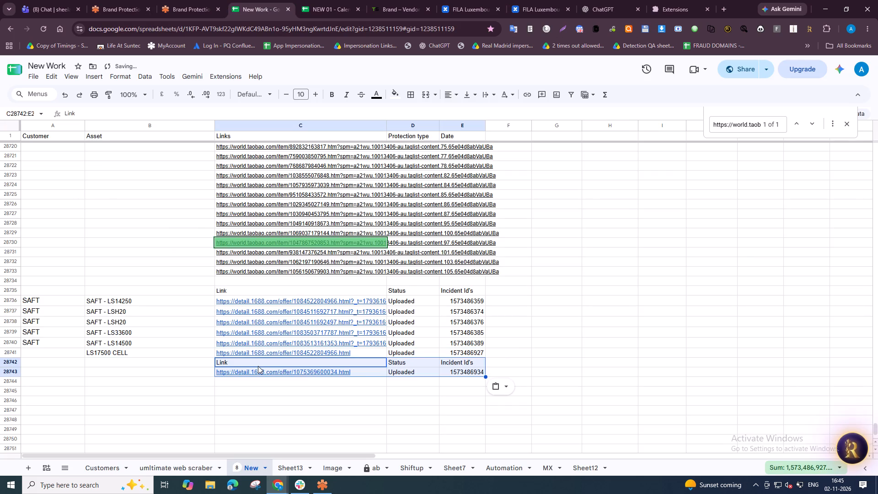
{"action": "key", "text": "Down"}
{"action": "key", "text": "ctrl+shift+Right"}
{"action": "key", "text": "ctrl+x"}
{"action": "key", "text": "Up"}
{"action": "key", "text": "ctrl+v"}
Fill the asset cell of the new record in row 28742 with LS17500 CELL from the row above.
{"action": "key", "text": "Left"}
{"action": "key", "text": "ctrl+d"}
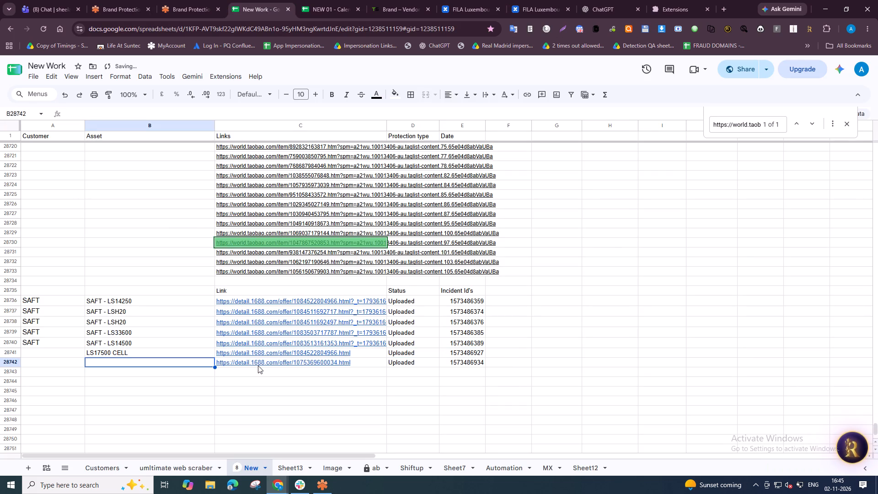
{"action": "key", "text": "Left"}
Close the Ls17500 listing on Lovegobuy, check the Ls14500 listing's second photo and copy its product link.
{"action": "key", "text": "alt+Tab"}
{"action": "key", "text": "ctrl+w"}
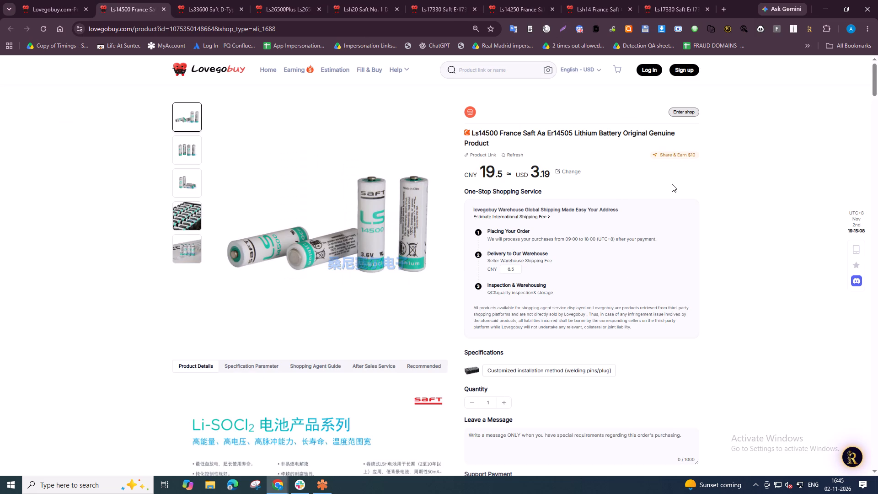
{"action": "left_click", "coordinate": [179, 144]}
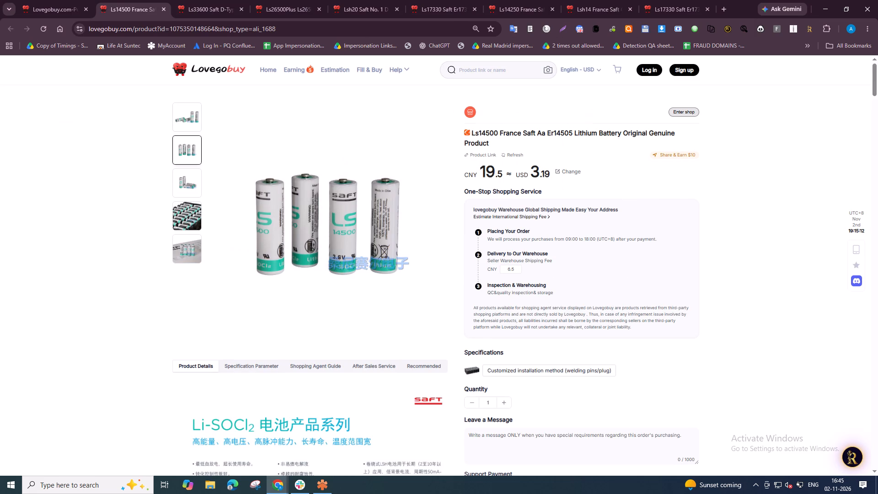
{"action": "right_click", "coordinate": [472, 155]}
{"action": "left_click", "coordinate": [506, 251]}
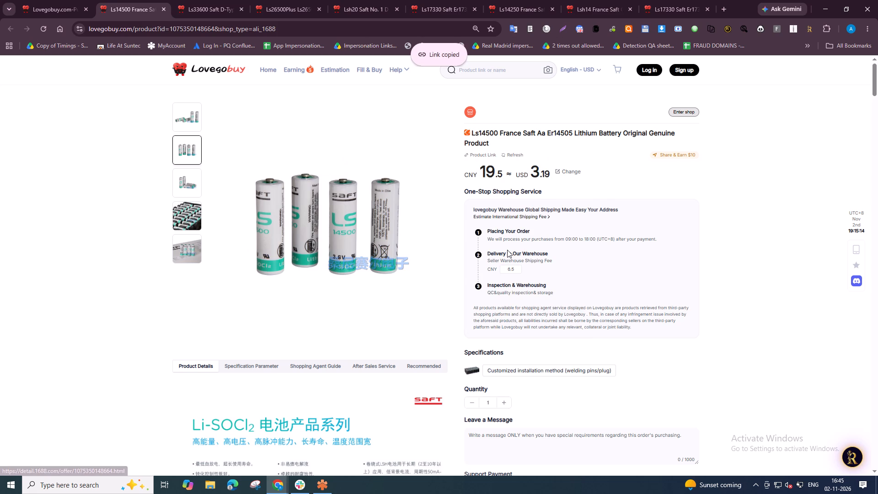
In the Red Points incident form, clear the previous link, set the asset to SAFT - LS14500, enter the copied link and save.
{"action": "key", "text": "alt+Tab"}
{"action": "left_click", "coordinate": [143, 0]}
{"action": "left_click", "coordinate": [190, 239]}
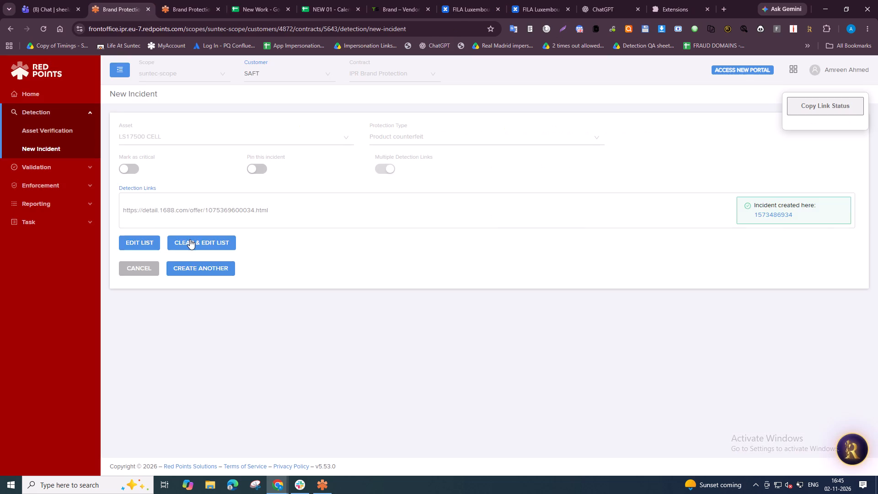
{"action": "left_click", "coordinate": [175, 137]}
{"action": "type", "text": "145"}
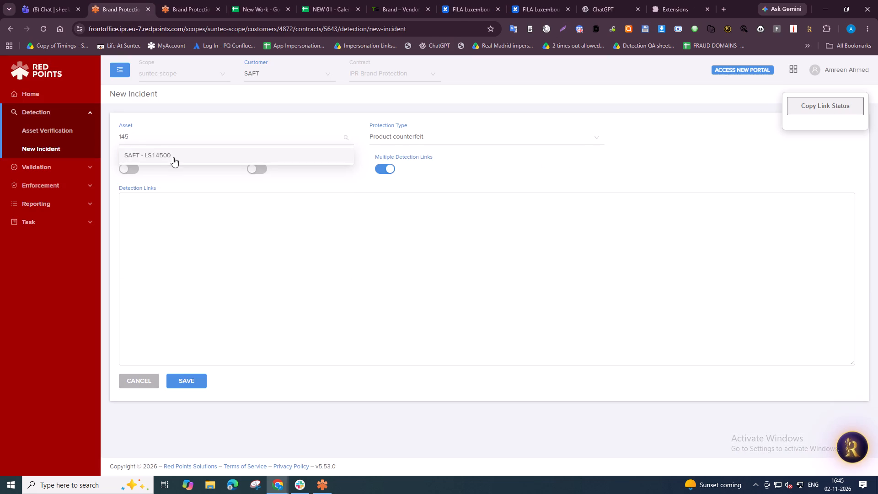
{"action": "left_click", "coordinate": [173, 157]}
{"action": "left_click", "coordinate": [187, 232]}
{"action": "key", "text": "ctrl+v"}
{"action": "left_click", "coordinate": [186, 387]}
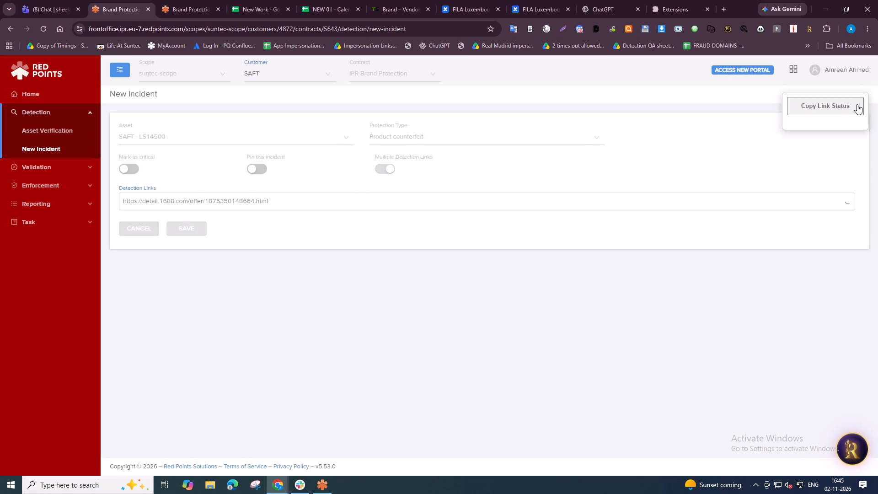
Copy the link status into the New Work sheet and move the link and status up over the pasted header in row 28743.
{"action": "left_click", "coordinate": [857, 104]}
{"action": "left_click", "coordinate": [241, 0]}
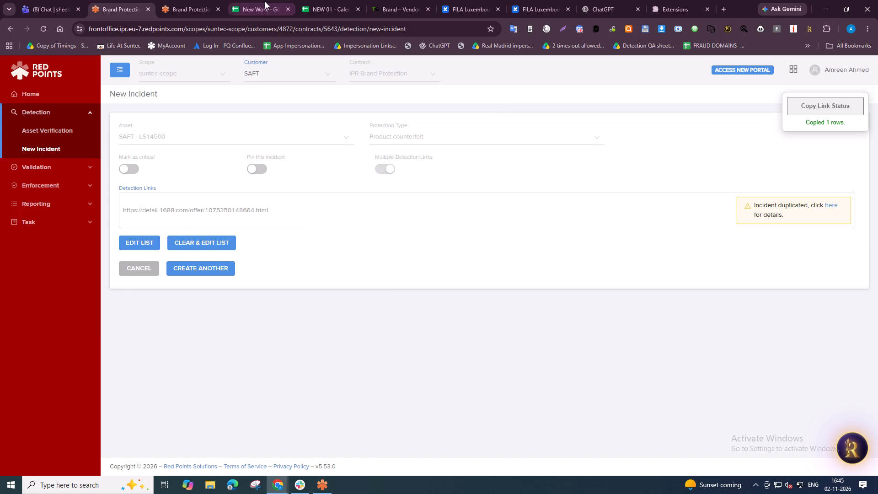
{"action": "left_click", "coordinate": [267, 370]}
{"action": "key", "text": "ctrl+v"}
{"action": "key", "text": "Right"}
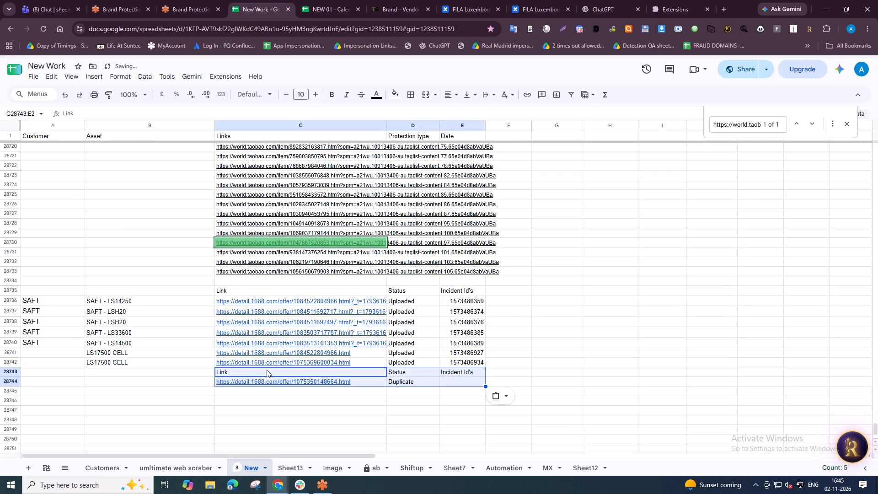
{"action": "key", "text": "Left"}
{"action": "key", "text": "Down"}
{"action": "key", "text": "ctrl+shift+Right"}
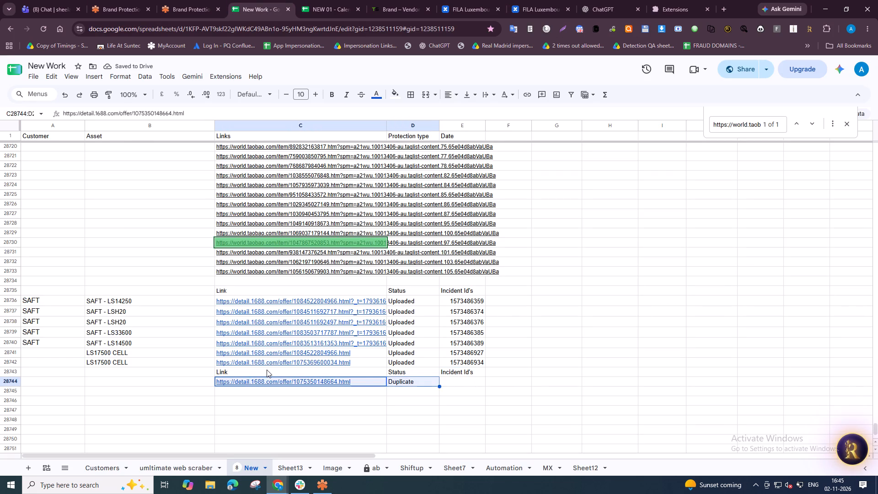
{"action": "key", "text": "ctrl+x"}
{"action": "key", "text": "Up"}
{"action": "key", "text": "ctrl+v"}
{"action": "key", "text": "Left"}
Copy the asset name SAFT - LS14500 from the Red Points form into asset cell B28743 of the sheet.
{"action": "left_click", "coordinate": [96, 0]}
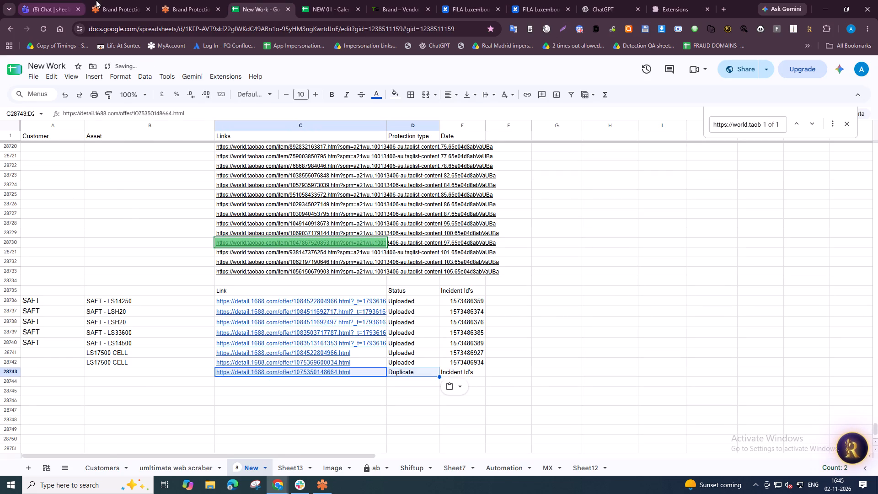
{"action": "left_click", "coordinate": [173, 133], "text": "alt"}
{"action": "left_click", "coordinate": [287, 0]}
{"action": "left_click", "coordinate": [121, 372]}
{"action": "key", "text": "ctrl+v"}
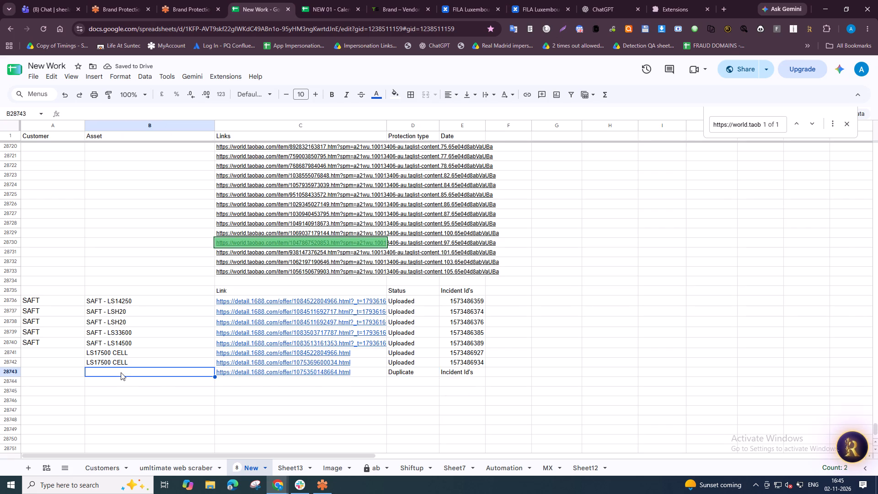
{"action": "left_click", "coordinate": [345, 407]}
Close the Ls14500 listing on Lovegobuy and copy the product link of the Ls33600 listing.
{"action": "key", "text": "alt+Tab"}
{"action": "key", "text": "ctrl+w"}
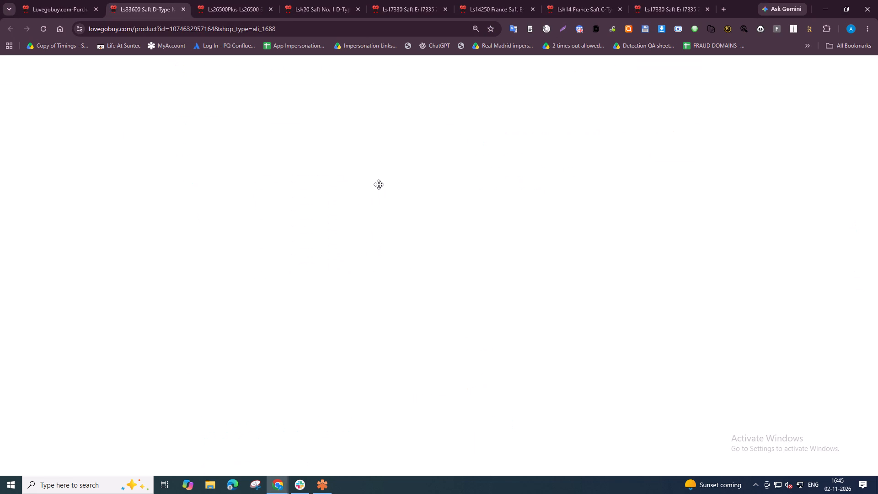
{"action": "right_click", "coordinate": [477, 154]}
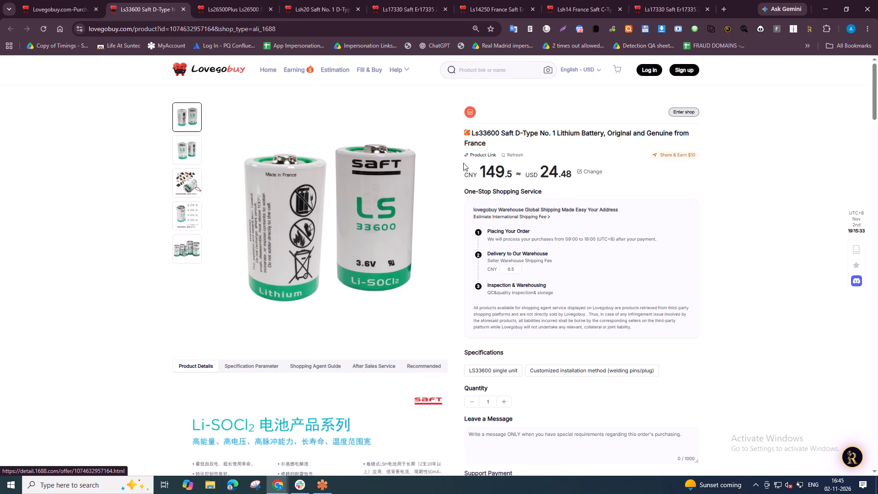
{"action": "left_click", "coordinate": [526, 253]}
In the Red Points incident form, clear the previous link, set the asset to SAFT - LS33600, enter the copied link and save.
{"action": "key", "text": "alt+Tab"}
{"action": "left_click", "coordinate": [142, 0]}
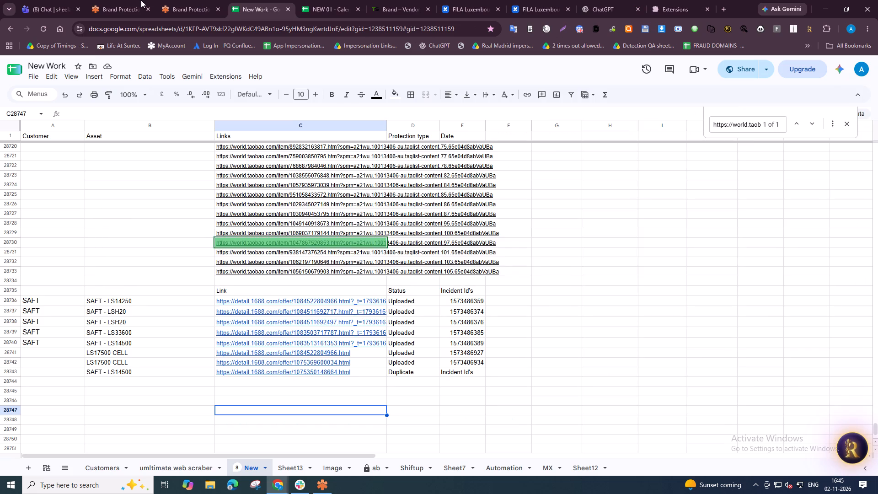
{"action": "left_click_drag", "start_coordinate": [208, 249], "coordinate": [208, 245]}
{"action": "left_click", "coordinate": [209, 140]}
{"action": "type", "text": "336"}
{"action": "left_click", "coordinate": [201, 152]}
{"action": "left_click", "coordinate": [194, 250]}
{"action": "key", "text": "ctrl+v"}
{"action": "left_click", "coordinate": [200, 380]}
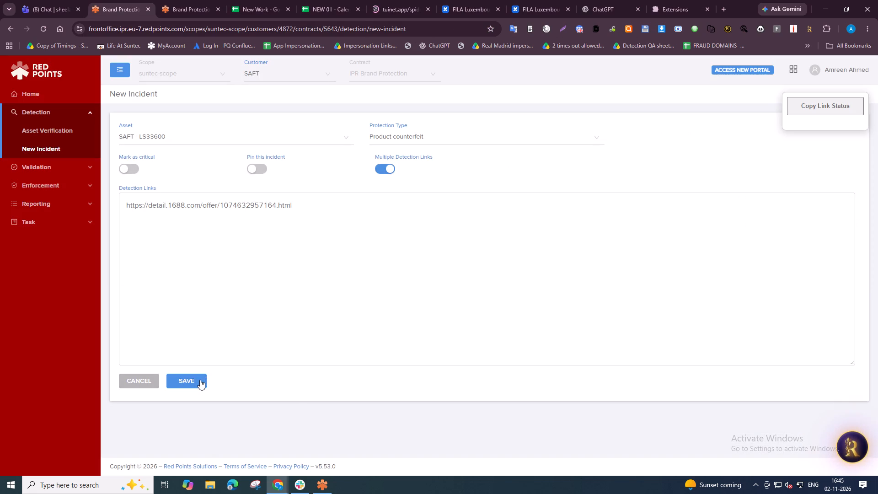
Copy the link status into the New Work sheet at row 28745 and move its link and status up to row 28744.
{"action": "left_click", "coordinate": [808, 108]}
{"action": "left_click", "coordinate": [252, 0]}
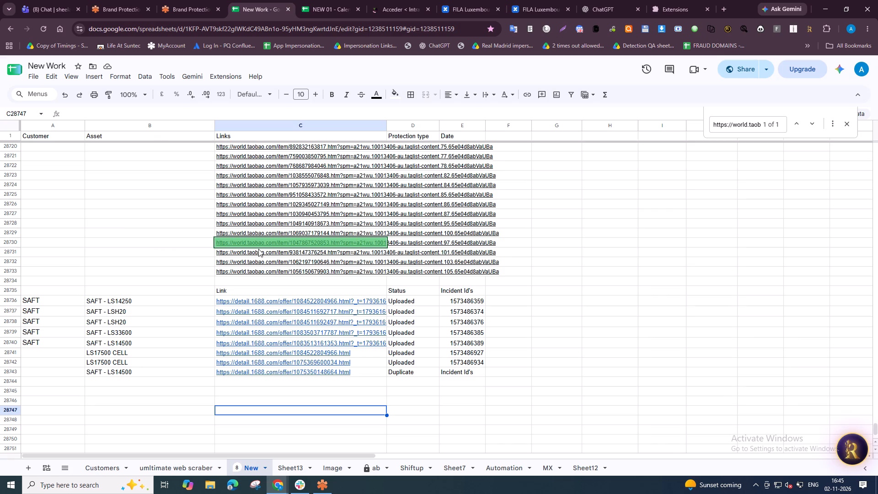
{"action": "left_click", "coordinate": [266, 373]}
{"action": "left_click", "coordinate": [303, 436]}
{"action": "left_click", "coordinate": [290, 395]}
{"action": "key", "text": "ctrl+v"}
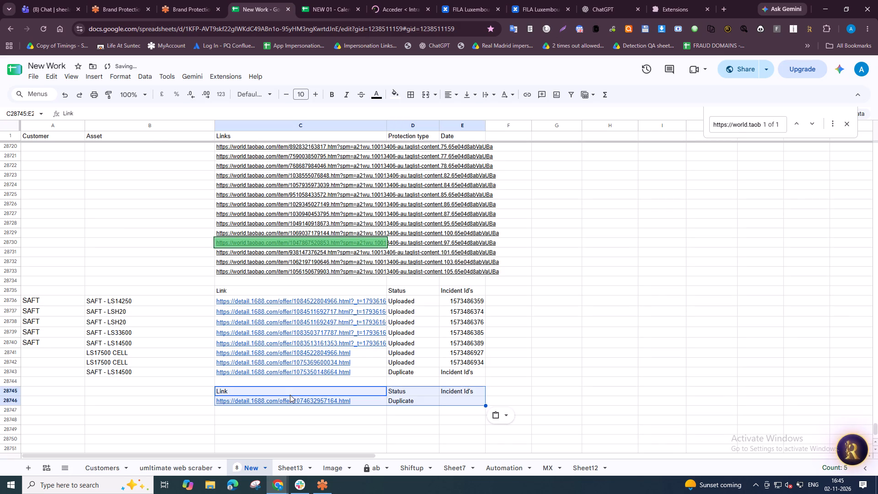
{"action": "key", "text": "Down"}
{"action": "key", "text": "ctrl+shift+Right"}
{"action": "key", "text": "ctrl+x"}
{"action": "key", "text": "Up"}
{"action": "key", "text": "Up"}
{"action": "key", "text": "ctrl+v"}
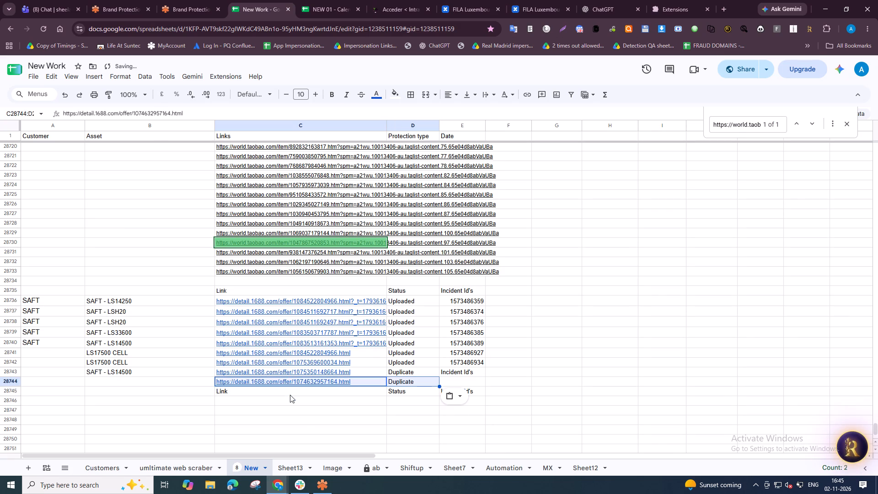
Copy the asset name SAFT - LS33600 from the Red Points form into asset cell B28744 of the sheet.
{"action": "left_click", "coordinate": [130, 0]}
{"action": "left_click", "coordinate": [155, 137], "text": "alt"}
{"action": "left_click", "coordinate": [279, 0]}
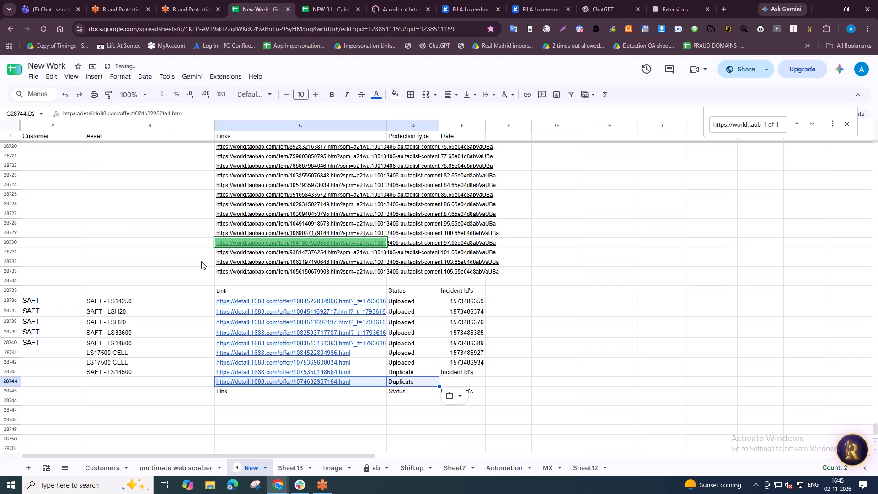
{"action": "left_click", "coordinate": [151, 381]}
{"action": "key", "text": "ctrl+v"}
{"action": "left_click", "coordinate": [286, 411]}
Close the Ls33600 listing on Lovegobuy and copy the product link of the Ls26500Plus listing.
{"action": "key", "text": "alt+Tab"}
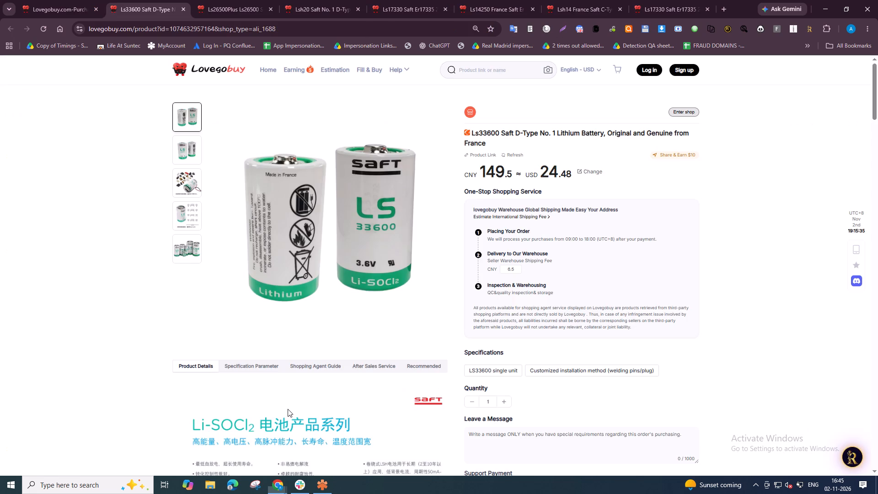
{"action": "key", "text": "ctrl+w"}
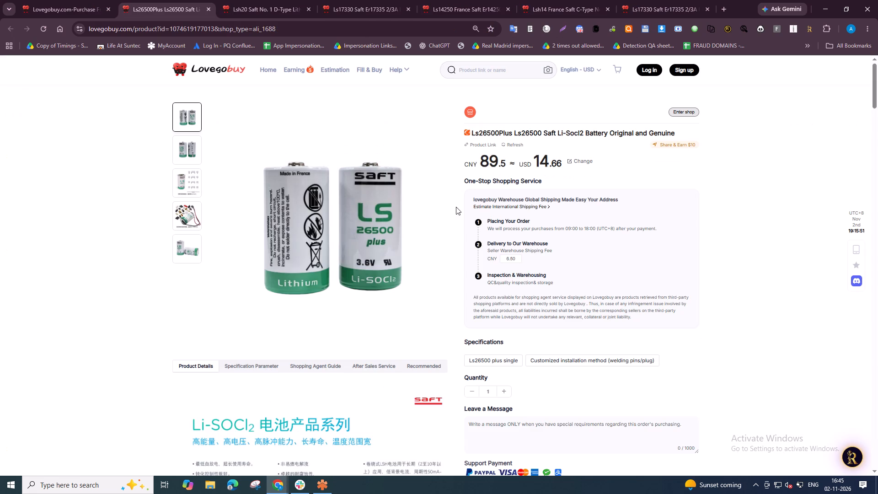
{"action": "right_click", "coordinate": [481, 144]}
{"action": "left_click", "coordinate": [528, 241]}
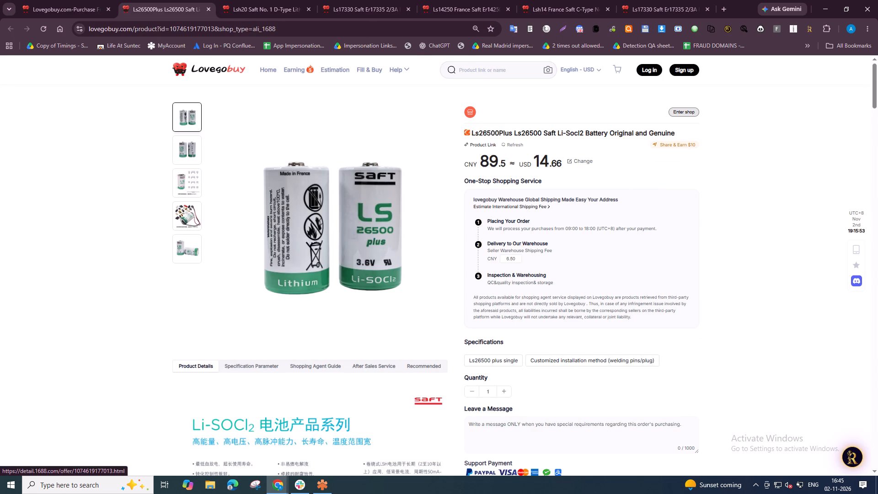
In the Red Points incident form, clear the previous link, set the asset to SAFT - LS26500 Plus, enter the copied link and save.
{"action": "key", "text": "alt+Tab"}
{"action": "left_click", "coordinate": [130, 0]}
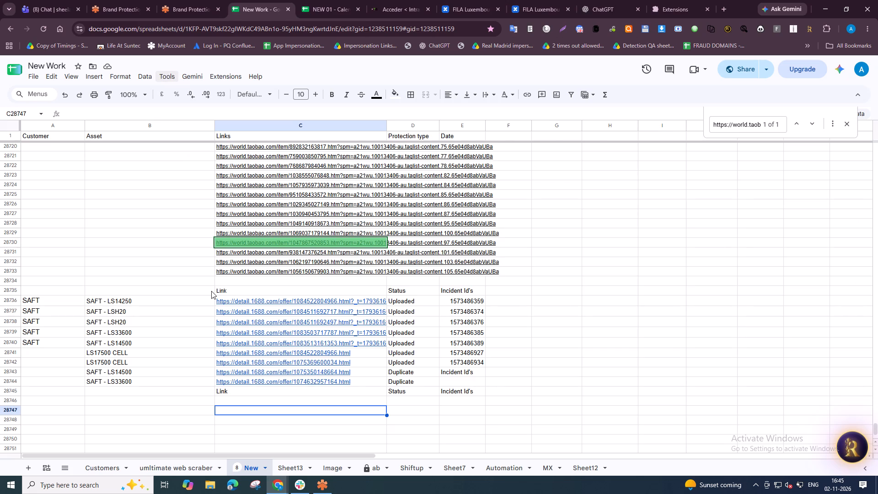
{"action": "left_click", "coordinate": [204, 240]}
{"action": "left_click", "coordinate": [196, 140]}
{"action": "type", "text": "265"}
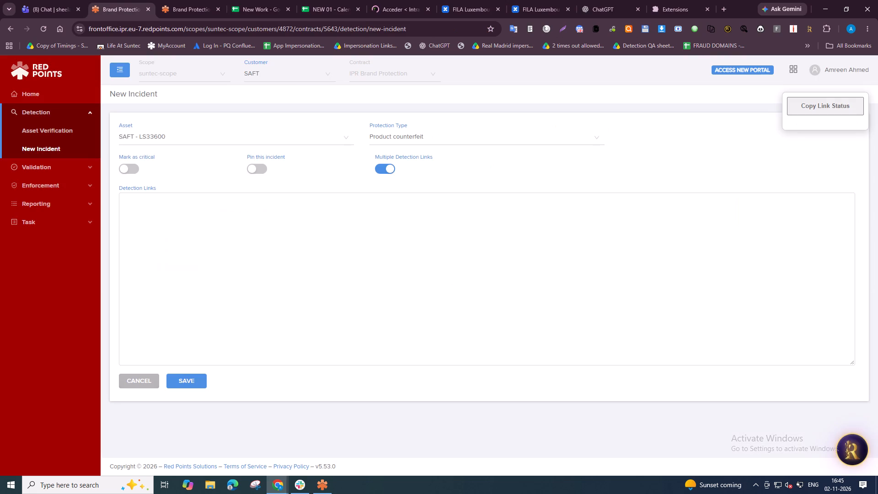
{"action": "left_click", "coordinate": [195, 152]}
{"action": "left_click", "coordinate": [191, 265]}
{"action": "key", "text": "ctrl+v"}
{"action": "key", "text": "alt+Tab"}
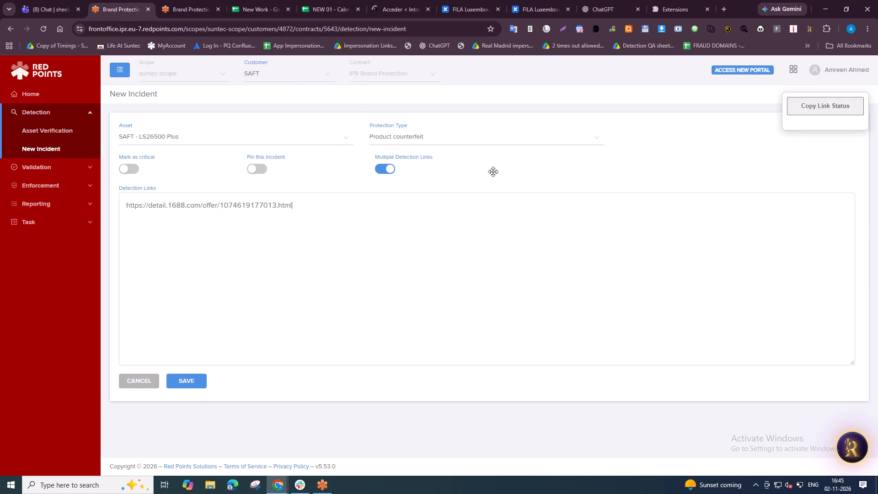
{"action": "key", "text": "alt+Tab"}
{"action": "left_click", "coordinate": [193, 382]}
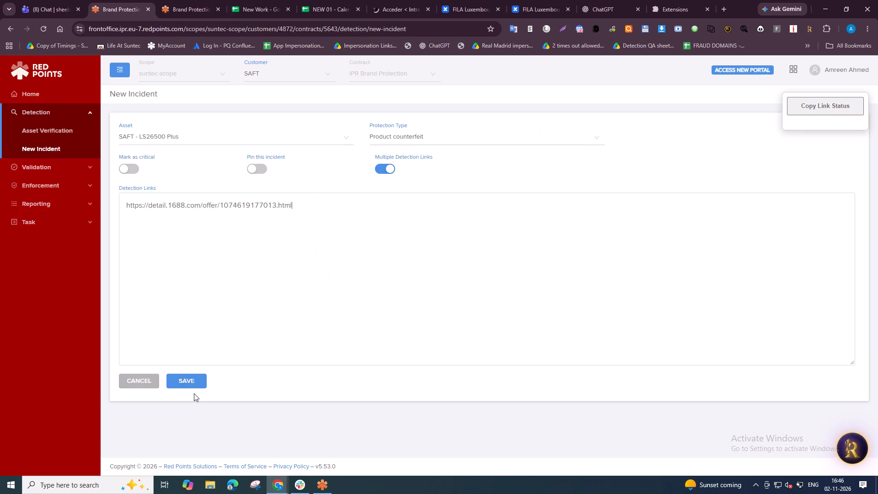
Copy the link status into the New Work sheet at row 28747 and move its link, status and incident ID up to row 28745.
{"action": "left_click", "coordinate": [830, 103]}
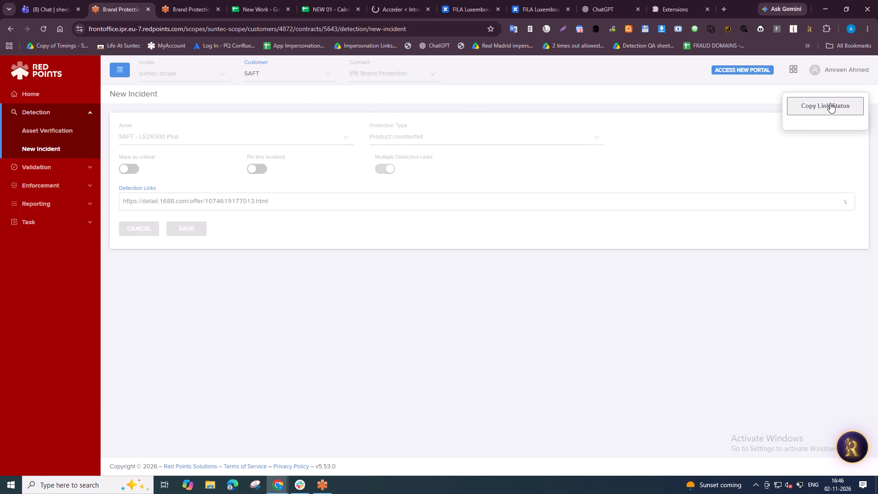
{"action": "left_click", "coordinate": [270, 0]}
{"action": "key", "text": "ctrl+v"}
{"action": "key", "text": "Down"}
{"action": "key", "text": "ctrl+shift+Right"}
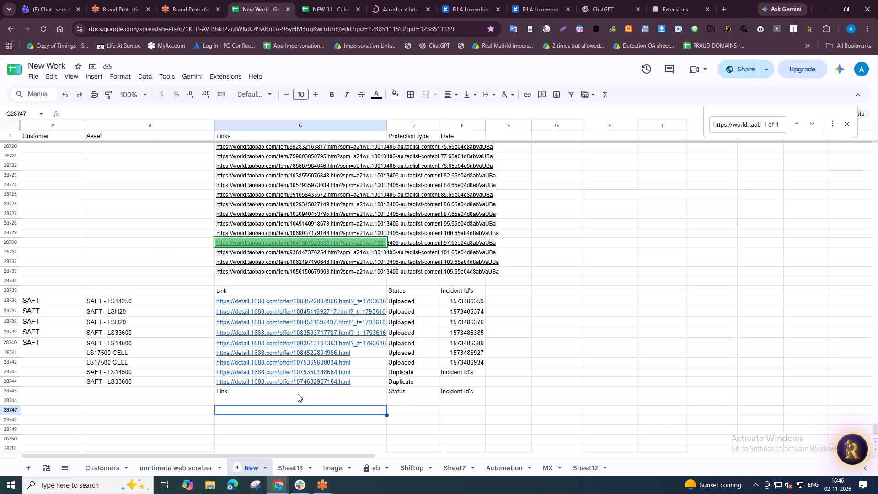
{"action": "key", "text": "ctrl+x"}
{"action": "key", "text": "Up"}
{"action": "key", "text": "Up"}
{"action": "key", "text": "ctrl+v"}
{"action": "key", "text": "ctrl+x"}
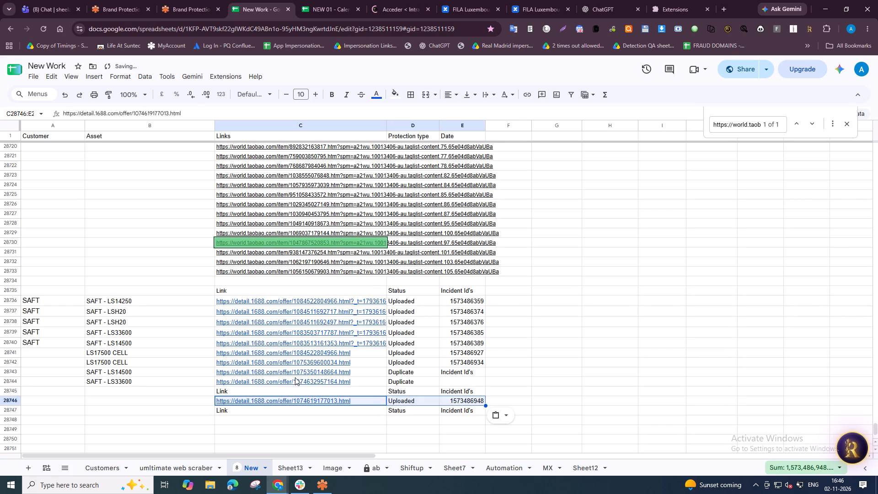
{"action": "key", "text": "Up"}
{"action": "key", "text": "ctrl+v"}
Copy the asset name SAFT - LS26500 Plus from the Red Points form into asset cell B28745 of the sheet.
{"action": "left_click", "coordinate": [143, 0]}
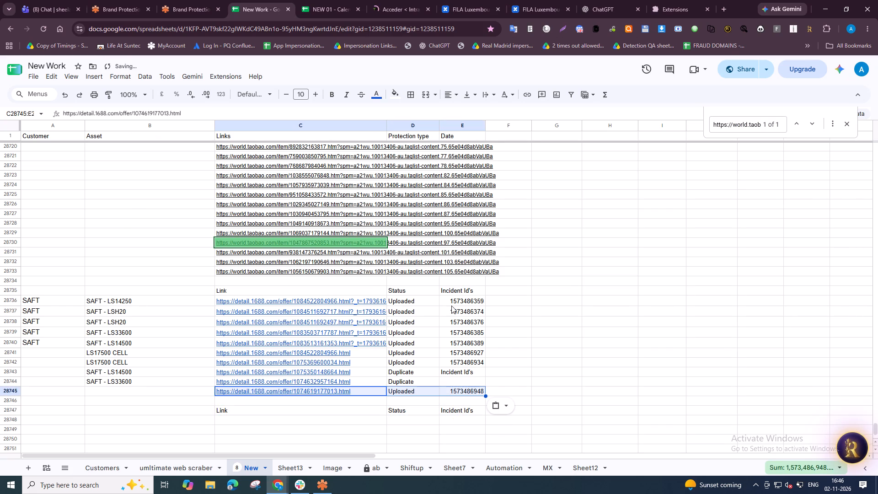
{"action": "left_click", "coordinate": [189, 138], "text": "alt"}
{"action": "left_click", "coordinate": [280, 0]}
{"action": "left_click", "coordinate": [156, 390]}
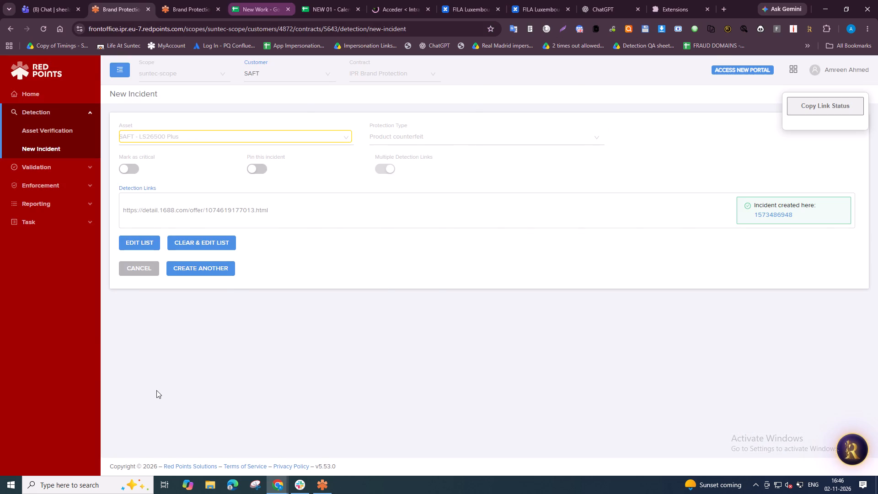
{"action": "key", "text": "ctrl+v"}
Fill the customer name SAFT down column A from row 28740 through row 28745.
{"action": "left_click", "coordinate": [77, 392]}
{"action": "key", "text": "ctrl+shift+Up"}
{"action": "key", "text": "ctrl+d"}
Close the Ls26500Plus listing on Lovegobuy and copy the product link of the Lsh20 listing.
{"action": "key", "text": "alt+Tab"}
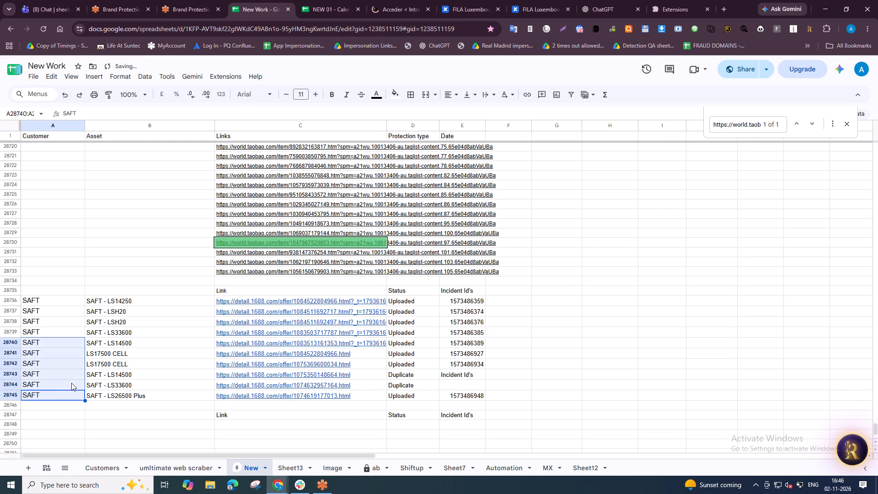
{"action": "key", "text": "ctrl+w"}
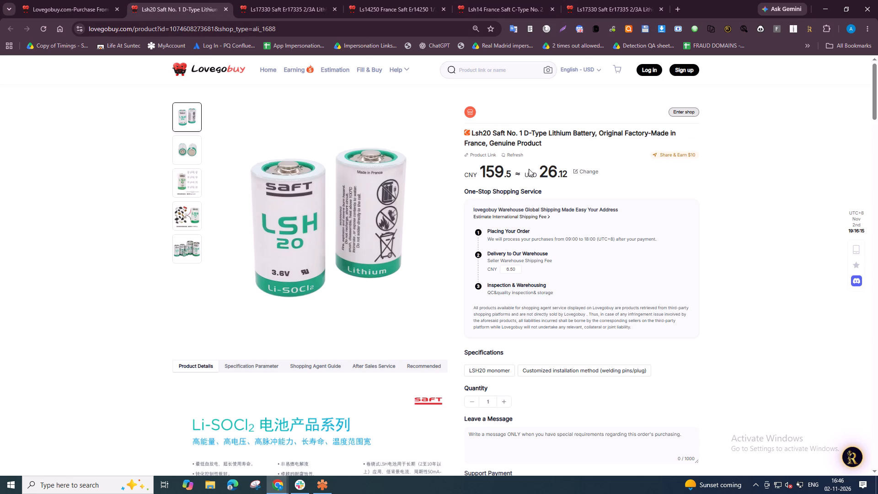
{"action": "right_click", "coordinate": [480, 155]}
{"action": "left_click", "coordinate": [527, 253]}
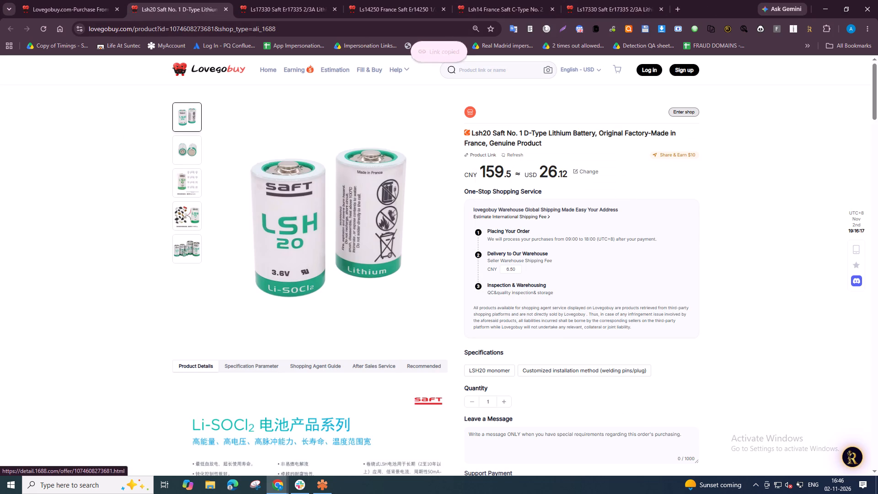
In the Red Points incident form, clear the previous link, set the asset to SAFT - LSH20, enter the copied link and save.
{"action": "key", "text": "alt+Tab"}
{"action": "left_click", "coordinate": [95, 0]}
{"action": "left_click", "coordinate": [187, 242]}
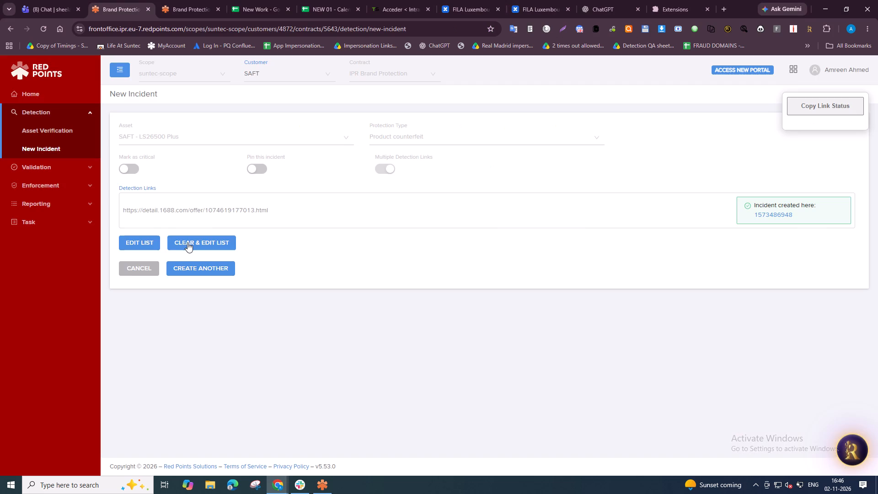
{"action": "left_click", "coordinate": [183, 142]}
{"action": "type", "text": "lsh"}
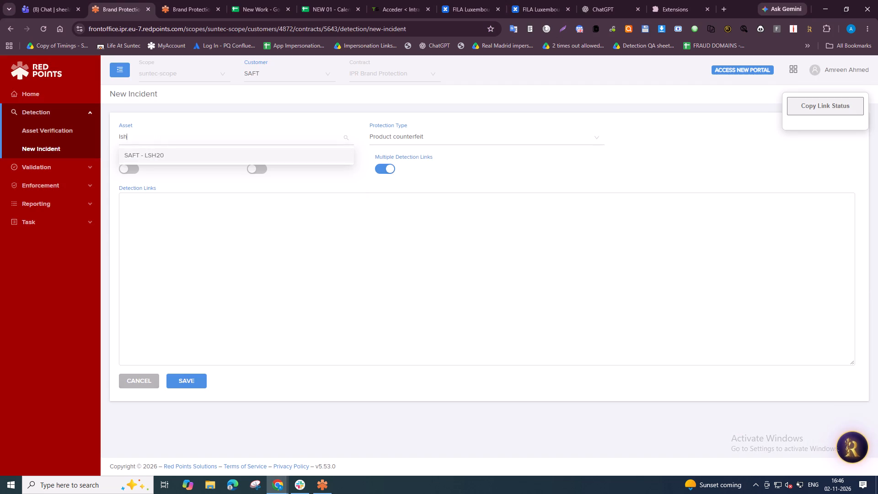
{"action": "left_click", "coordinate": [181, 153]}
{"action": "left_click", "coordinate": [179, 271]}
{"action": "key", "text": "ctrl+v"}
{"action": "key", "text": "alt+Tab"}
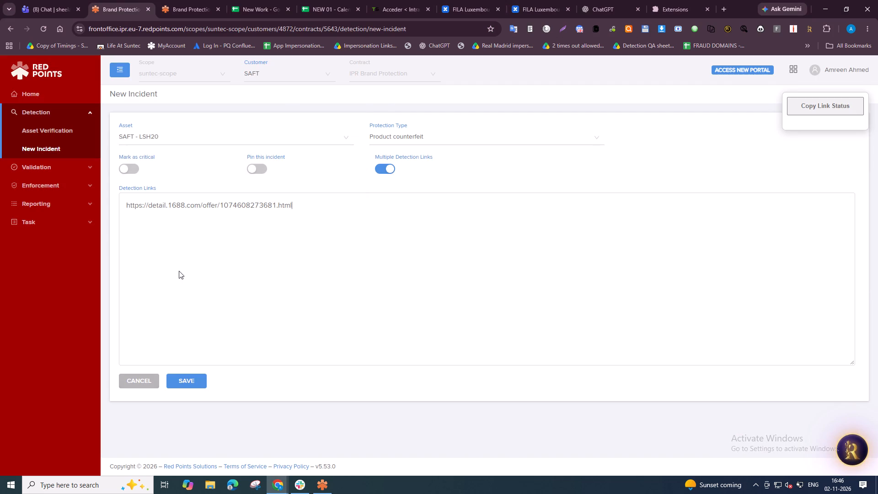
{"action": "key", "text": "alt+Tab"}
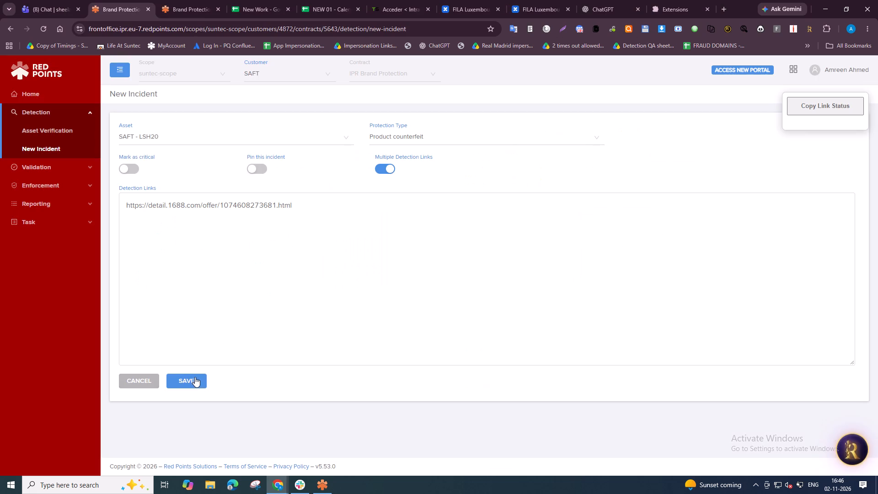
{"action": "left_click", "coordinate": [195, 380]}
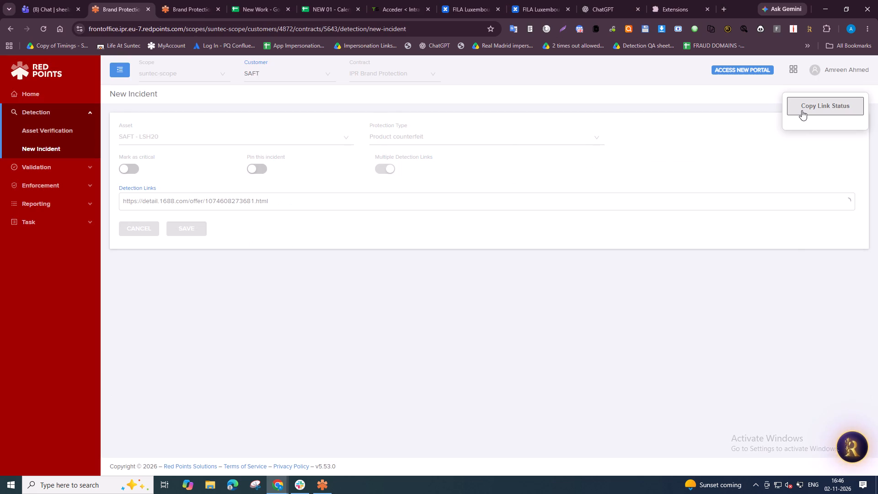
Copy the link status into the New Work sheet at row 28746 and move its link row up over the pasted header row.
{"action": "left_click", "coordinate": [805, 106]}
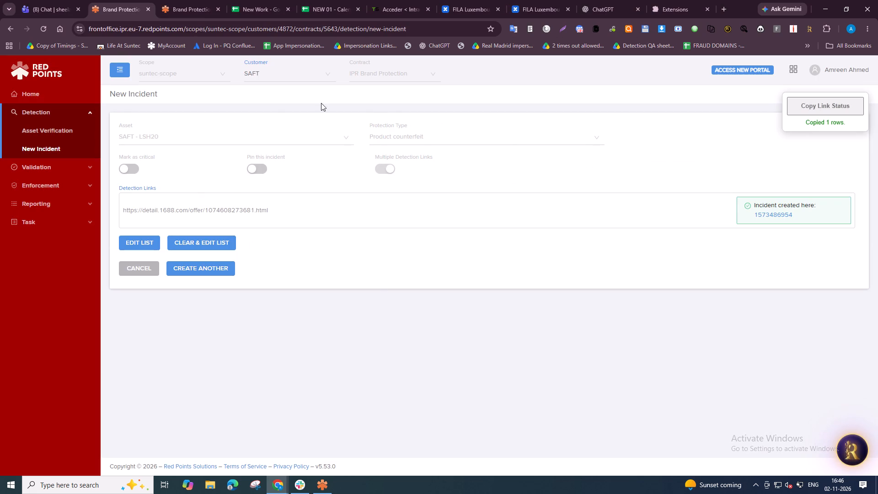
{"action": "left_click", "coordinate": [259, 0]}
{"action": "left_click", "coordinate": [269, 408]}
{"action": "key", "text": "ctrl+v"}
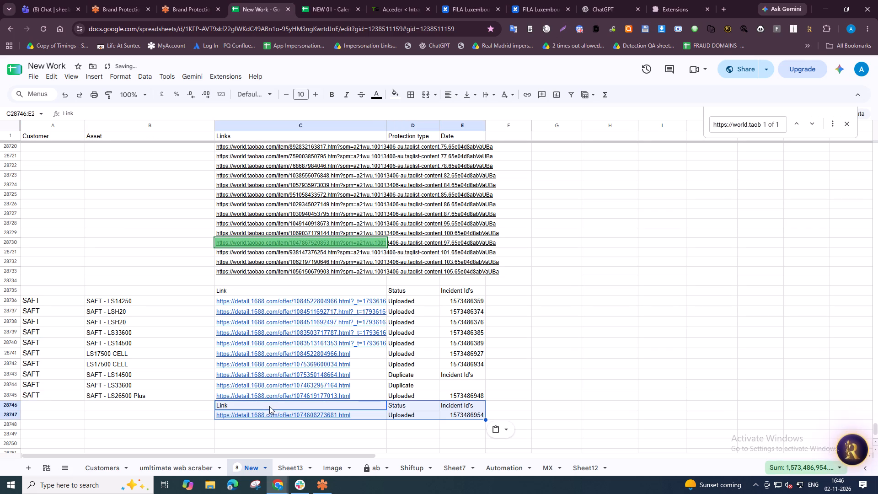
{"action": "key", "text": "Down"}
{"action": "key", "text": "ctrl+shift+Right"}
{"action": "key", "text": "ctrl+x"}
{"action": "key", "text": "Up"}
{"action": "key", "text": "ctrl+v"}
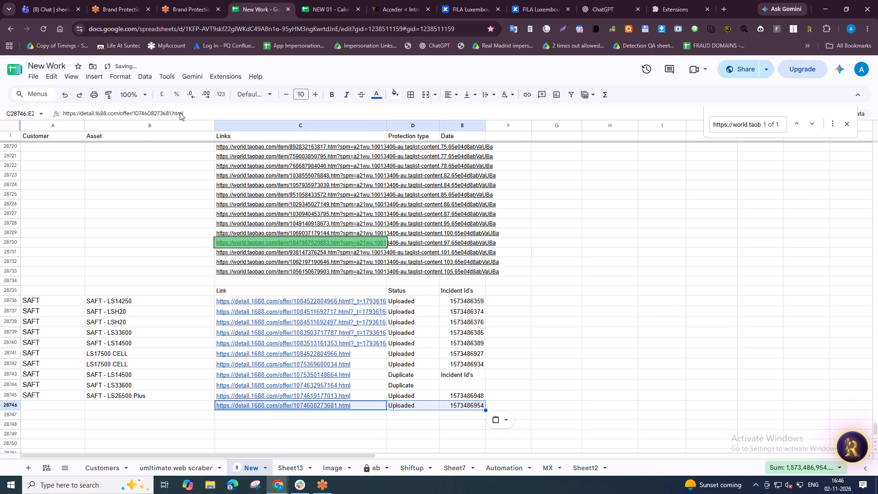
Copy the asset name SAFT - LSH20 from the Red Points form into asset cell B28746 of the sheet.
{"action": "left_click", "coordinate": [124, 0]}
{"action": "left_click", "coordinate": [151, 134], "text": "alt"}
{"action": "left_click", "coordinate": [259, 0]}
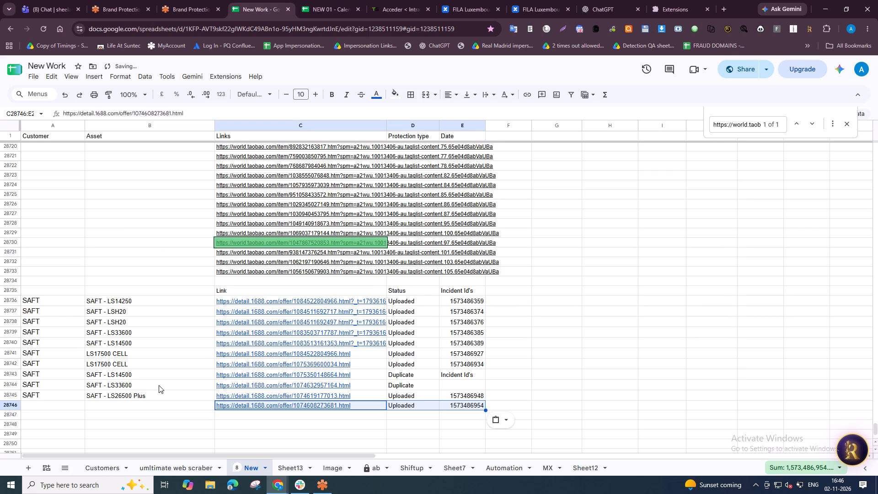
{"action": "left_click", "coordinate": [156, 405]}
{"action": "key", "text": "ctrl+v"}
Close the Lsh20 listing on Lovegobuy and copy the product link of the Ls17330 listing.
{"action": "key", "text": "alt+Tab"}
{"action": "key", "text": "ctrl+w"}
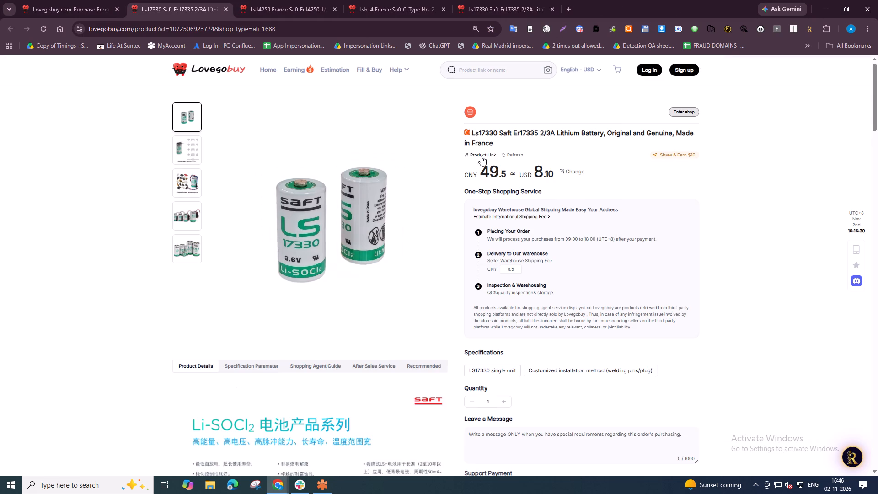
{"action": "right_click", "coordinate": [481, 156]}
{"action": "left_click", "coordinate": [509, 248]}
In the Red Points incident form, clear the previous link, set the asset to SAFT - LS17330, enter the copied link and save.
{"action": "key", "text": "alt+Tab"}
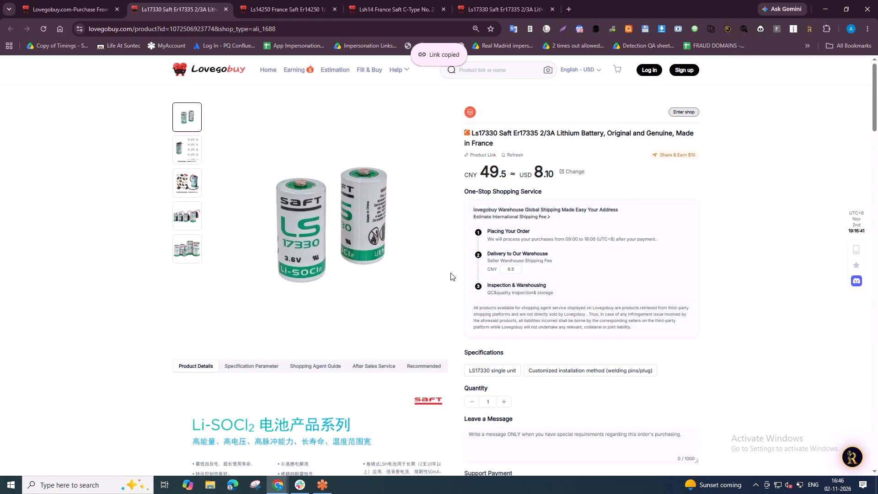
{"action": "left_click", "coordinate": [115, 0]}
{"action": "left_click", "coordinate": [184, 242]}
{"action": "left_click", "coordinate": [174, 137]}
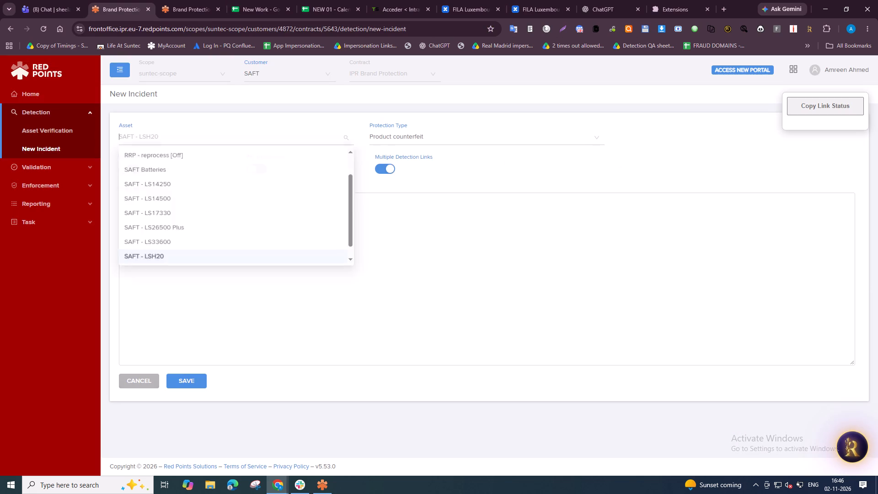
{"action": "type", "text": "17"}
{"action": "left_click", "coordinate": [194, 164]}
{"action": "left_click", "coordinate": [201, 267]}
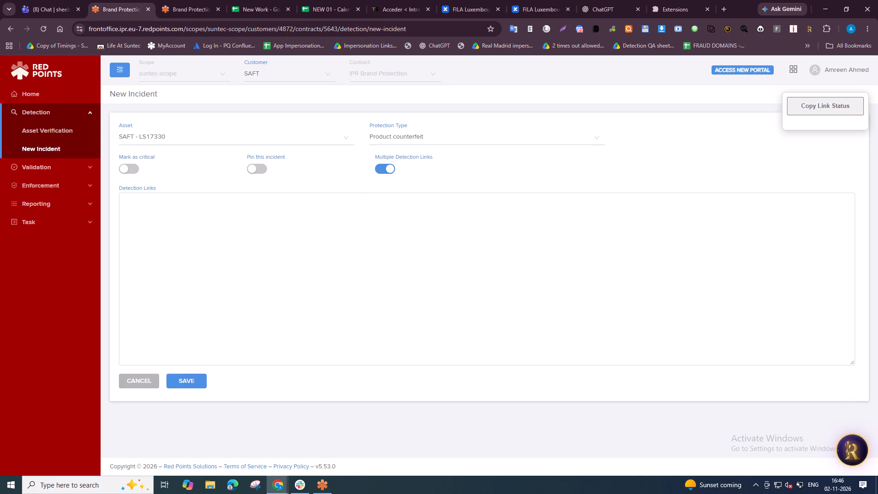
{"action": "key", "text": "ctrl+v"}
{"action": "key", "text": "alt+Tab"}
{"action": "key", "text": "alt+Tab"}
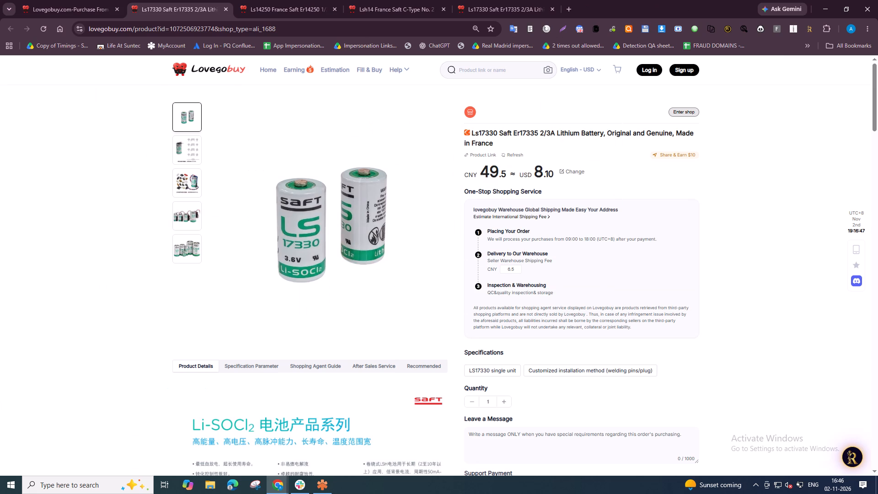
{"action": "left_click", "coordinate": [199, 377]}
Copy the link status into the New Work sheet at row 28747 and move its link and status up over the header's link and status cells.
{"action": "left_click", "coordinate": [806, 104]}
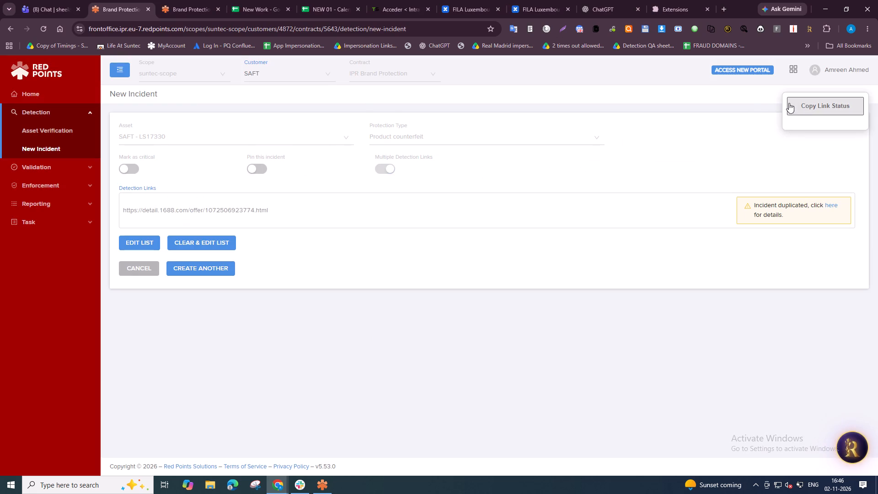
{"action": "left_click", "coordinate": [225, 0]}
{"action": "left_click", "coordinate": [260, 0]}
{"action": "left_click", "coordinate": [281, 413]}
{"action": "key", "text": "ctrl+v"}
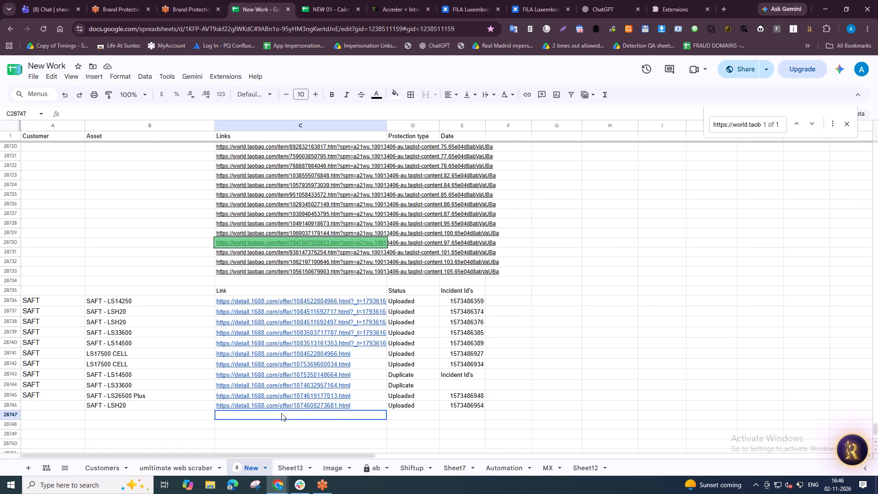
{"action": "key", "text": "Down"}
{"action": "key", "text": "ctrl+shift+Right"}
{"action": "key", "text": "ctrl+x"}
{"action": "key", "text": "Up"}
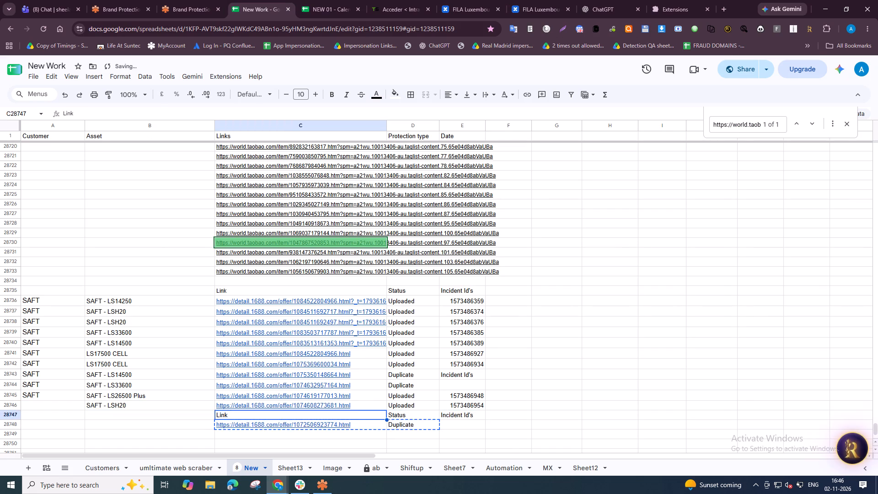
{"action": "key", "text": "ctrl+v"}
Copy the asset name SAFT - LS17330 from the Red Points form into asset cell B28747 of the sheet.
{"action": "key", "text": "Left"}
{"action": "left_click", "coordinate": [114, 0]}
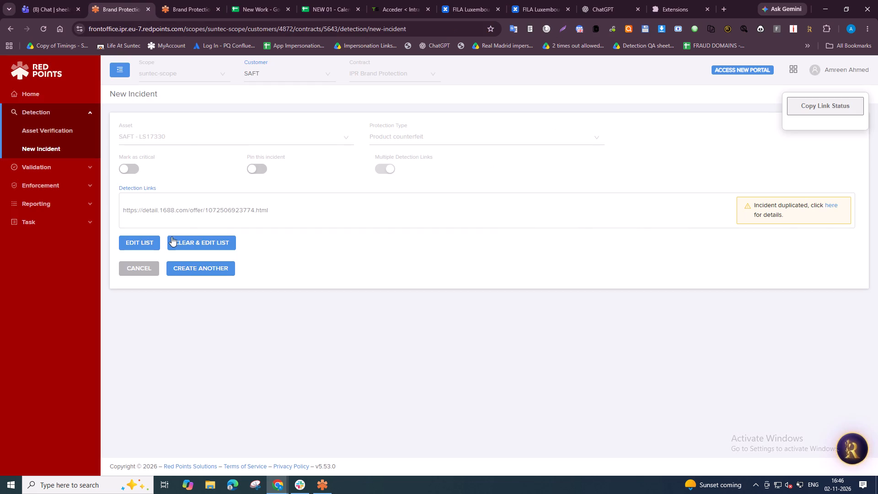
{"action": "left_click", "coordinate": [174, 137], "text": "alt"}
{"action": "left_click", "coordinate": [232, 0]}
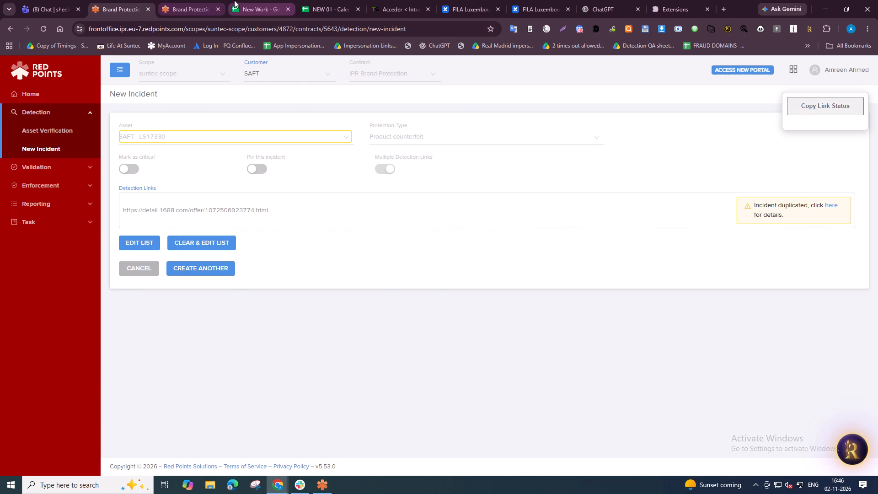
{"action": "left_click", "coordinate": [138, 414]}
{"action": "key", "text": "ctrl+v"}
Fill the customer name SAFT down into cells A28746 and A28747.
{"action": "left_click", "coordinate": [52, 402]}
{"action": "key", "text": "ctrl+d"}
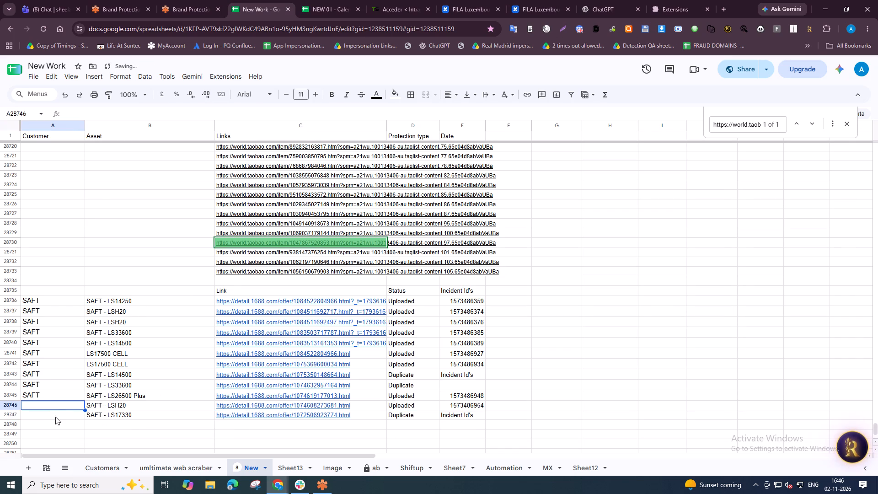
{"action": "left_click", "coordinate": [55, 417]}
{"action": "key", "text": "ctrl+d"}
Close the Ls17330 listing on Lovegobuy and copy the product link of the Ls14250 listing.
{"action": "key", "text": "alt+Tab"}
{"action": "key", "text": "ctrl+w"}
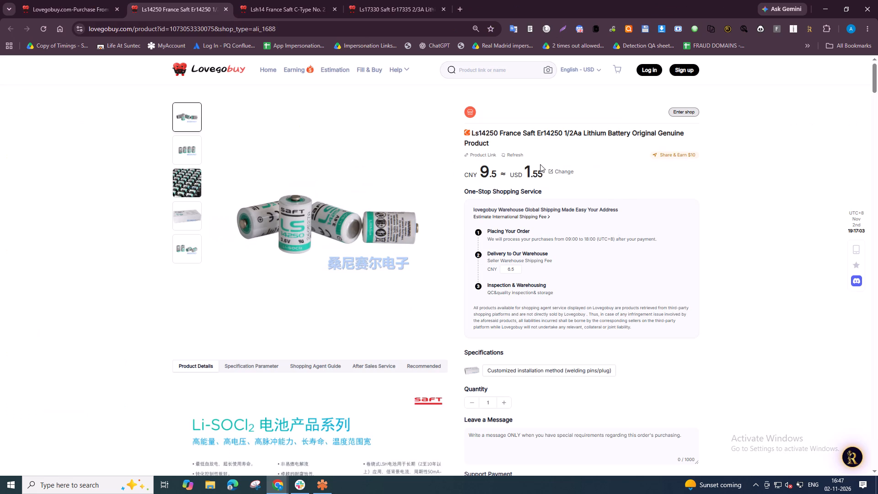
{"action": "right_click", "coordinate": [473, 155]}
{"action": "left_click", "coordinate": [509, 249]}
Clear the previous link in the Red Points form and submit the copied Ls14250 link under asset SAFT - LS14250.
{"action": "key", "text": "alt+Tab"}
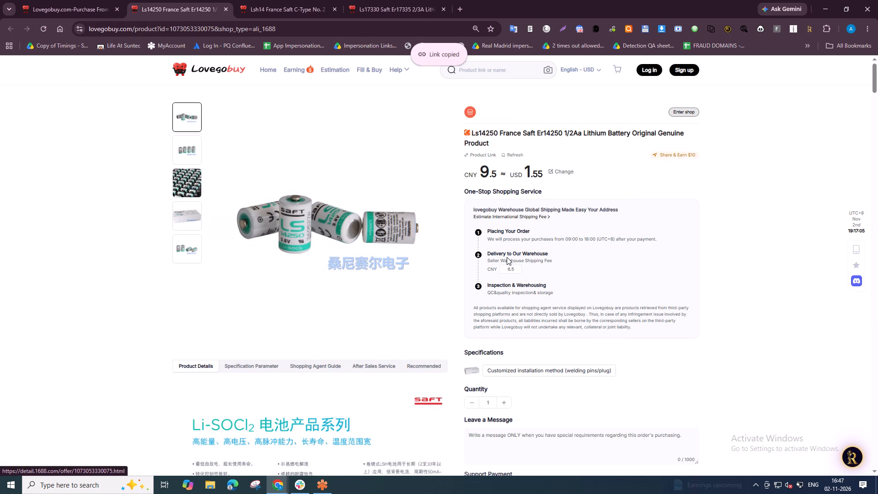
{"action": "left_click", "coordinate": [135, 0]}
{"action": "left_click", "coordinate": [222, 247]}
{"action": "left_click", "coordinate": [188, 130]}
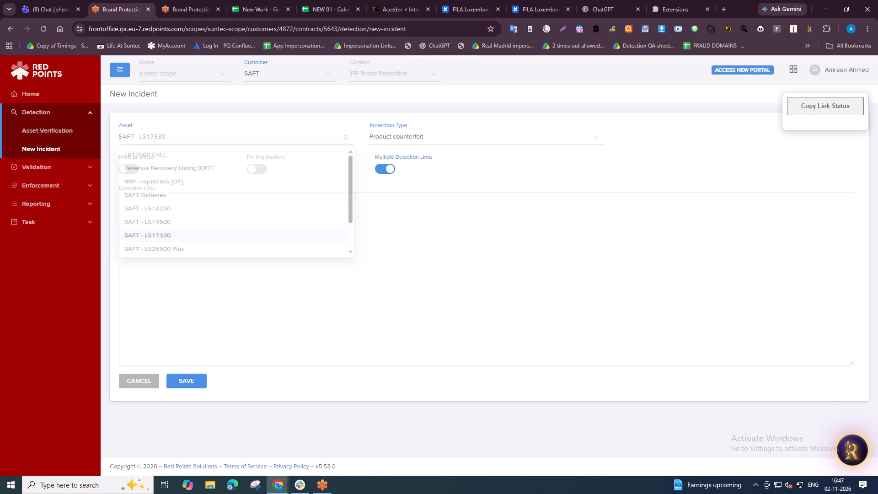
{"action": "type", "text": "14"}
{"action": "left_click", "coordinate": [198, 156]}
{"action": "left_click", "coordinate": [202, 242]}
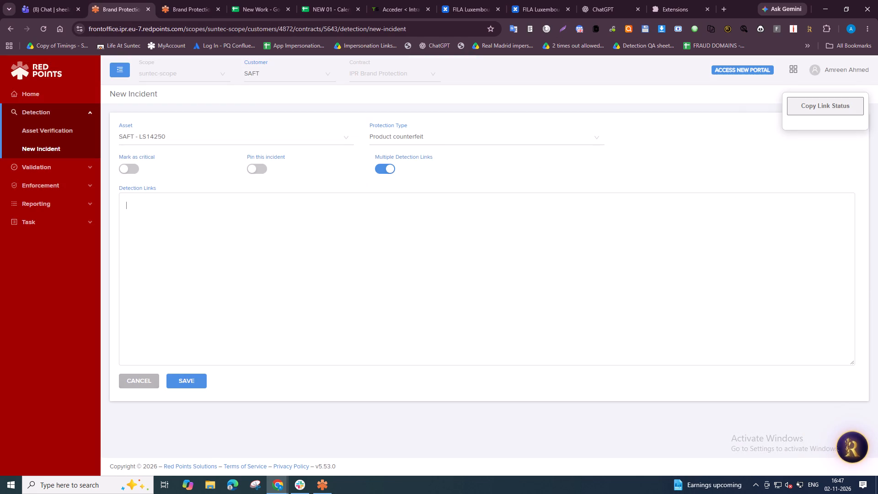
{"action": "key", "text": "ctrl+v"}
{"action": "left_click", "coordinate": [187, 383]}
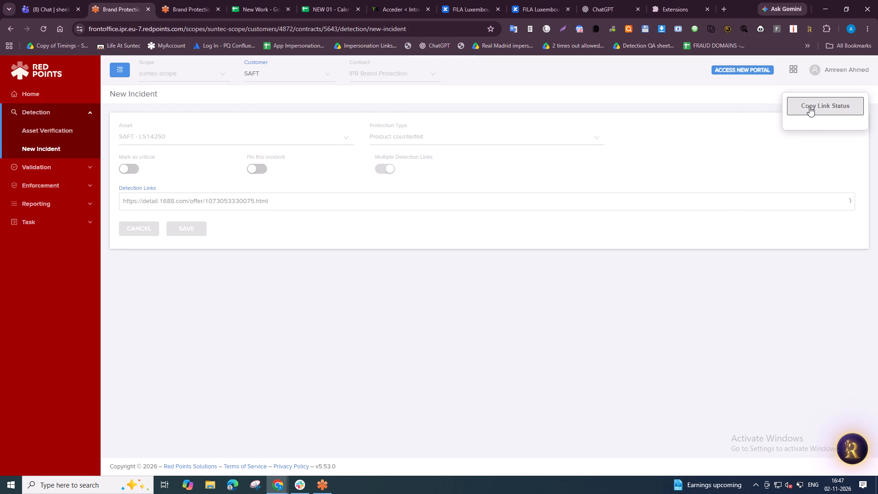
Copy the link status into the New Work sheet at row 28748 and move its link and status up over the header cells.
{"action": "left_click", "coordinate": [809, 107]}
{"action": "left_click", "coordinate": [266, 0]}
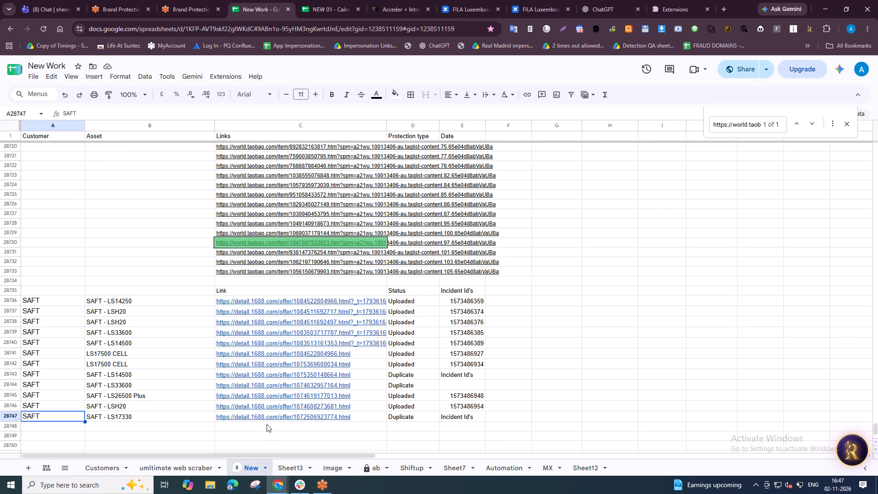
{"action": "left_click", "coordinate": [267, 424]}
{"action": "key", "text": "ctrl+v"}
{"action": "key", "text": "Down"}
{"action": "key", "text": "ctrl+shift+Right"}
{"action": "key", "text": "ctrl+x"}
{"action": "key", "text": "Up"}
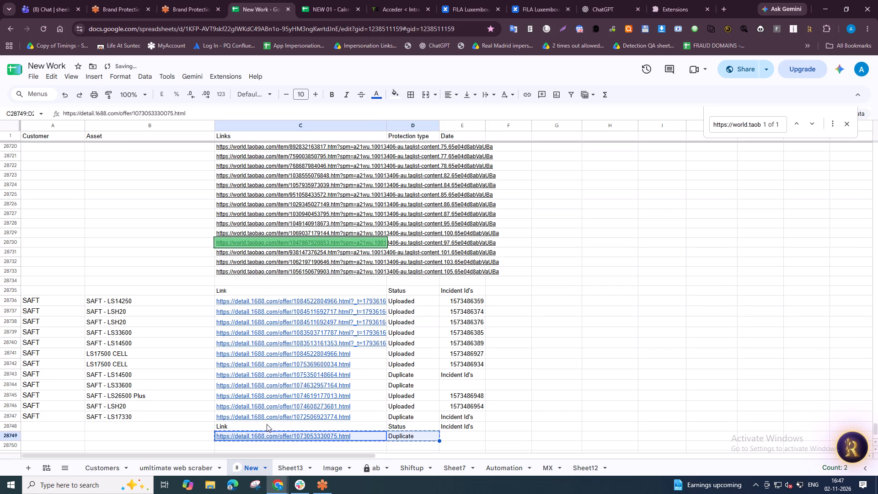
{"action": "key", "text": "ctrl+v"}
Fill the customer name SAFT down into cell A28748.
{"action": "key", "text": "Left"}
{"action": "key", "text": "Left"}
{"action": "key", "text": "Left"}
{"action": "key", "text": "ctrl+d"}
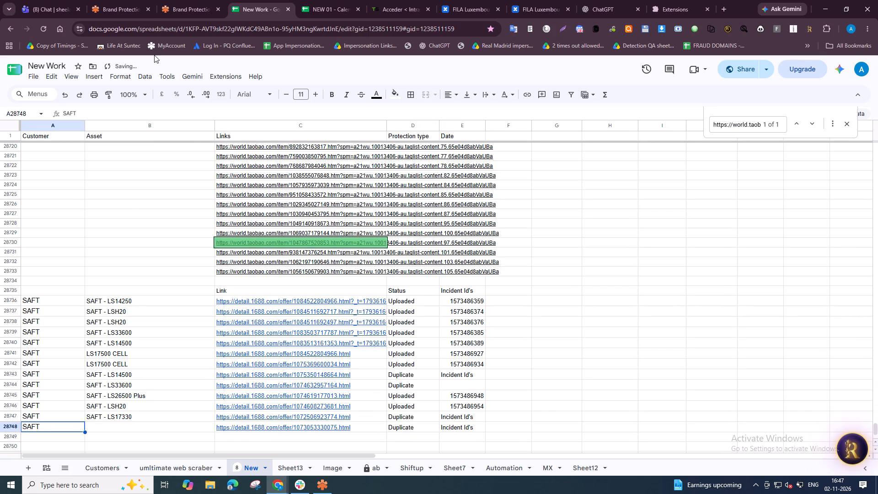
Copy the asset name SAFT - LS14250 from the Red Points form into asset cell B28748 of the sheet.
{"action": "left_click", "coordinate": [114, 0]}
{"action": "left_click", "coordinate": [193, 138], "text": "alt"}
{"action": "left_click", "coordinate": [217, 0]}
{"action": "left_click", "coordinate": [254, 0]}
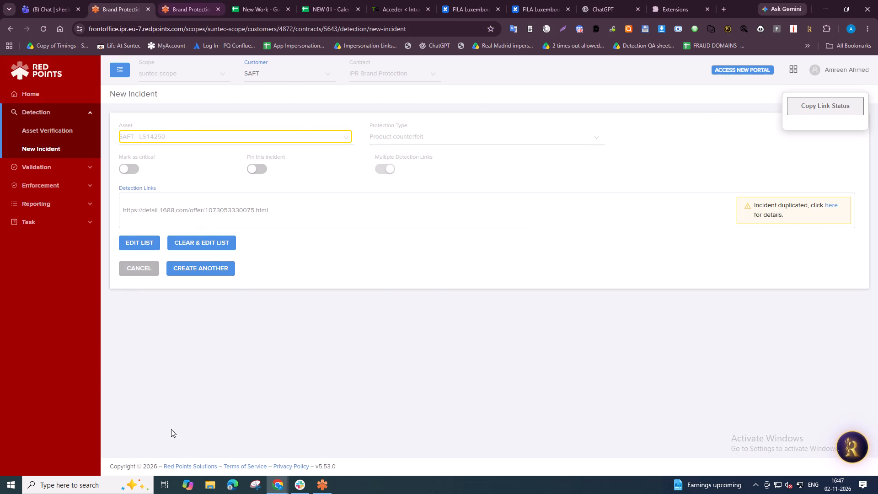
{"action": "left_click", "coordinate": [164, 430]}
{"action": "key", "text": "v"}
{"action": "left_click", "coordinate": [161, 440]}
{"action": "left_click", "coordinate": [164, 431]}
{"action": "key", "text": "ctrl+v"}
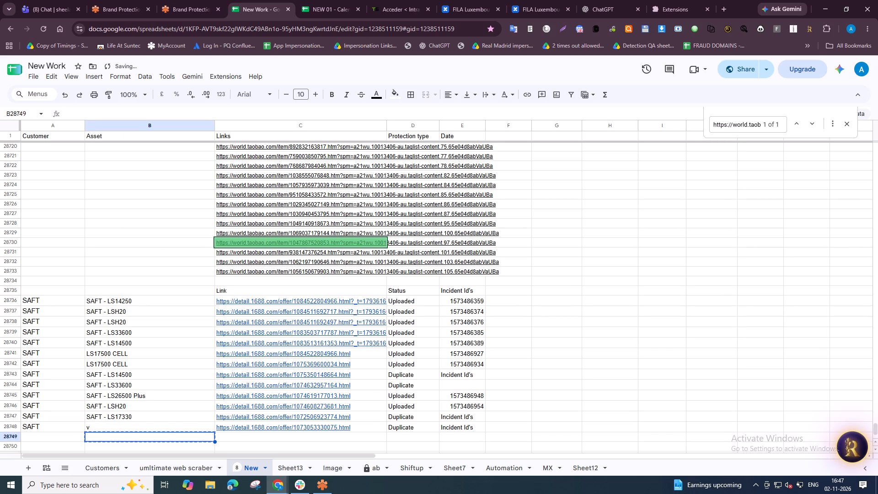
{"action": "key", "text": "ctrl+x"}
{"action": "key", "text": "Up"}
{"action": "key", "text": "ctrl+v"}
Close the Ls14250 listing on Lovegobuy and copy the product link of the Lsh14 listing.
{"action": "key", "text": "alt+Tab"}
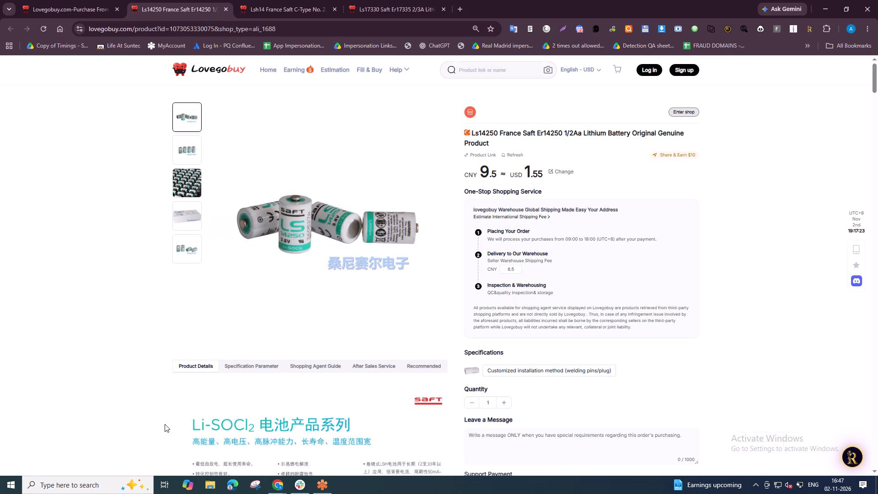
{"action": "key", "text": "ctrl+w"}
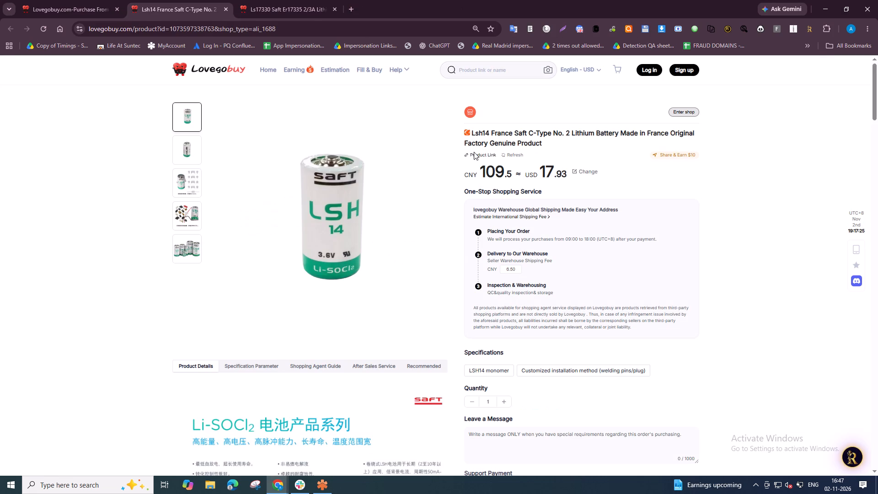
{"action": "right_click", "coordinate": [476, 153]}
{"action": "left_click", "coordinate": [509, 249]}
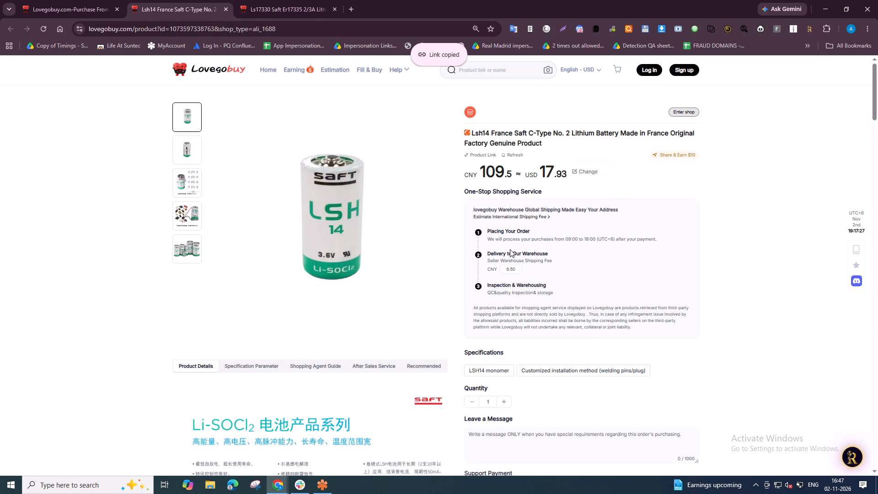
Examine the Lsh14 listing's product photos for the battery models shown.
{"action": "left_click", "coordinate": [176, 239]}
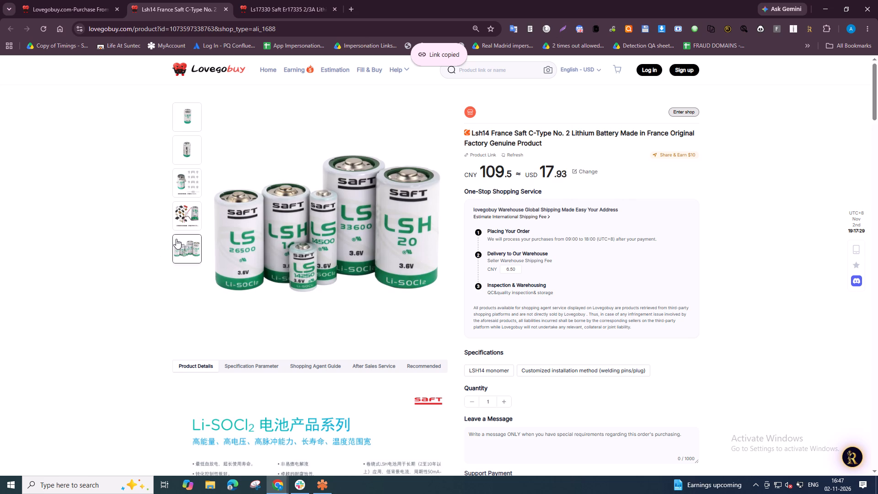
{"action": "key", "text": "alt+Tab"}
{"action": "left_click", "coordinate": [102, 0]}
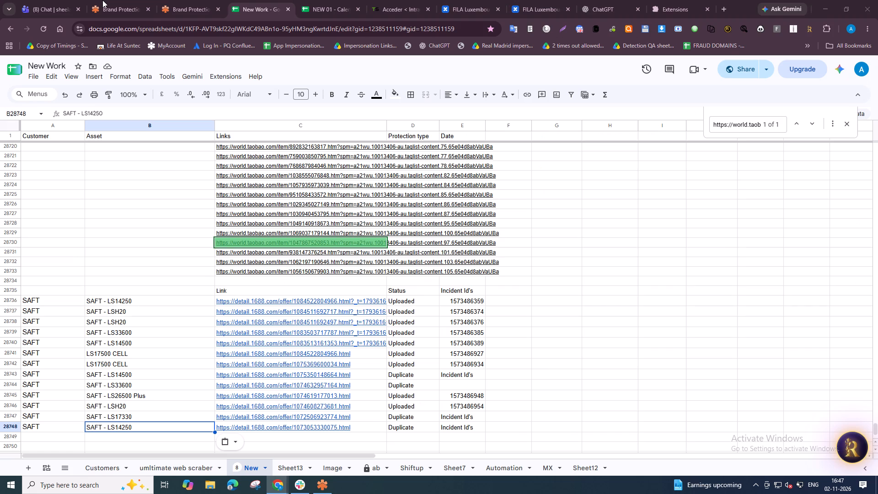
{"action": "left_click", "coordinate": [139, 0]}
{"action": "key", "text": "alt+Tab"}
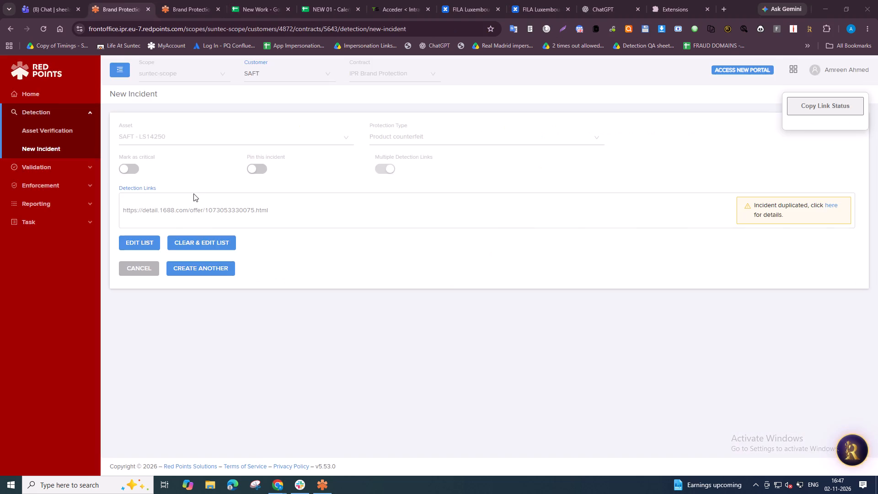
{"action": "key", "text": "alt+Tab"}
{"action": "key", "text": "alt+Tab"}
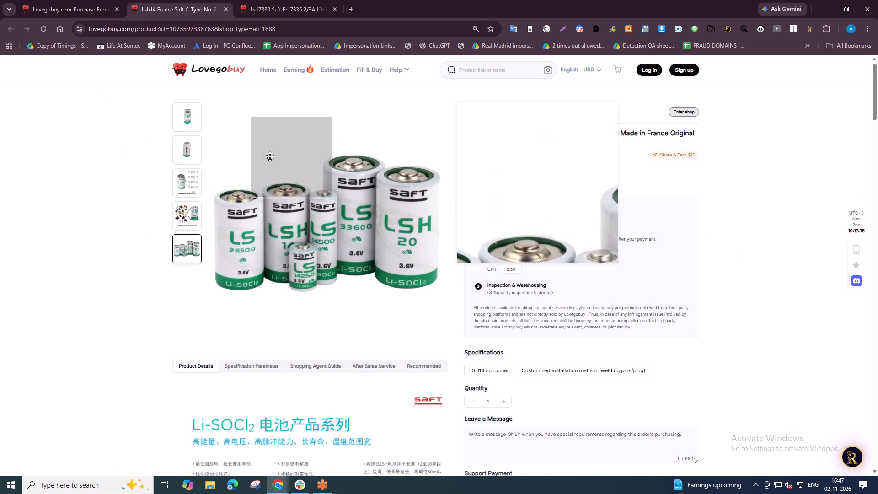
{"action": "left_click", "coordinate": [189, 120]}
Clear the submitted link from the Red Points incident form so the form can be edited again.
{"action": "key", "text": "alt+Tab"}
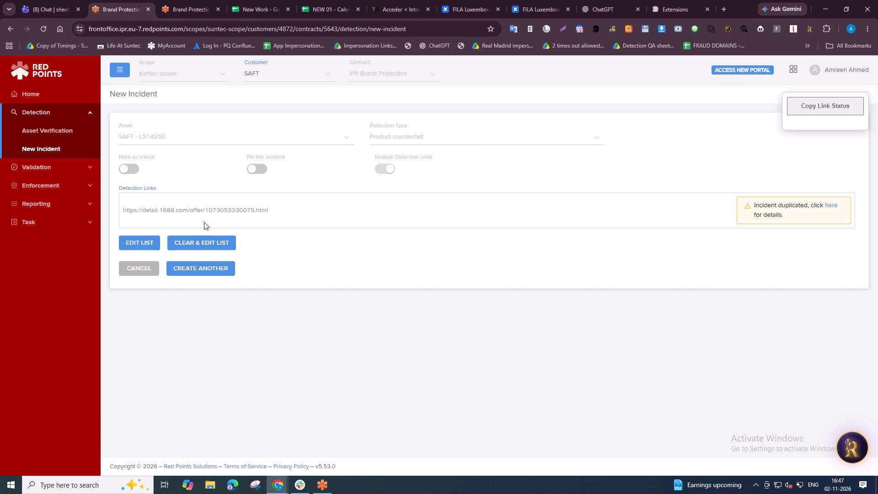
{"action": "left_click", "coordinate": [203, 244]}
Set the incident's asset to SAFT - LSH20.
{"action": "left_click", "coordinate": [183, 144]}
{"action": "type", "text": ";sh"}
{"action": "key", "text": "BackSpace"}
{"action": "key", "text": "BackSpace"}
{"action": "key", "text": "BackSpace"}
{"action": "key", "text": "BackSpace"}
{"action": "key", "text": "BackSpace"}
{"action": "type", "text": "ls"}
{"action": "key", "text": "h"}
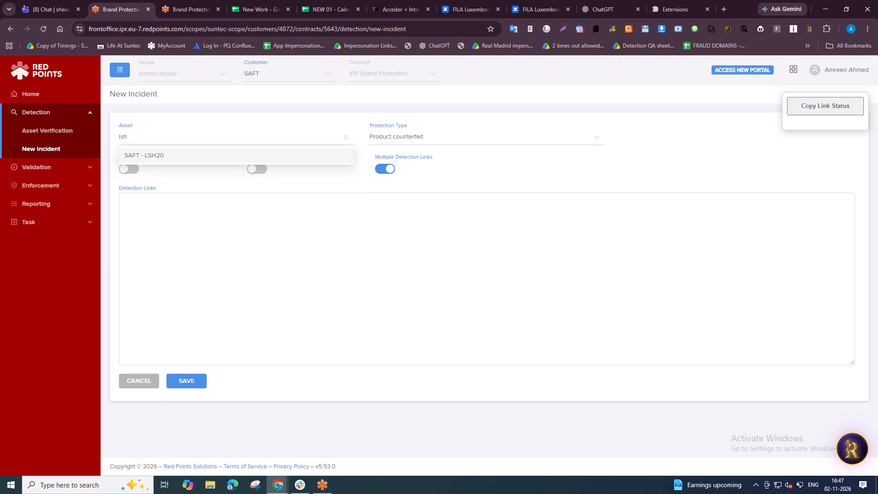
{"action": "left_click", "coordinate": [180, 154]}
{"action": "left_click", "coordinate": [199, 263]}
Check the battery models in the Lsh14 listing's photos and set the Red Points asset to SAFT - LS33600.
{"action": "key", "text": "alt+Tab"}
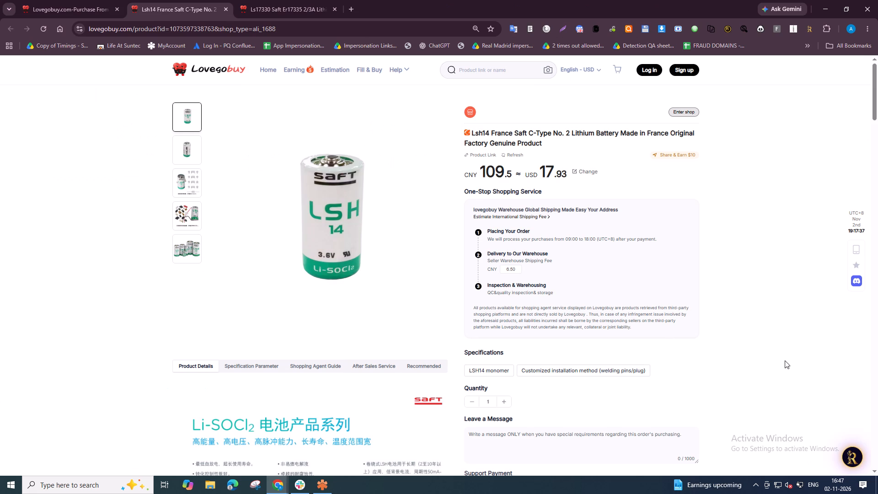
{"action": "left_click", "coordinate": [198, 155]}
{"action": "left_click", "coordinate": [189, 179]}
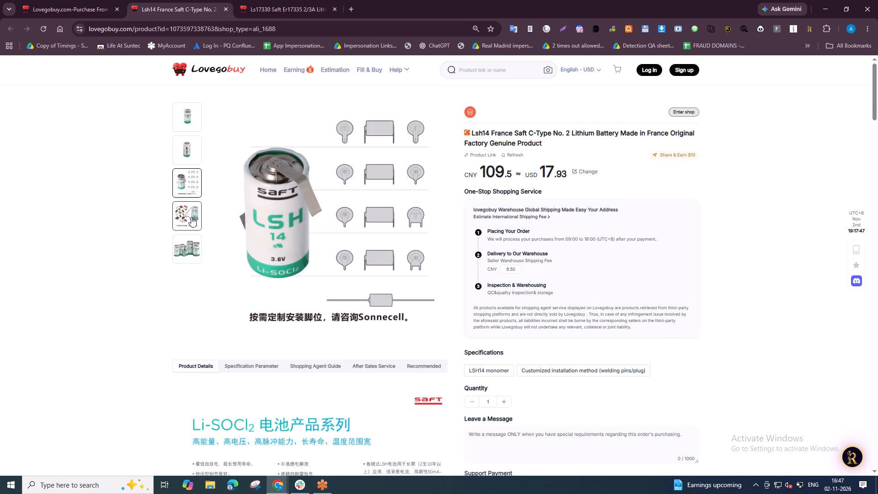
{"action": "left_click", "coordinate": [191, 217]}
{"action": "left_click", "coordinate": [187, 250]}
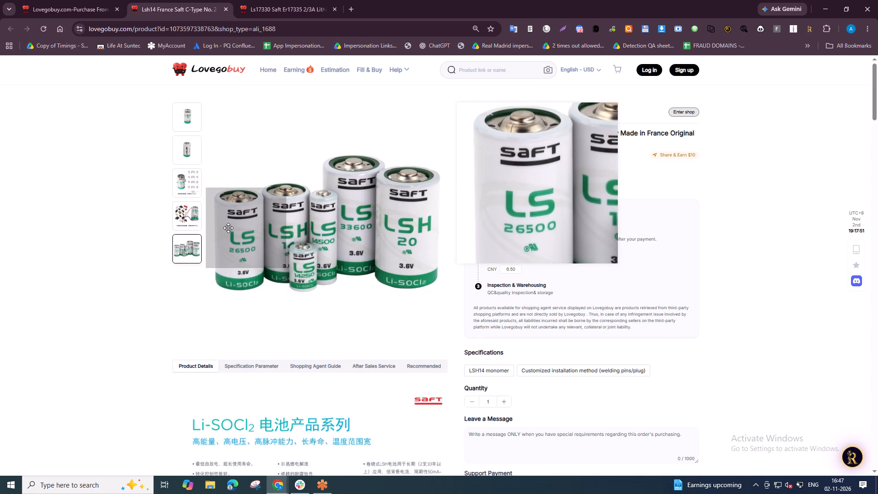
{"action": "key", "text": "alt+Tab"}
{"action": "left_click", "coordinate": [171, 138]}
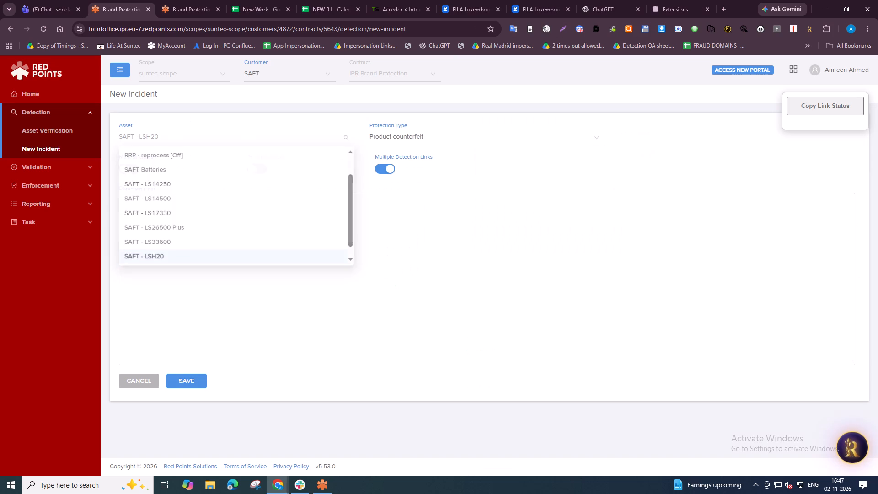
{"action": "key", "text": "2"}
{"action": "key", "text": "6"}
{"action": "key", "text": "5"}
{"action": "triple_click", "coordinate": [213, 140]}
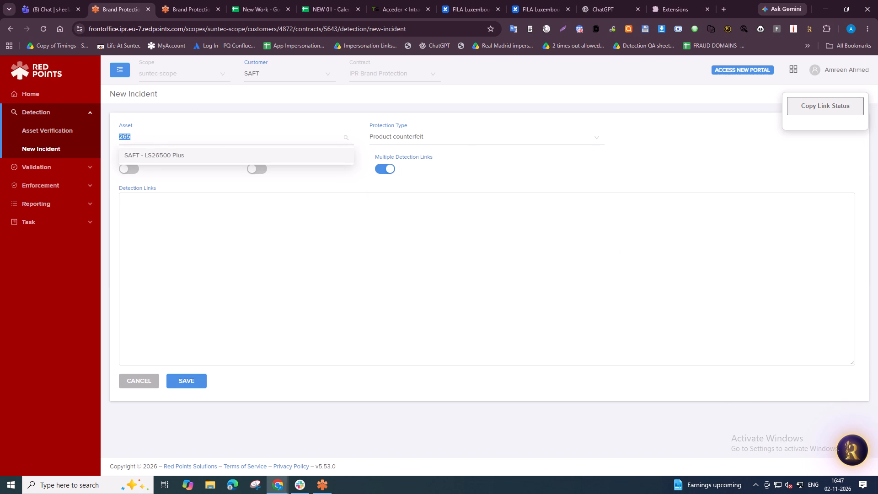
{"action": "type", "text": "33"}
{"action": "left_click", "coordinate": [197, 163]}
{"action": "left_click", "coordinate": [190, 243]}
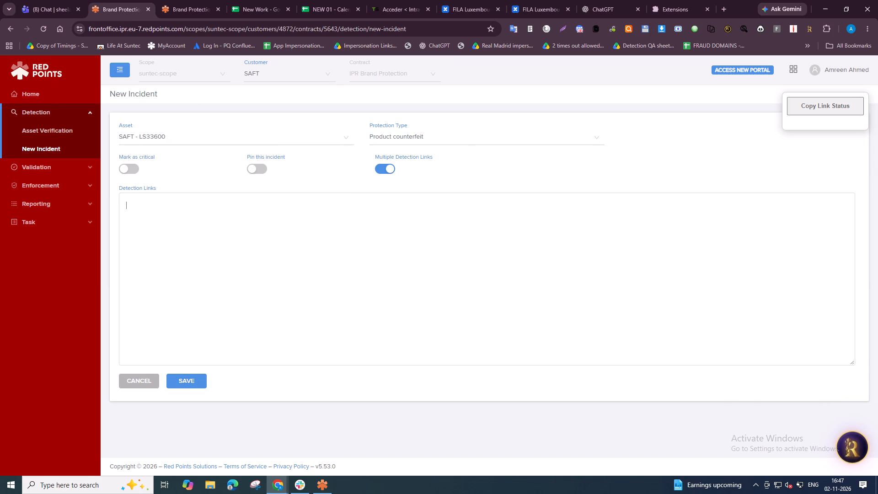
Copy the Lsh14 listing's product link from Lovegobuy and submit it as a detection link in the Red Points form.
{"action": "key", "text": "alt+Tab"}
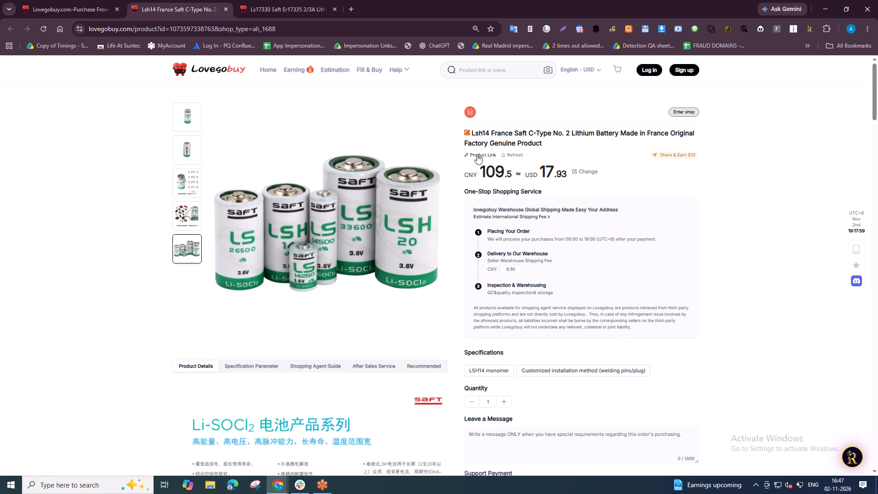
{"action": "right_click", "coordinate": [477, 154]}
{"action": "left_click", "coordinate": [513, 251]}
{"action": "key", "text": "alt+Tab"}
{"action": "left_click", "coordinate": [299, 272]}
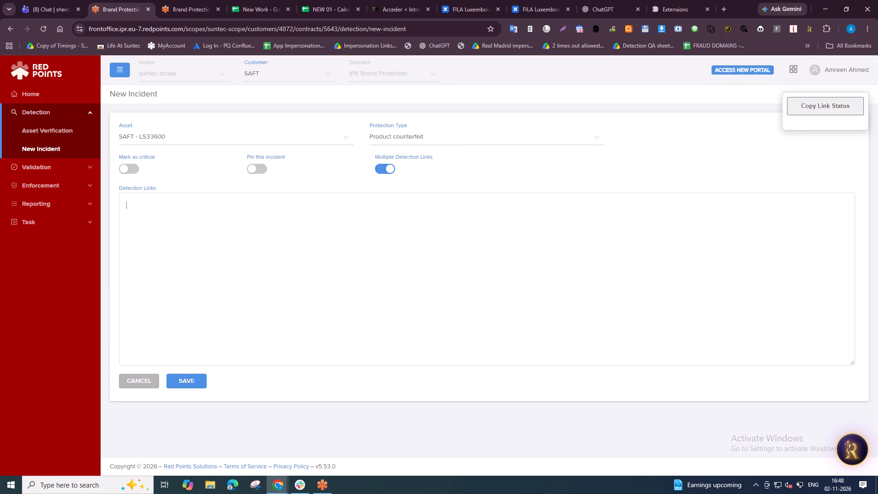
{"action": "key", "text": "ctrl+v"}
{"action": "left_click", "coordinate": [201, 385]}
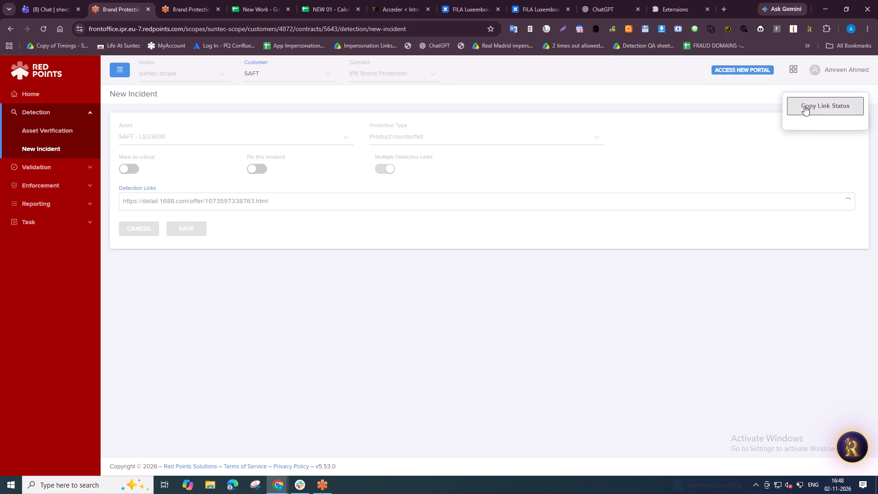
Copy the link status of the submitted Lsh14 link into the New Work sheet at cell C28752.
{"action": "left_click", "coordinate": [804, 106]}
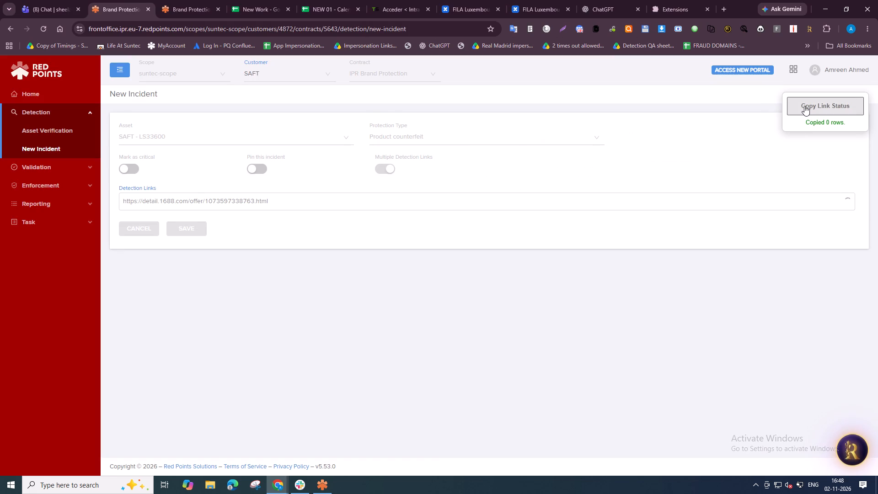
{"action": "triple_click", "coordinate": [805, 105]}
{"action": "triple_click", "coordinate": [805, 105]}
{"action": "left_click", "coordinate": [267, 0]}
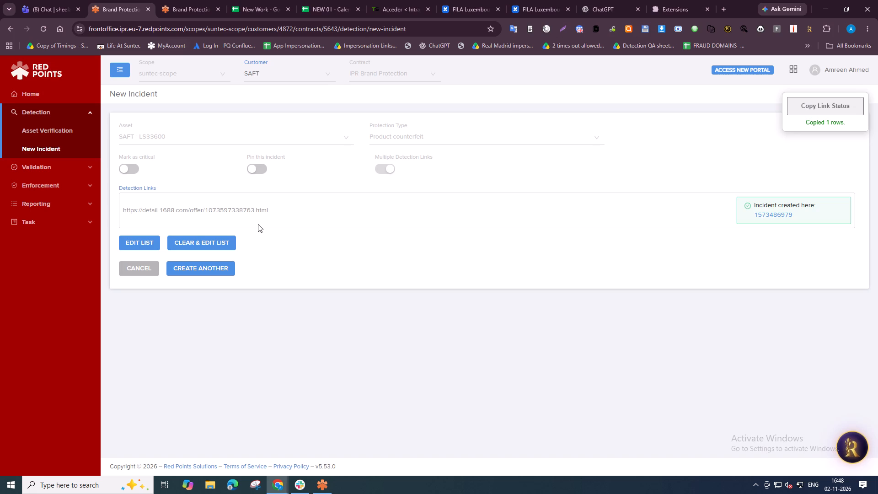
{"action": "scroll", "coordinate": [273, 344], "scroll_direction": "down", "scroll_amount": 4}
{"action": "left_click", "coordinate": [268, 283]}
{"action": "key", "text": "ctrl+v"}
Move the pasted link, status and incident ID from row 28753 up to row 28749, starting at cell C28749.
{"action": "key", "text": "Down"}
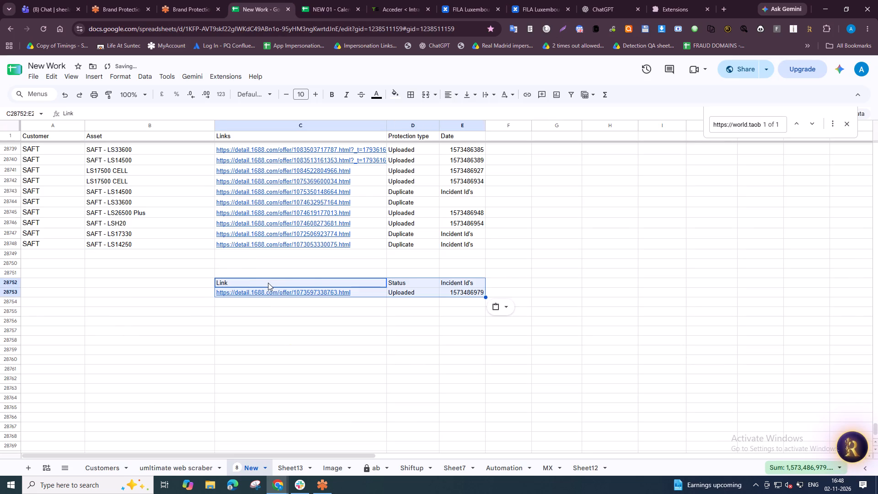
{"action": "key", "text": "ctrl+shift+Right"}
{"action": "key", "text": "ctrl+x"}
{"action": "key", "text": "ctrl+Up"}
{"action": "key", "text": "Up"}
{"action": "key", "text": "ctrl+Up"}
{"action": "key", "text": "Down"}
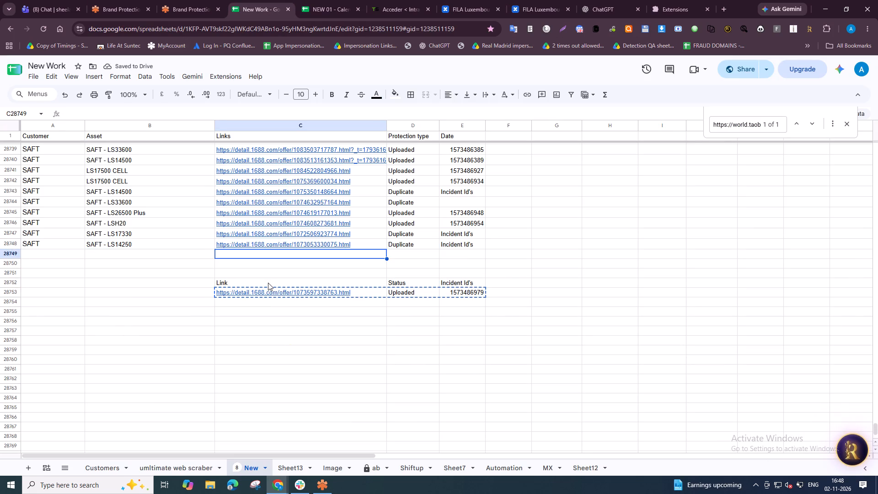
{"action": "key", "text": "ctrl+v"}
Fill the customer name SAFT down into cell A28749.
{"action": "key", "text": "Left"}
{"action": "key", "text": "Left"}
{"action": "key", "text": "Left"}
{"action": "key", "text": "ctrl+d"}
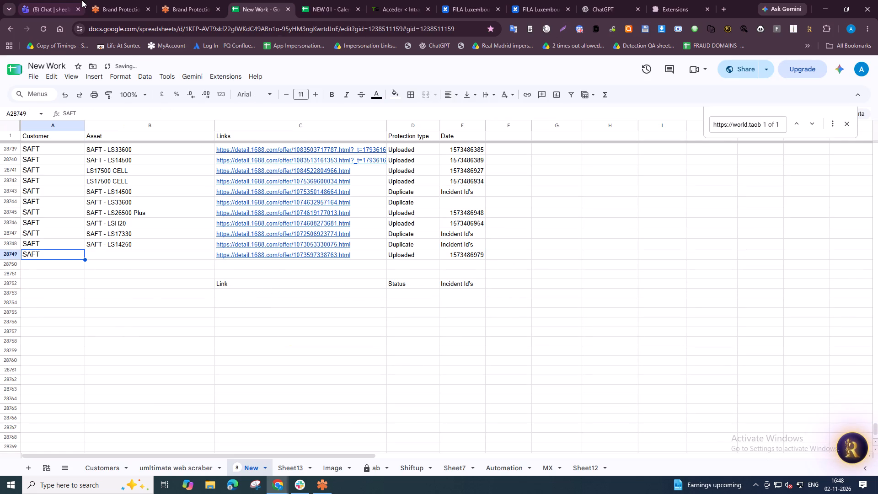
Copy the asset name SAFT - LS33600 from the Red Points form into asset cell B28749 of the sheet.
{"action": "left_click", "coordinate": [106, 0]}
{"action": "left_click", "coordinate": [189, 142], "text": "alt"}
{"action": "left_click", "coordinate": [248, 0]}
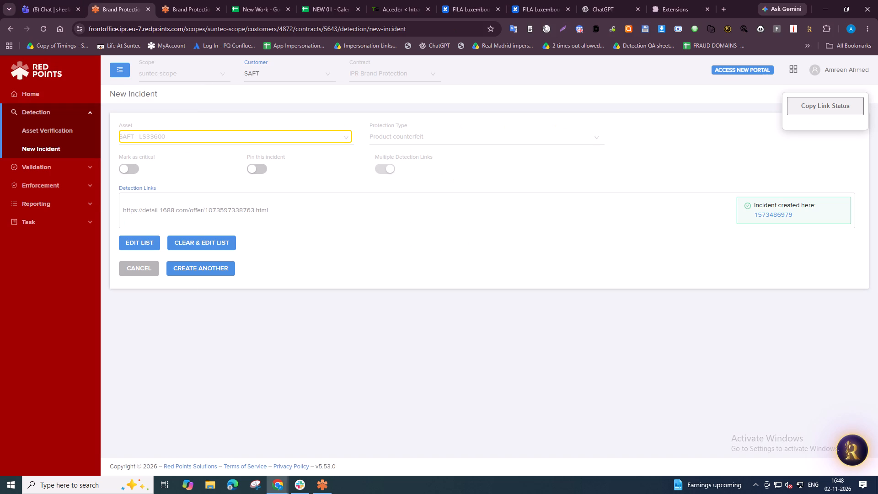
{"action": "left_click", "coordinate": [156, 254]}
{"action": "key", "text": "ctrl+v"}
{"action": "left_click", "coordinate": [287, 294]}
Close the Lsh14 listing on Lovegobuy and copy the product link of the remaining Ls17330 listing.
{"action": "key", "text": "alt+Tab"}
{"action": "key", "text": "ctrl+w"}
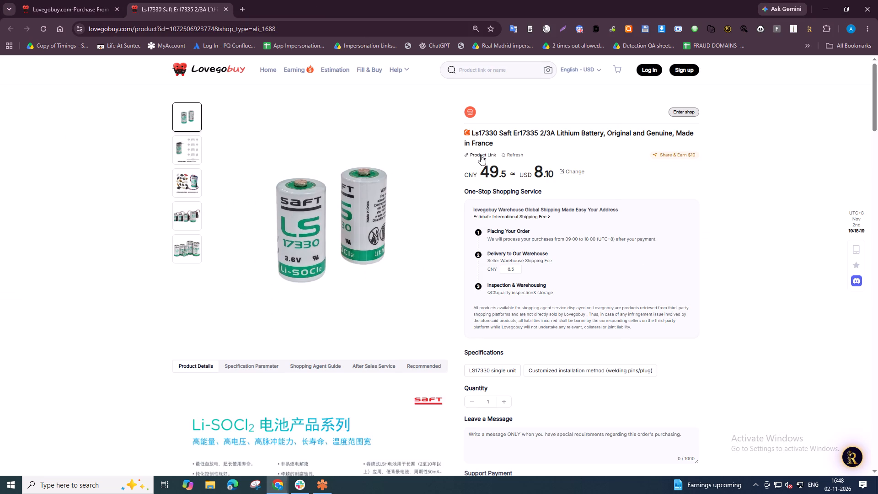
{"action": "right_click", "coordinate": [481, 155]}
{"action": "left_click", "coordinate": [502, 251]}
{"action": "key", "text": "alt+Tab"}
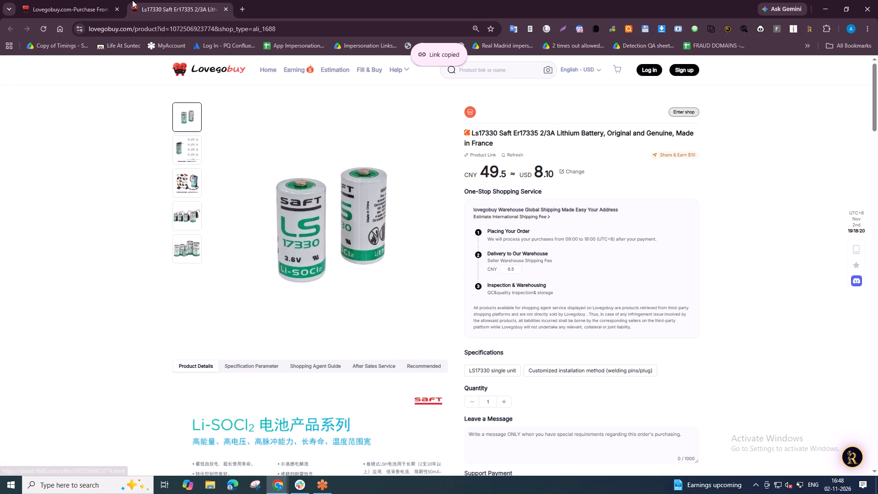
Clear the previous links in the Red Points incident form, choose asset SAFT - LS17330 and paste the copied product link.
{"action": "left_click", "coordinate": [132, 0]}
{"action": "left_click", "coordinate": [228, 245]}
{"action": "left_click", "coordinate": [176, 136]}
{"action": "type", "text": "17"}
{"action": "left_click", "coordinate": [140, 166]}
{"action": "left_click", "coordinate": [178, 291]}
{"action": "key", "text": "ctrl+v"}
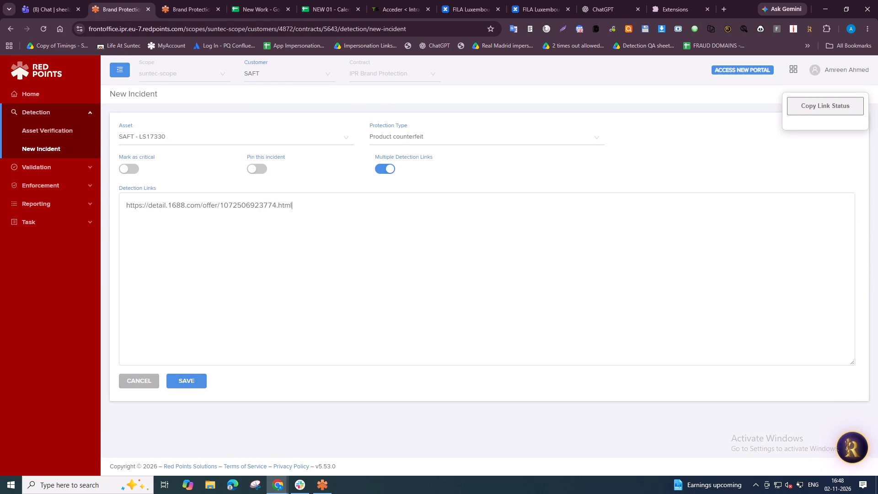
Check the Ls17330 listing's product photos on Lovegobuy and save the SAFT - LS17330 incident in Red Points.
{"action": "key", "text": "alt+Tab"}
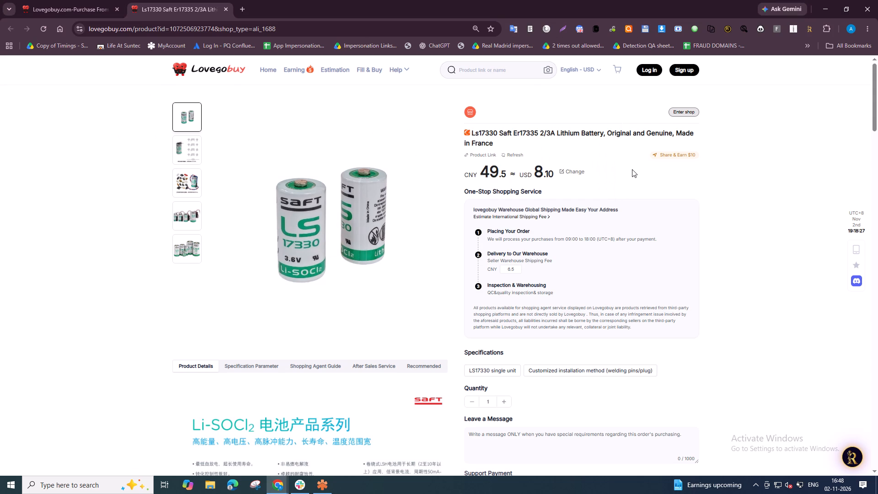
{"action": "left_click", "coordinate": [177, 217]}
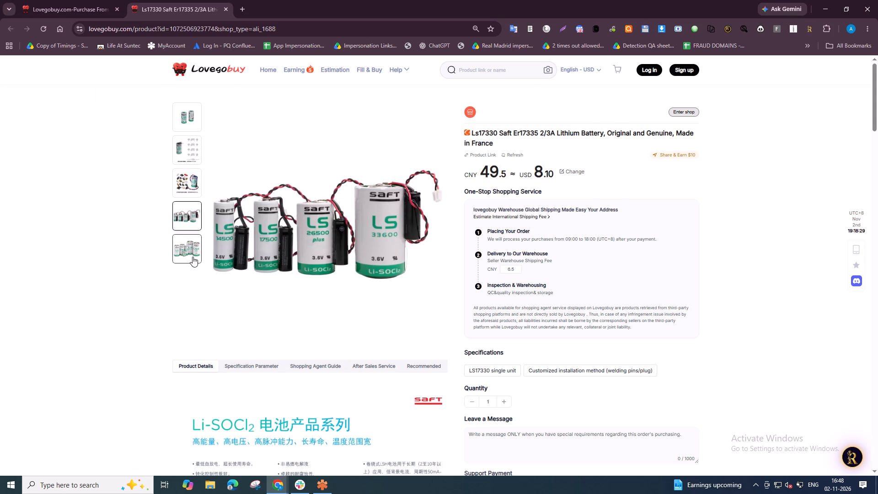
{"action": "left_click", "coordinate": [193, 257]}
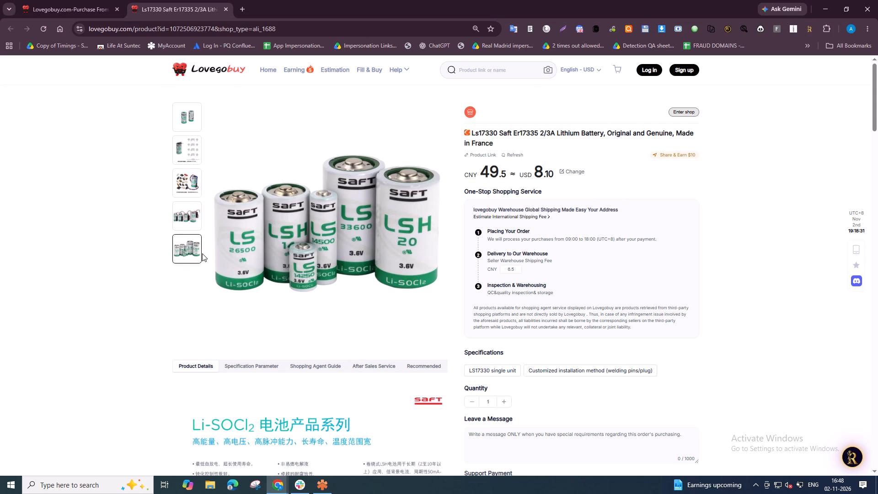
{"action": "left_click", "coordinate": [186, 153]}
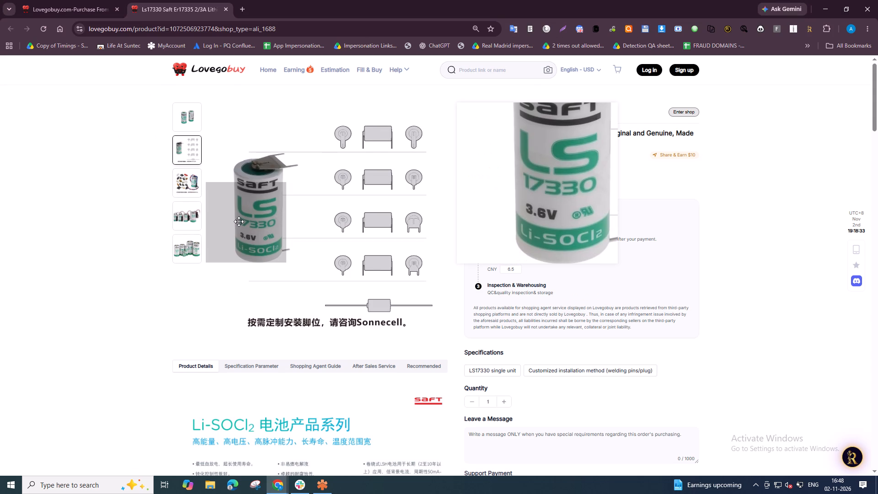
{"action": "key", "text": "alt+Tab"}
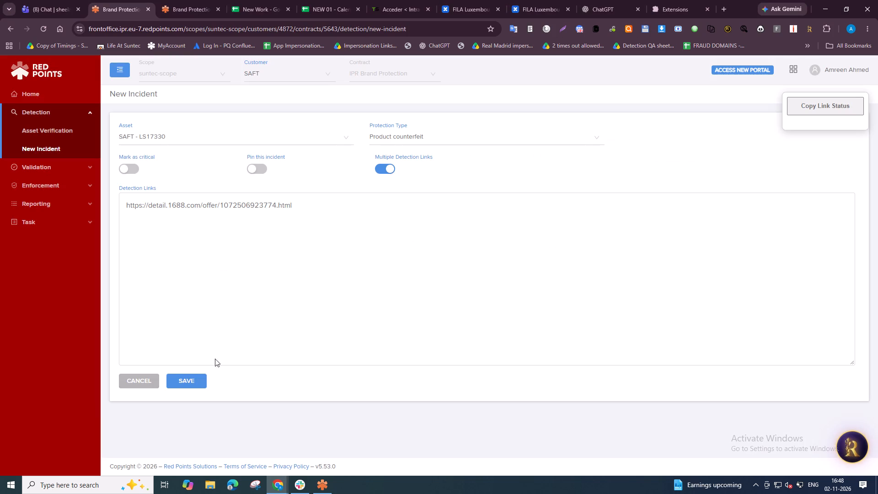
{"action": "left_click", "coordinate": [203, 384]}
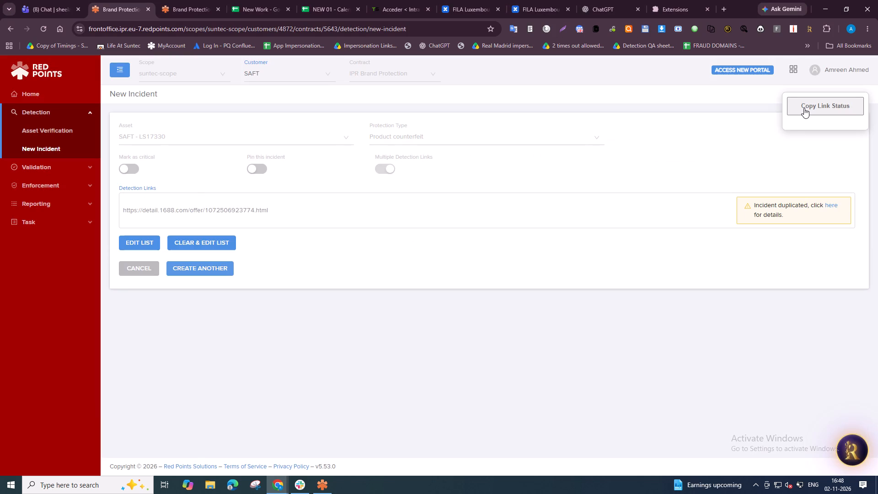
Copy the link status from Red Points and paste it into the New Work sheet at cell C28753.
{"action": "left_click", "coordinate": [804, 107]}
{"action": "left_click", "coordinate": [257, 0]}
{"action": "key", "text": "ctrl+v"}
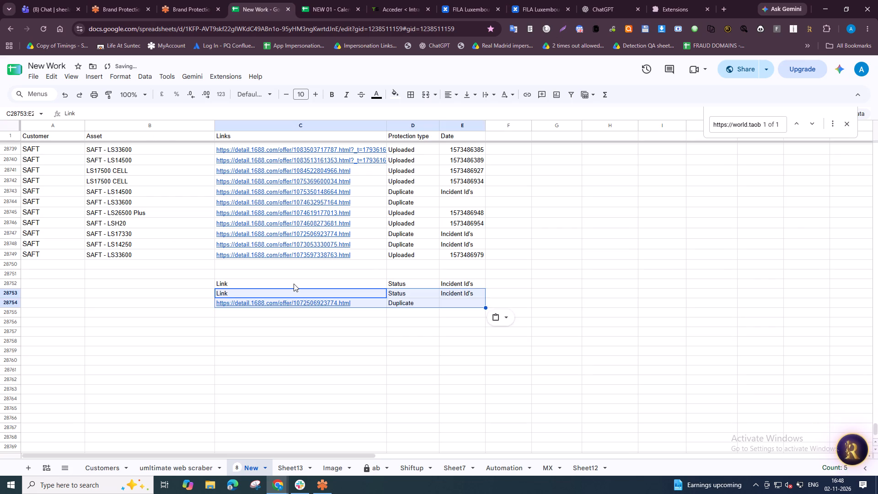
Move the pasted link and status from row 28754 up to row 28750, starting at cell C28750.
{"action": "key", "text": "Down"}
{"action": "key", "text": "ctrl+shift+Right"}
{"action": "key", "text": "ctrl+x"}
{"action": "key", "text": "Up"}
{"action": "key", "text": "Up"}
{"action": "key", "text": "Up"}
{"action": "key", "text": "Up"}
{"action": "key", "text": "ctrl+v"}
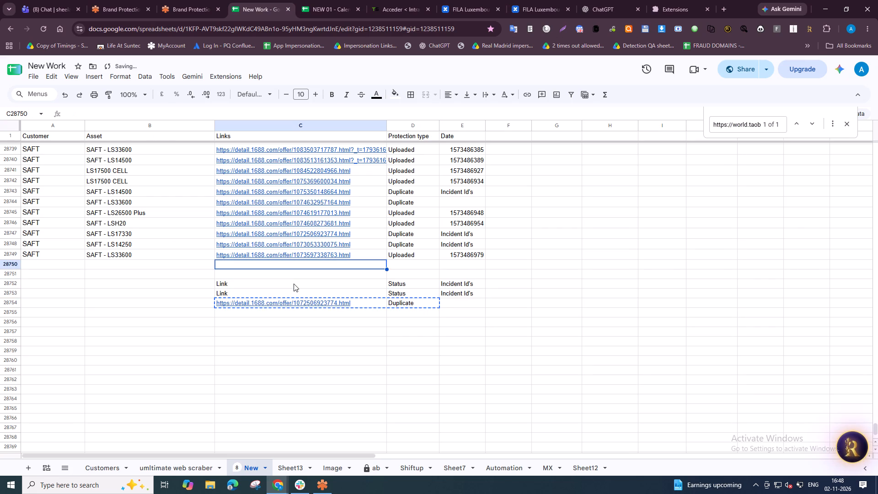
Fill the customer name SAFT down into cell A28750.
{"action": "key", "text": "Left"}
{"action": "key", "text": "Left"}
{"action": "key", "text": "Left"}
{"action": "key", "text": "ctrl+d"}
Copy the asset name SAFT - LS17330 from the Red Points form into asset cell B28750 of the sheet.
{"action": "left_click", "coordinate": [102, 0]}
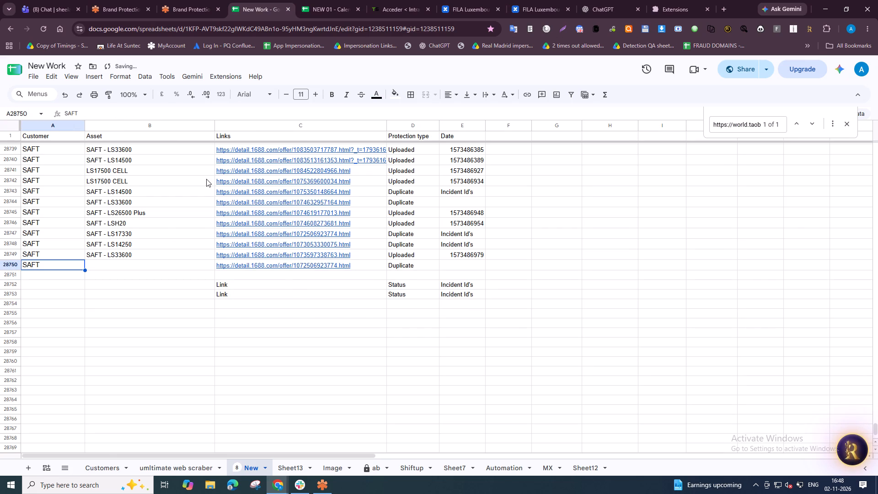
{"action": "left_click", "coordinate": [171, 137], "text": "alt"}
{"action": "left_click", "coordinate": [255, 0]}
{"action": "left_click", "coordinate": [187, 261]}
{"action": "key", "text": "ctrl+v"}
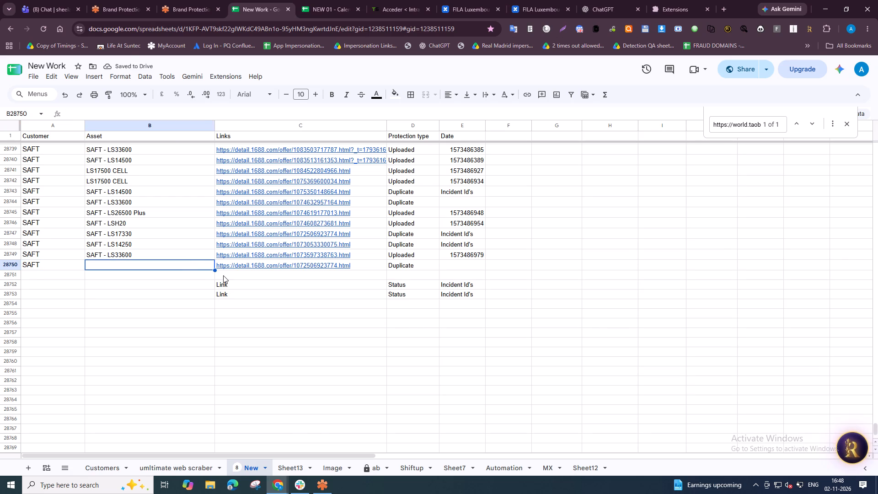
Close the Ls17330 listing and the seller's store page on Lovegobuy.
{"action": "left_click", "coordinate": [304, 300]}
{"action": "key", "text": "alt+Tab"}
{"action": "key", "text": "ctrl+w"}
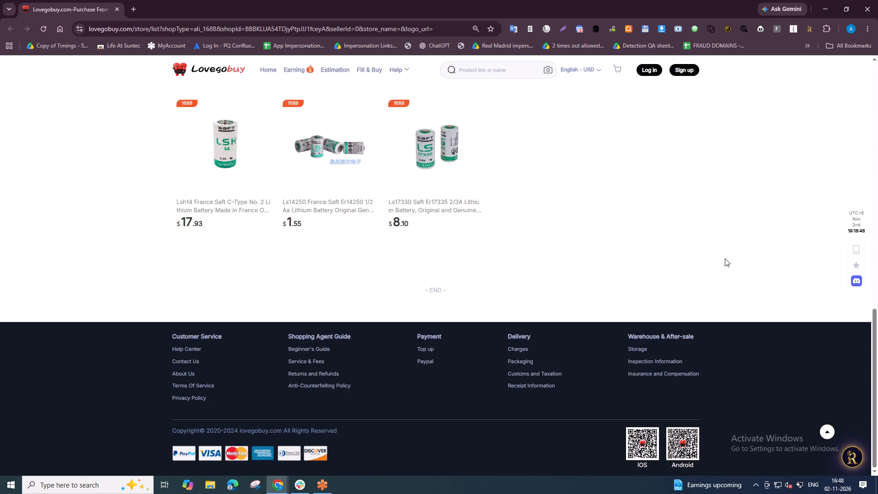
{"action": "scroll", "coordinate": [679, 233], "scroll_direction": "up", "scroll_amount": 6}
{"action": "key", "text": "ctrl+w"}
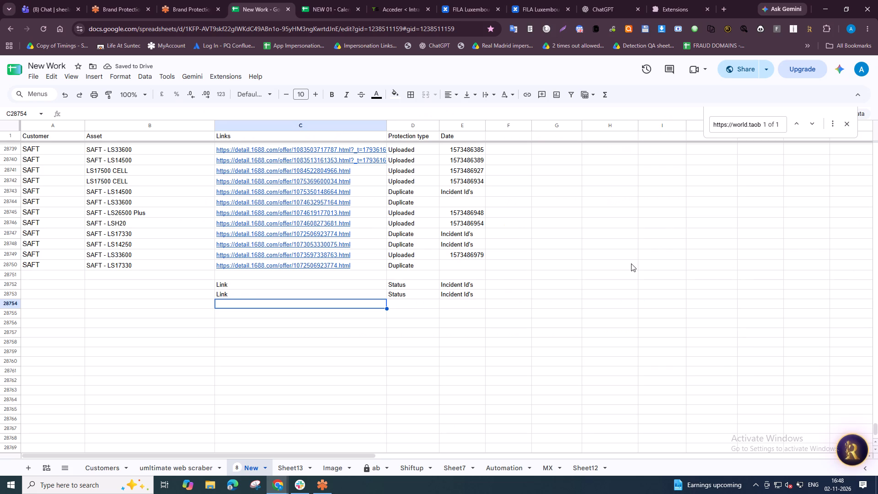
Clear the leftover Link, Status and Incident Id's header texts in rows 28752 and 28753.
{"action": "left_click_drag", "start_coordinate": [219, 282], "coordinate": [645, 347]}
{"action": "key", "text": "Delete"}
Delete the stray Incident Id's text from cells E28748, E28747 and E28743 beside the duplicate entries.
{"action": "scroll", "coordinate": [437, 319], "scroll_direction": "up", "scroll_amount": 1}
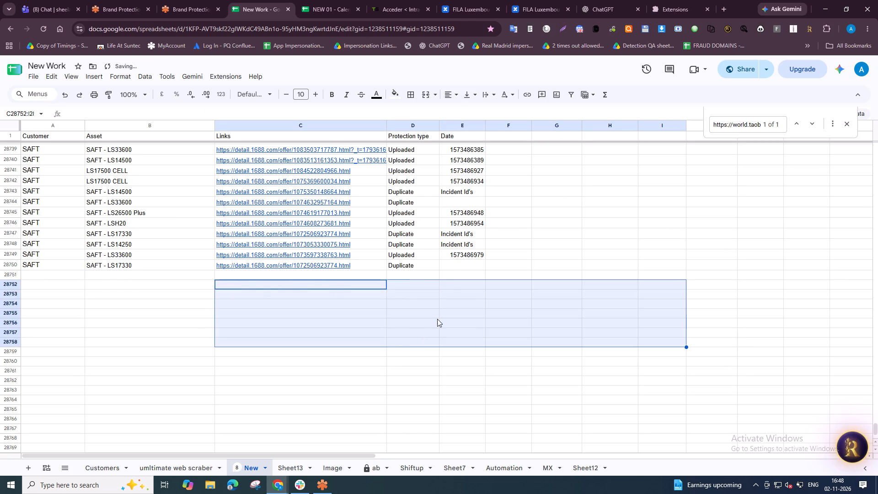
{"action": "left_click", "coordinate": [455, 297]}
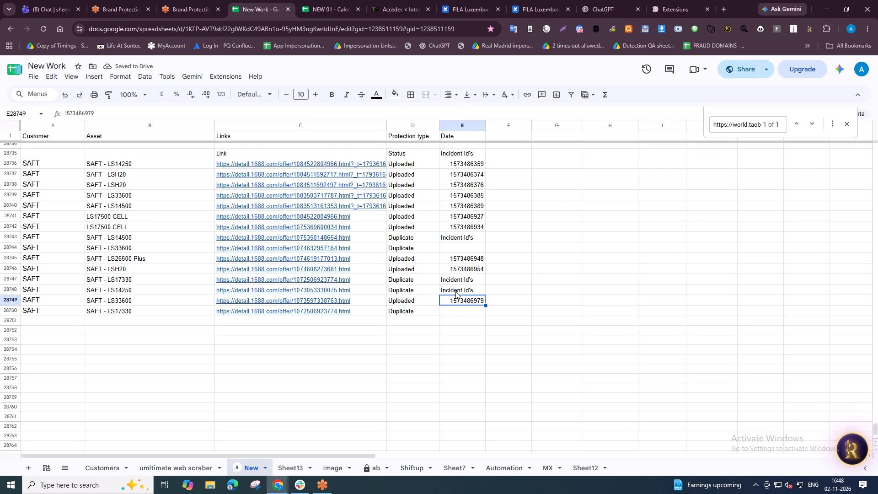
{"action": "left_click", "coordinate": [455, 291]}
{"action": "key", "text": "Delete"}
{"action": "left_click", "coordinate": [456, 279]}
{"action": "key", "text": "Delete"}
{"action": "left_click", "coordinate": [460, 241]}
{"action": "key", "text": "Delete"}
Clear the Link, Status and Incident Id's header texts in cells C28735 to E28735 above the SAFT entries.
{"action": "scroll", "coordinate": [494, 323], "scroll_direction": "up", "scroll_amount": 1}
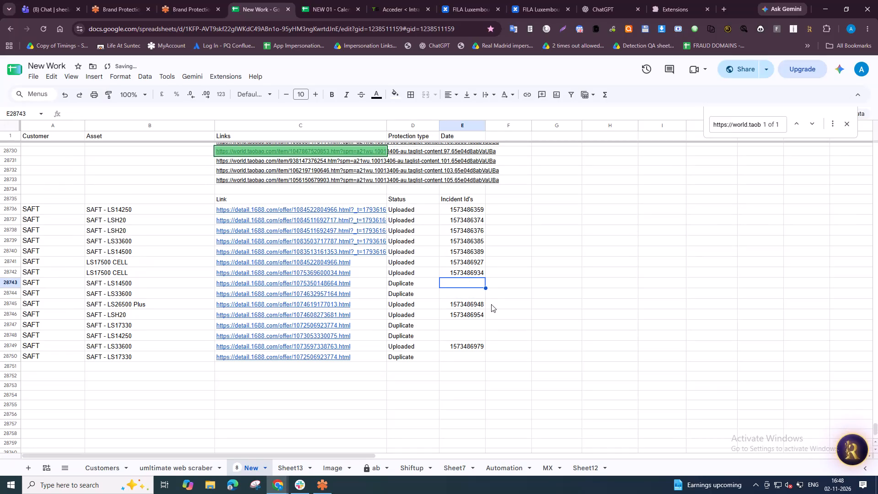
{"action": "left_click", "coordinate": [468, 203]}
{"action": "key", "text": "ctrl+shift+Left"}
{"action": "key", "text": "Delete"}
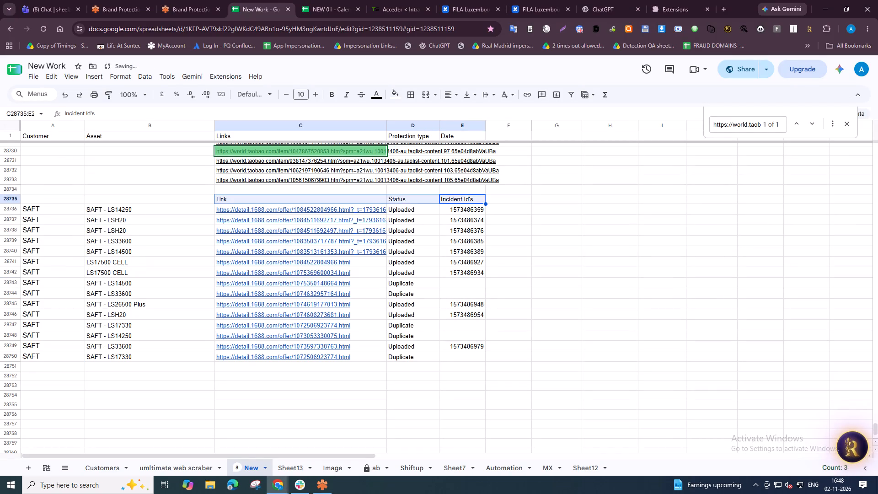
Select the incident ID cells E28735 to E28755 and switch the selection summary to Count.
{"action": "left_click", "coordinate": [473, 202]}
{"action": "left_click", "coordinate": [474, 401], "text": "shift"}
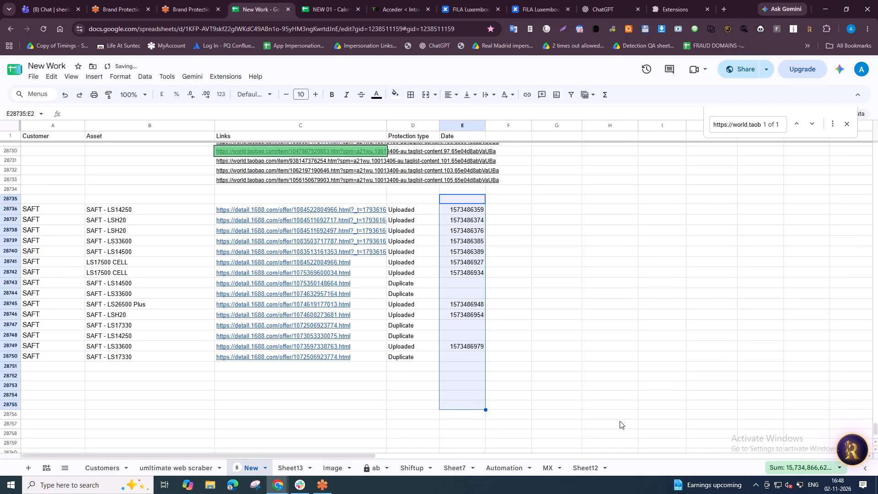
{"action": "left_click", "coordinate": [778, 464]}
{"action": "left_click", "coordinate": [783, 447]}
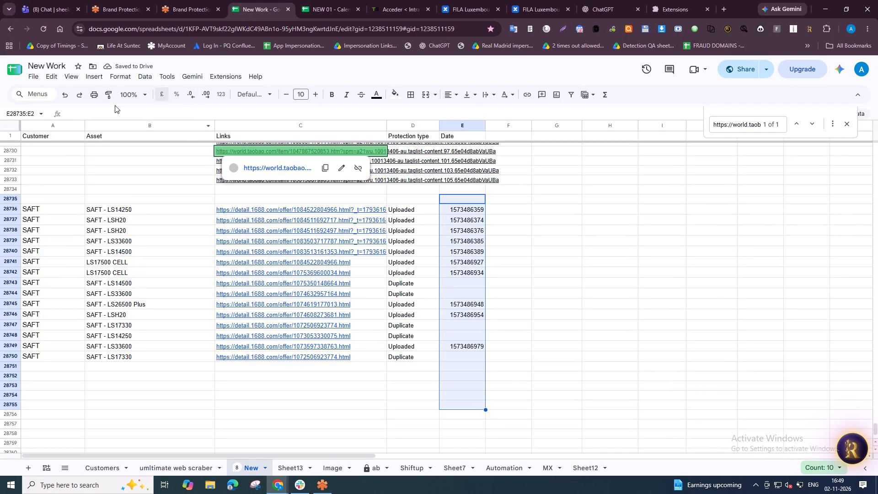
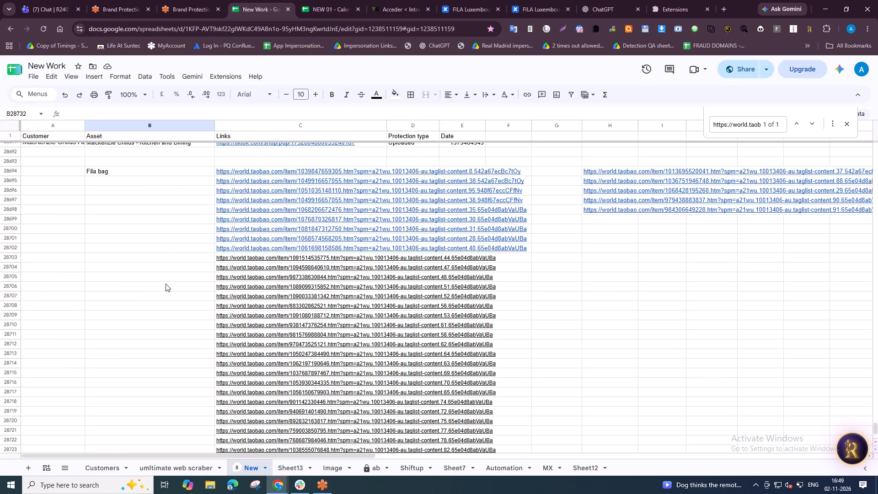
Insert one blank row above row 28692 and eight blank rows above row 28688 in the log.
{"action": "scroll", "coordinate": [151, 277], "scroll_direction": "up", "scroll_amount": 3}
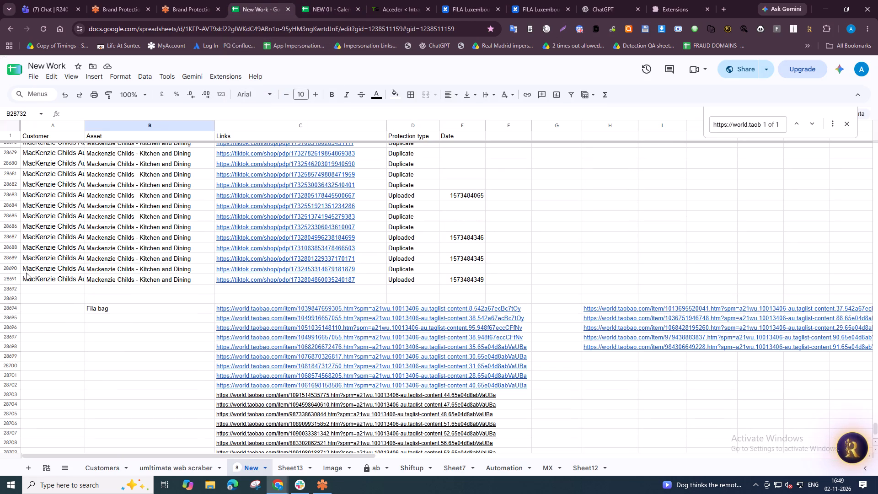
{"action": "left_click", "coordinate": [13, 290]}
{"action": "right_click", "coordinate": [13, 290]}
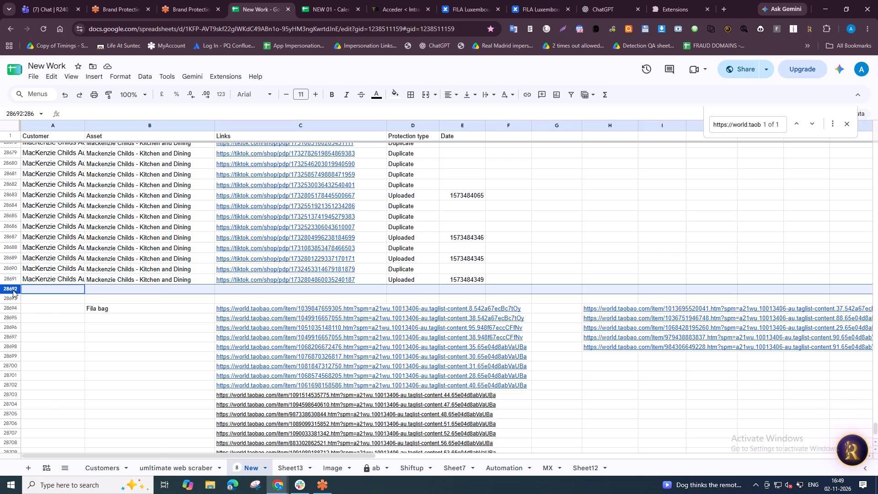
{"action": "left_click", "coordinate": [43, 312]}
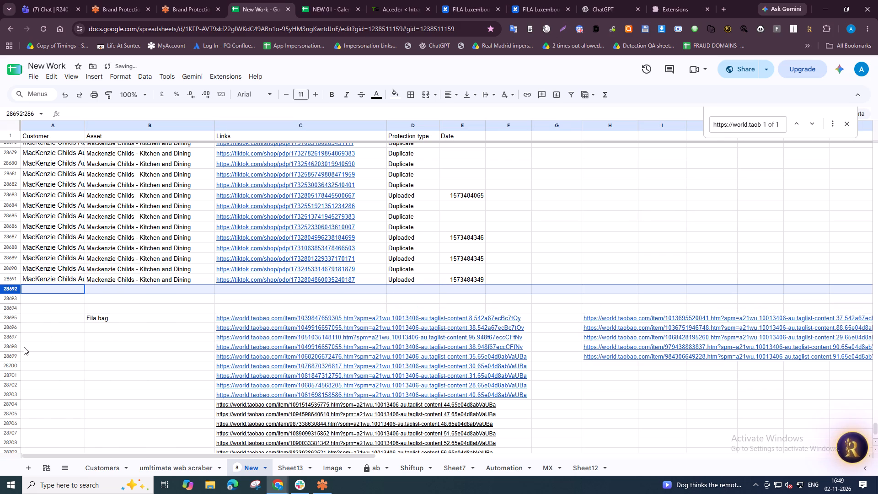
{"action": "left_click", "coordinate": [11, 319]}
{"action": "left_click", "coordinate": [9, 246], "text": "shift"}
{"action": "right_click", "coordinate": [9, 246]}
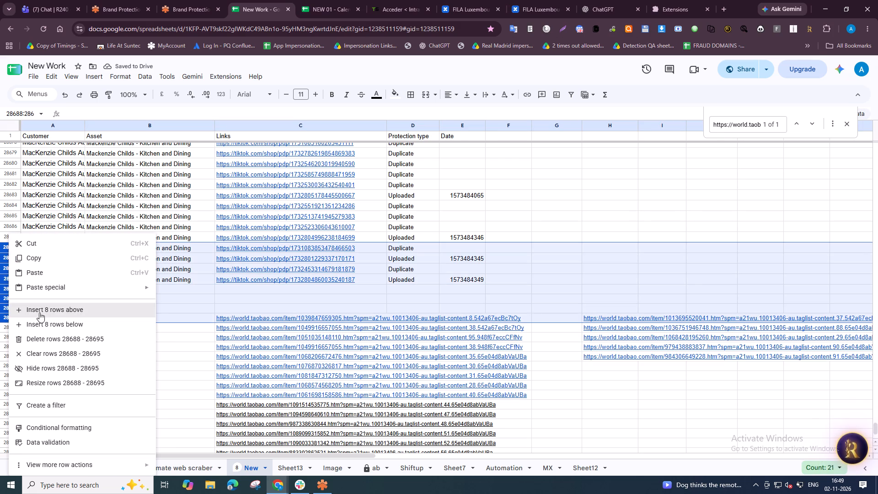
{"action": "left_click", "coordinate": [37, 307]}
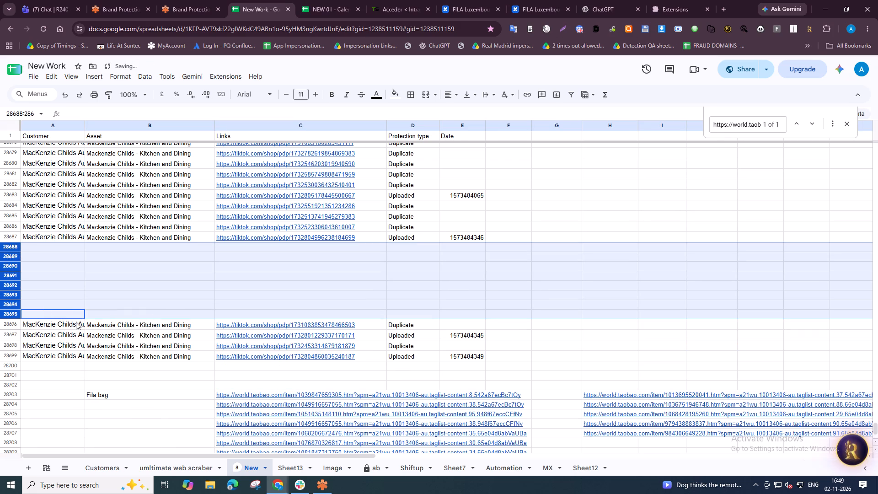
Move the last four MacKenzie Childs entries, A28696 to E28699, up to start at row 28688 directly below the others.
{"action": "left_click", "coordinate": [69, 323]}
{"action": "key", "text": "ctrl+shift+Down"}
{"action": "key", "text": "ctrl+shift+Right"}
{"action": "key", "text": "shift+Right"}
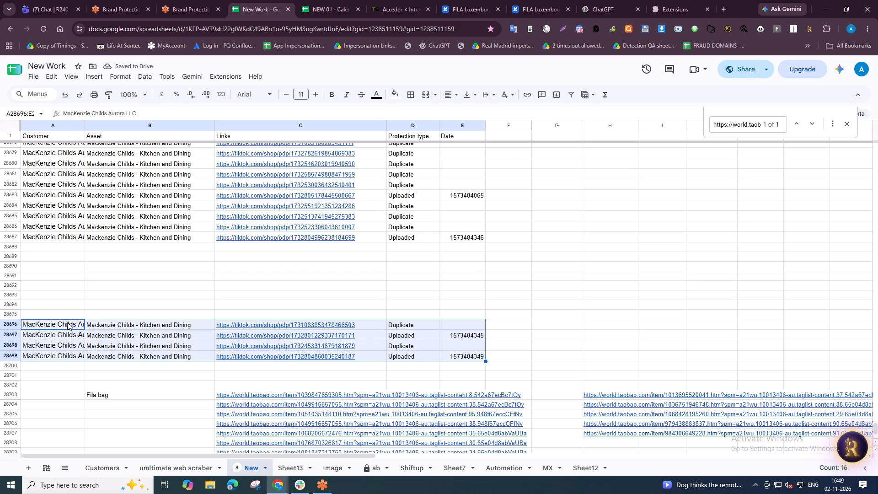
{"action": "key", "text": "ctrl+x"}
{"action": "key", "text": "ctrl+Up"}
{"action": "key", "text": "Down"}
{"action": "key", "text": "ctrl+v"}
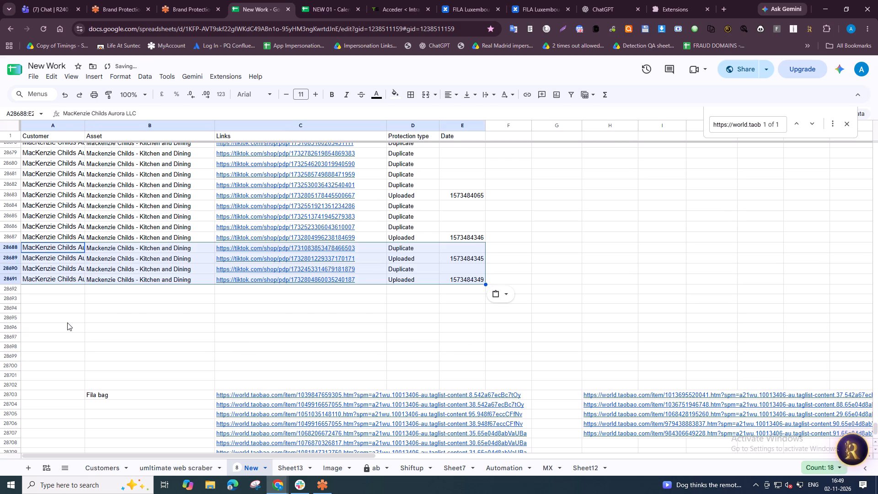
Insert 11 blank rows above row 28692, between the MacKenzie Childs entries and the Fila bag links.
{"action": "left_click", "coordinate": [14, 289]}
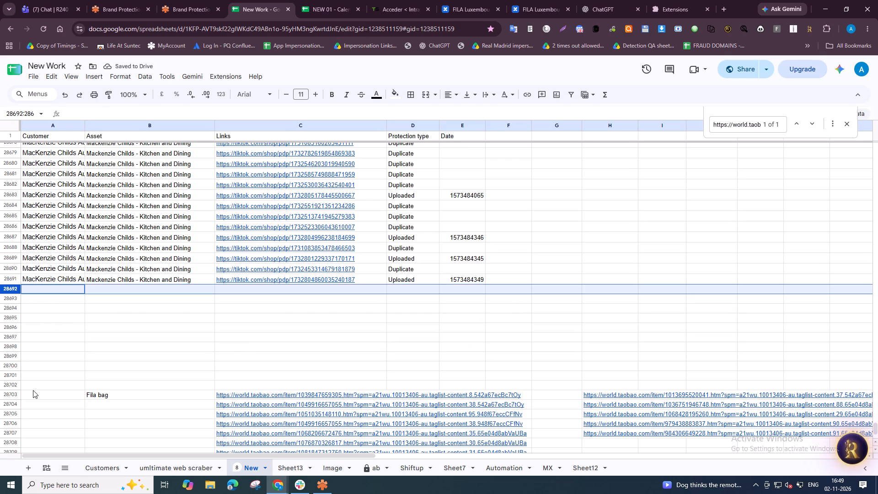
{"action": "left_click", "coordinate": [19, 386], "text": "shift"}
{"action": "left_click", "coordinate": [11, 383], "text": "shift"}
{"action": "right_click", "coordinate": [11, 383]}
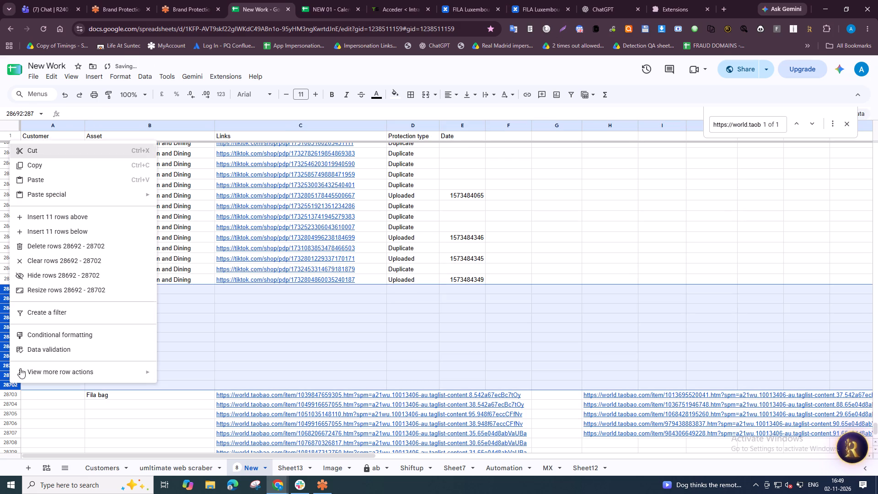
{"action": "left_click", "coordinate": [43, 217]}
Move the SAFT entries in A28756 to E28770 up to A28693, leaving one blank row below the MacKenzie Childs entries.
{"action": "scroll", "coordinate": [151, 290], "scroll_direction": "down", "scroll_amount": 17}
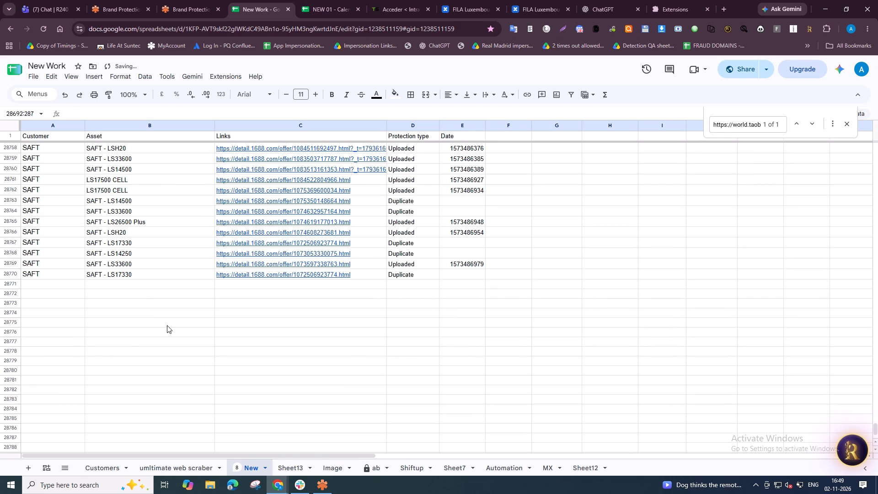
{"action": "left_click_drag", "start_coordinate": [41, 271], "coordinate": [43, 276]}
{"action": "key", "text": "ctrl+shift+Up"}
{"action": "key", "text": "shift+Right"}
{"action": "key", "text": "shift+Right"}
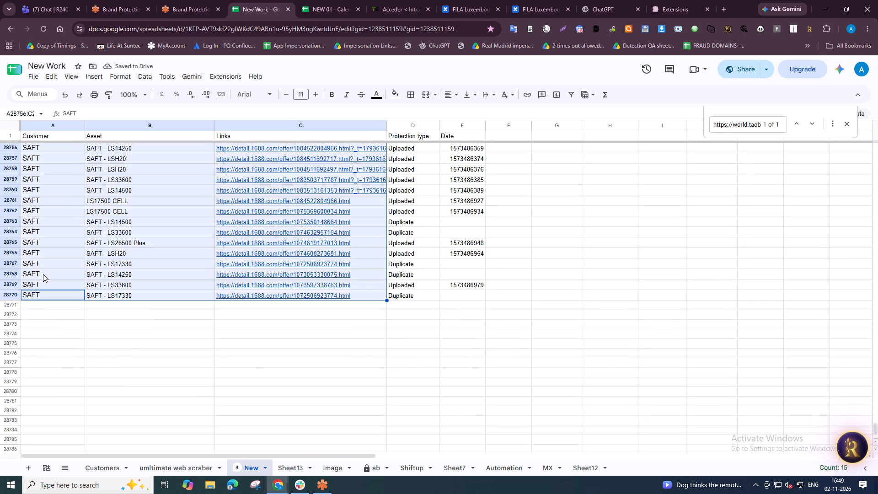
{"action": "key", "text": "shift+Right"}
{"action": "key", "text": "shift+Right"}
{"action": "key", "text": "ctrl+x"}
{"action": "key", "text": "ctrl+Up"}
{"action": "key", "text": "ctrl+Up"}
{"action": "key", "text": "ctrl+Up"}
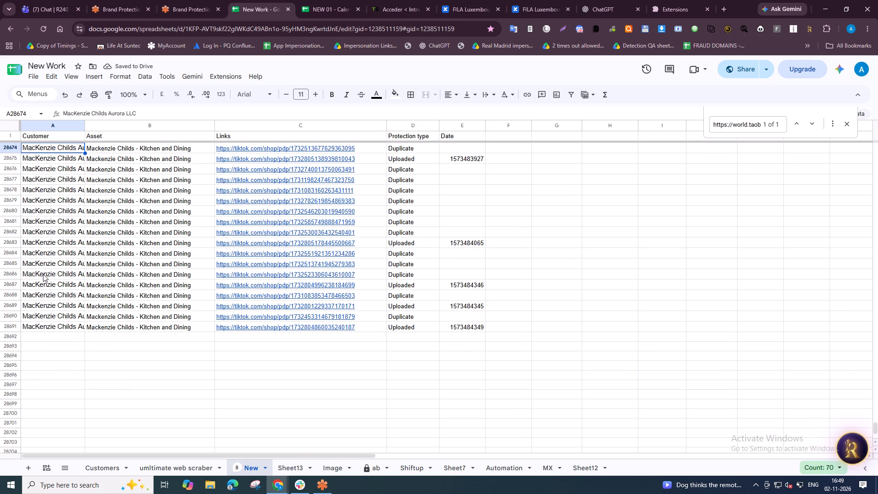
{"action": "key", "text": "ctrl+Down"}
{"action": "key", "text": "Down"}
{"action": "key", "text": "Down"}
{"action": "key", "text": "ctrl+v"}
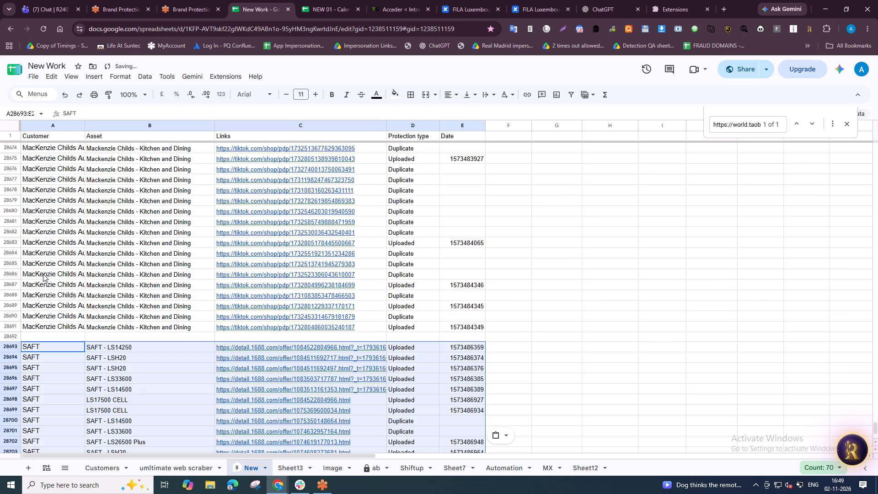
Set the SAFT count in cell I28335 of the customer summary to 110.
{"action": "scroll", "coordinate": [95, 269], "scroll_direction": "down", "scroll_amount": 4}
{"action": "left_click", "coordinate": [631, 239]}
{"action": "key", "text": "ctrl+Up"}
{"action": "key", "text": "ctrl+Up"}
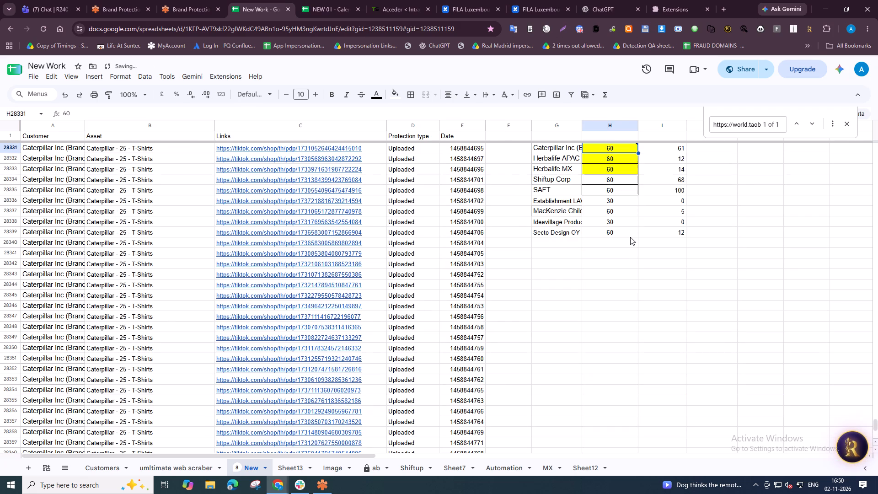
{"action": "key", "text": "Right"}
{"action": "key", "text": "Up"}
{"action": "key", "text": "Down"}
{"action": "key", "text": "Down"}
{"action": "key", "text": "Down"}
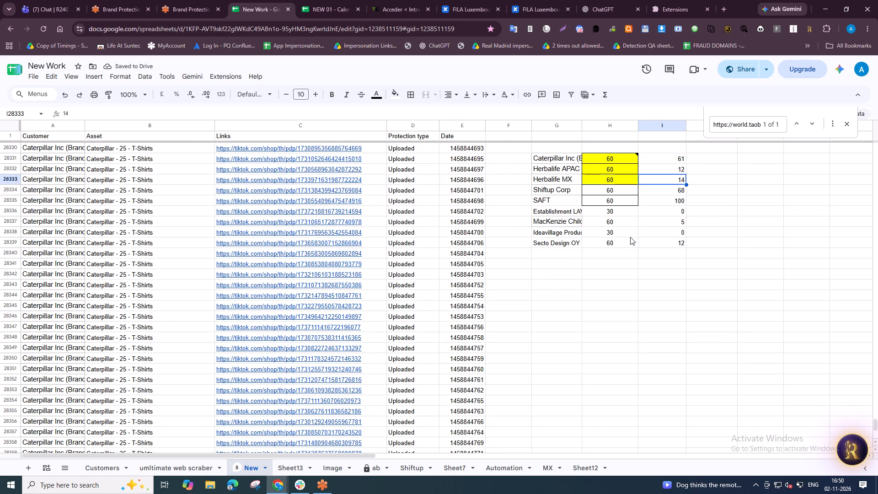
{"action": "key", "text": "Down"}
{"action": "key", "text": "Down"}
{"action": "type", "text": "10"}
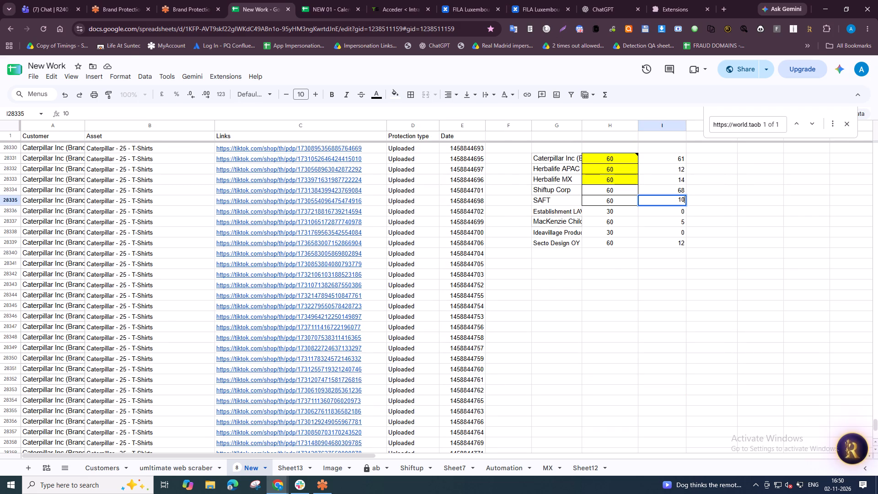
{"action": "key", "text": "BackSpace"}
{"action": "type", "text": "10"}
{"action": "key", "text": "Up"}
Switch the selection summary to Sum for the customer counts I28331 to I28339 and enter 282 in the cell below them.
{"action": "key", "text": "Up"}
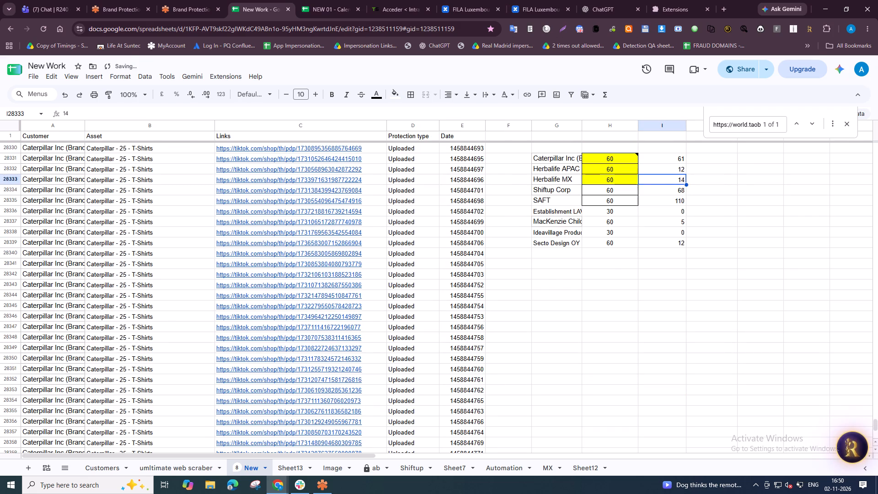
{"action": "key", "text": "ctrl+Up"}
{"action": "key", "text": "ctrl+shift+Down"}
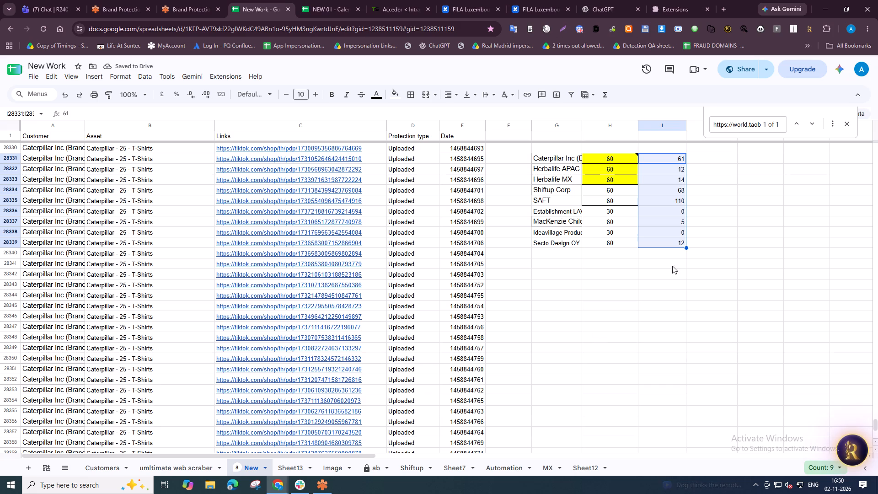
{"action": "left_click", "coordinate": [808, 462]}
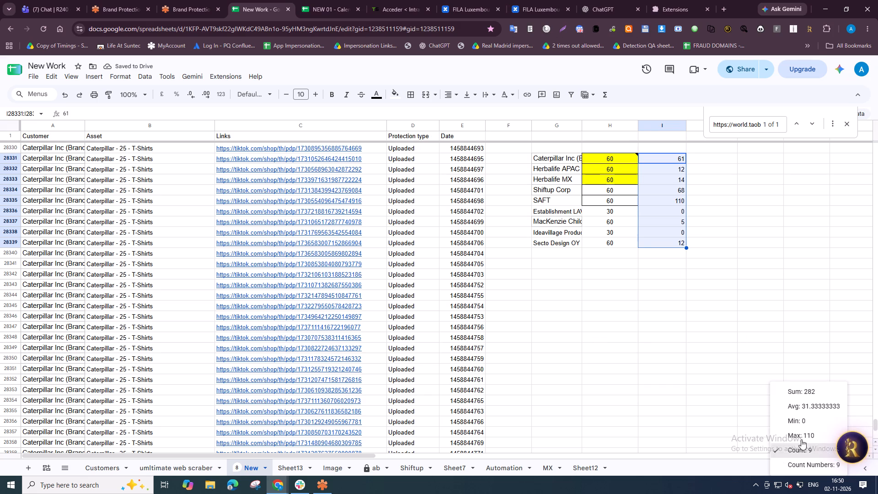
{"action": "left_click", "coordinate": [799, 389]}
{"action": "left_click", "coordinate": [656, 255]}
{"action": "type", "text": "282"}
{"action": "key", "text": "Down"}
Return to the last SAFT entry in the log, at cell A28707.
{"action": "key", "text": "ctrl+End"}
{"action": "key", "text": "ctrl+Left"}
{"action": "key", "text": "ctrl+Left"}
{"action": "key", "text": "ctrl+Up"}
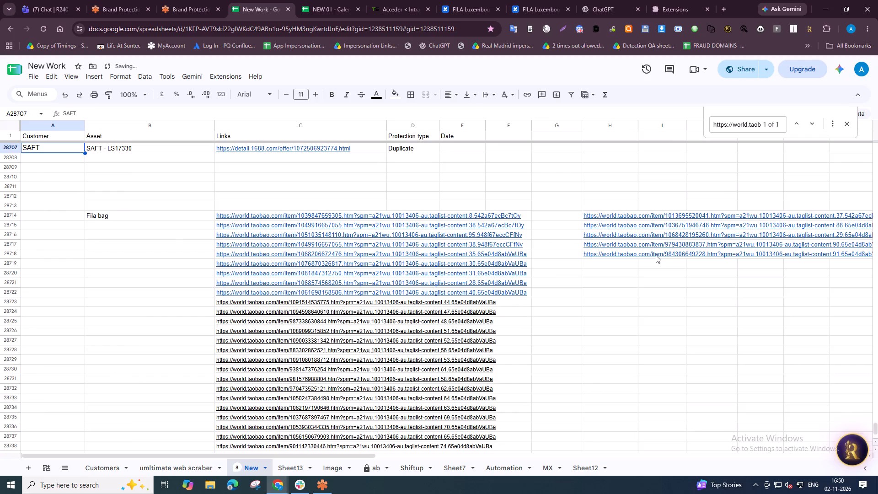
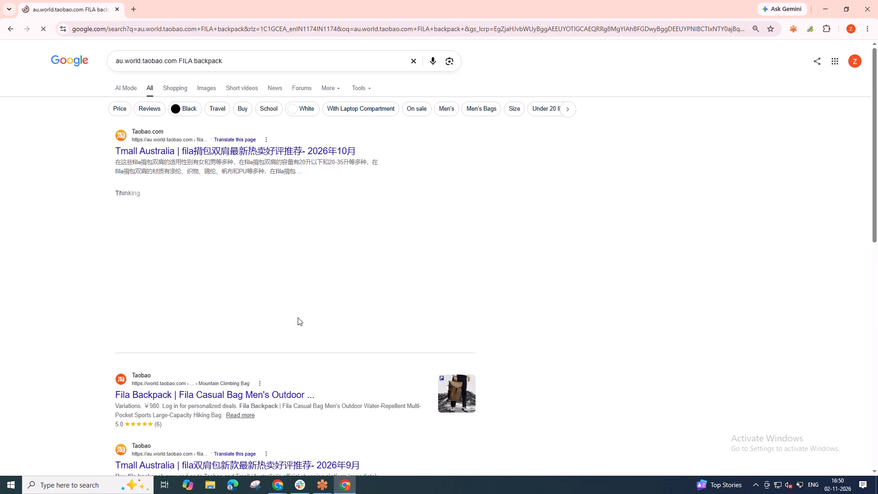
Open the first Tmall Australia Fila backpack result in a new tab.
{"action": "middle_click", "coordinate": [255, 150]}
{"action": "left_click", "coordinate": [178, 0]}
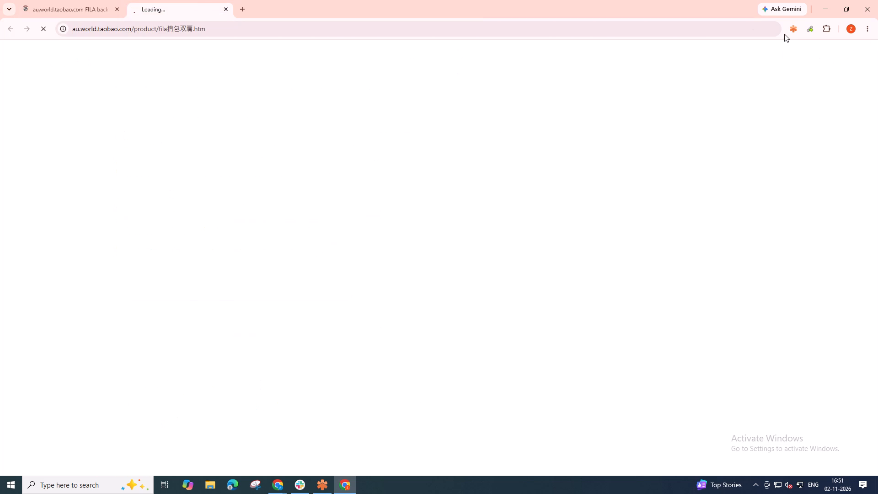
Dismiss the translation notice, open the RedPoints IPR Plugin and choose customer FILA Luxembourg SARL with the Detection task.
{"action": "left_click", "coordinate": [791, 28]}
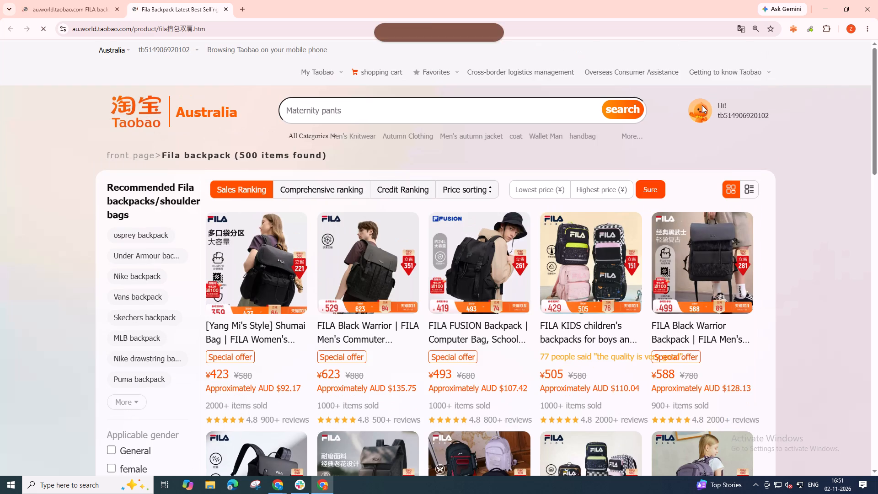
{"action": "left_click", "coordinate": [797, 30]}
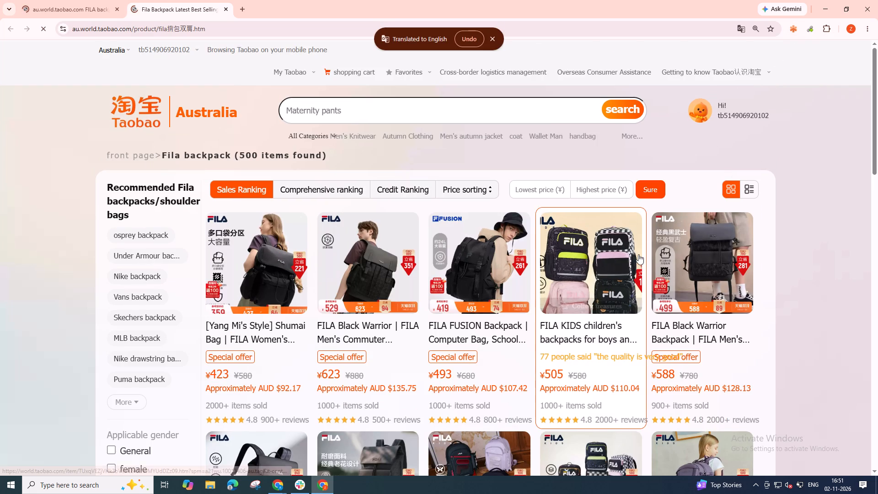
{"action": "left_click", "coordinate": [494, 38]}
{"action": "scroll", "coordinate": [785, 83], "scroll_direction": "up", "scroll_amount": 1}
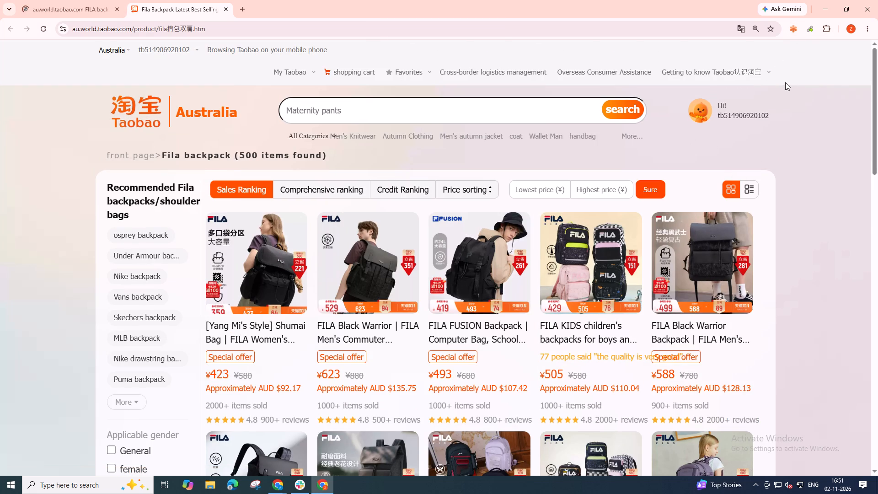
{"action": "scroll", "coordinate": [795, 55], "scroll_direction": "down", "scroll_amount": 4}
{"action": "left_click", "coordinate": [794, 30]}
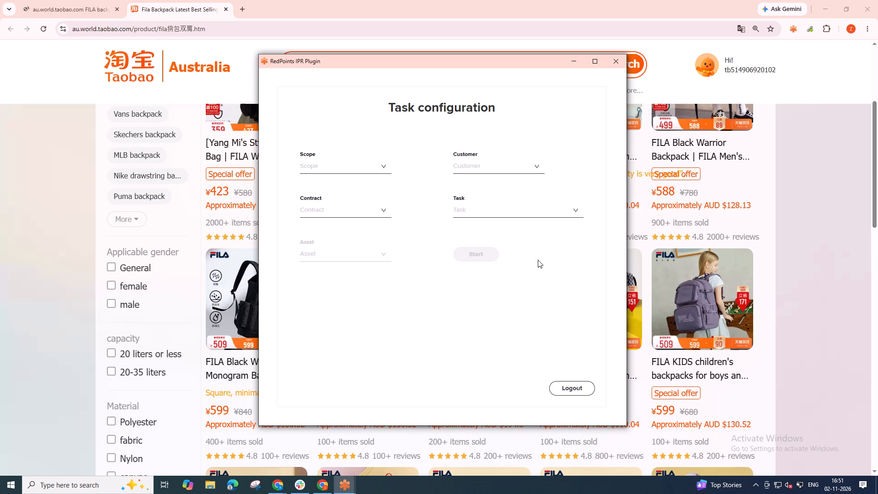
{"action": "left_click", "coordinate": [508, 163]}
{"action": "type", "text": "fila"}
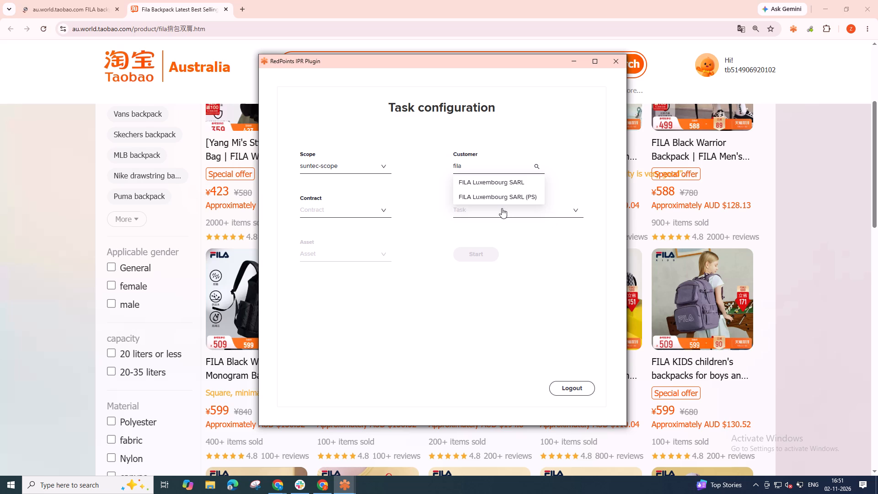
{"action": "left_click", "coordinate": [532, 184]}
{"action": "left_click", "coordinate": [503, 213]}
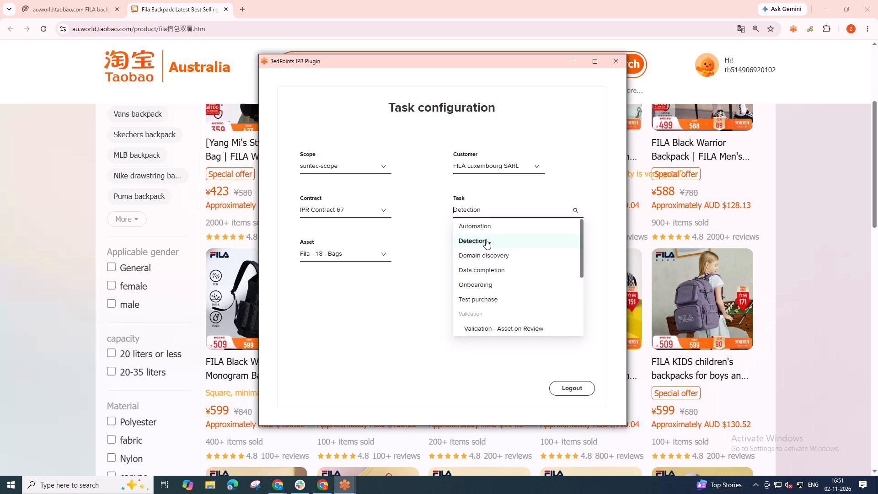
{"action": "left_click", "coordinate": [486, 239]}
Reselect customer FILA Luxembourg SARL with IPR Contract 67 and asset Fila - 18 - Bags, start the Detection task and close the plugin window.
{"action": "left_click", "coordinate": [482, 168]}
{"action": "left_click", "coordinate": [485, 181]}
{"action": "left_click", "coordinate": [484, 161]}
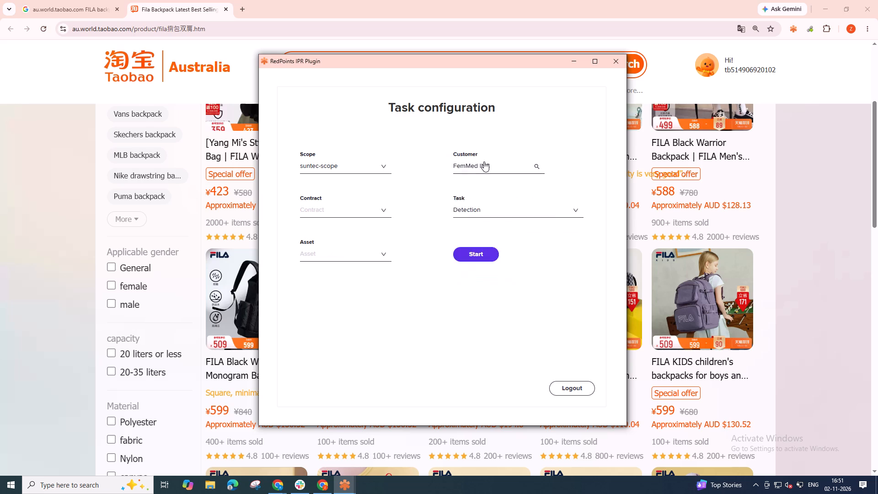
{"action": "type", "text": "fila"}
{"action": "left_click", "coordinate": [510, 179]}
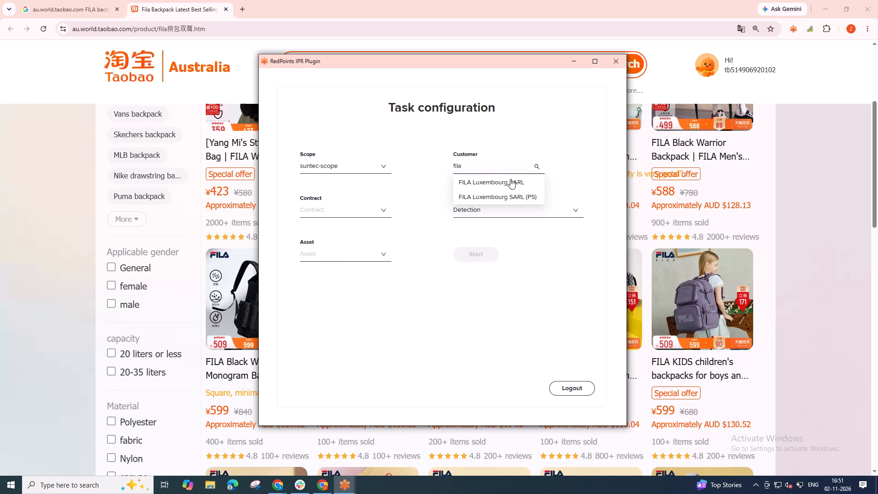
{"action": "left_click", "coordinate": [383, 215]}
{"action": "left_click", "coordinate": [376, 228]}
{"action": "left_click", "coordinate": [365, 253]}
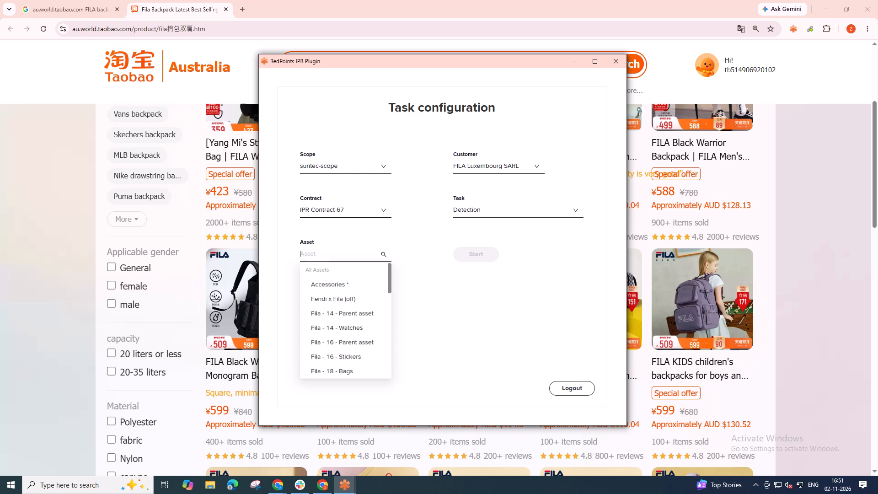
{"action": "type", "text": "bag"}
{"action": "left_click", "coordinate": [359, 287]}
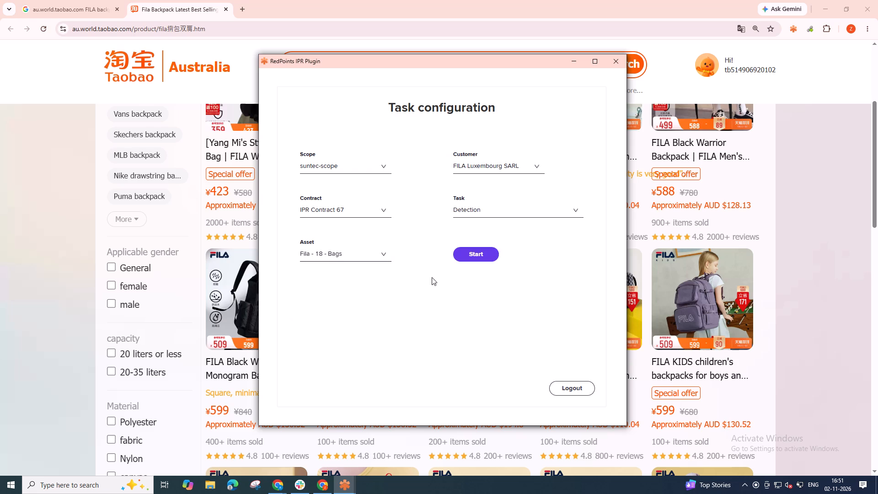
{"action": "left_click", "coordinate": [469, 254]}
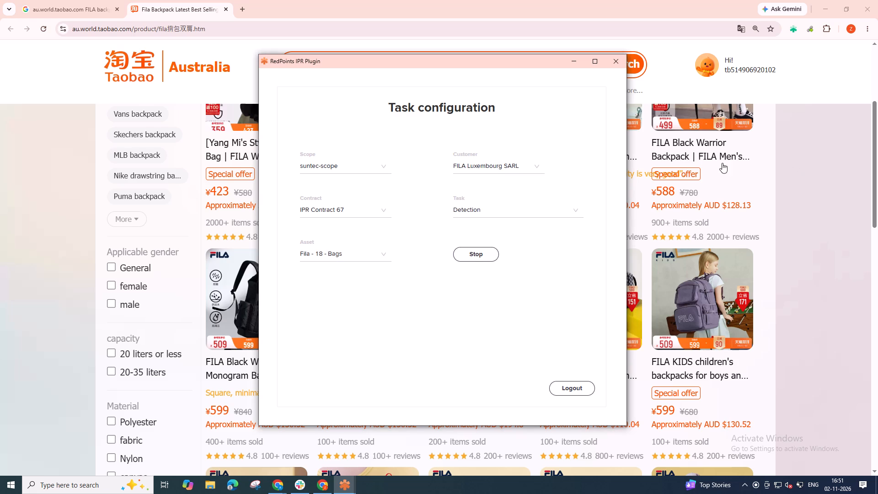
{"action": "left_click", "coordinate": [615, 64]}
{"action": "scroll", "coordinate": [751, 206], "scroll_direction": "up", "scroll_amount": 5}
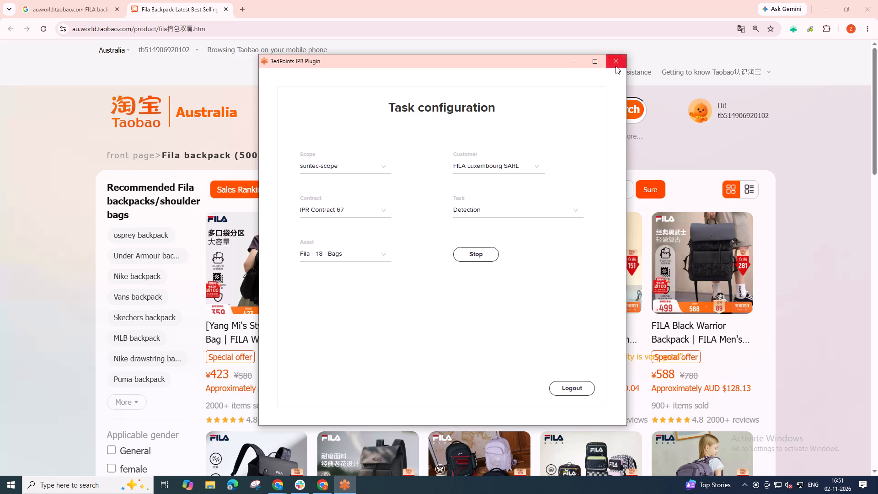
{"action": "left_click", "coordinate": [616, 66]}
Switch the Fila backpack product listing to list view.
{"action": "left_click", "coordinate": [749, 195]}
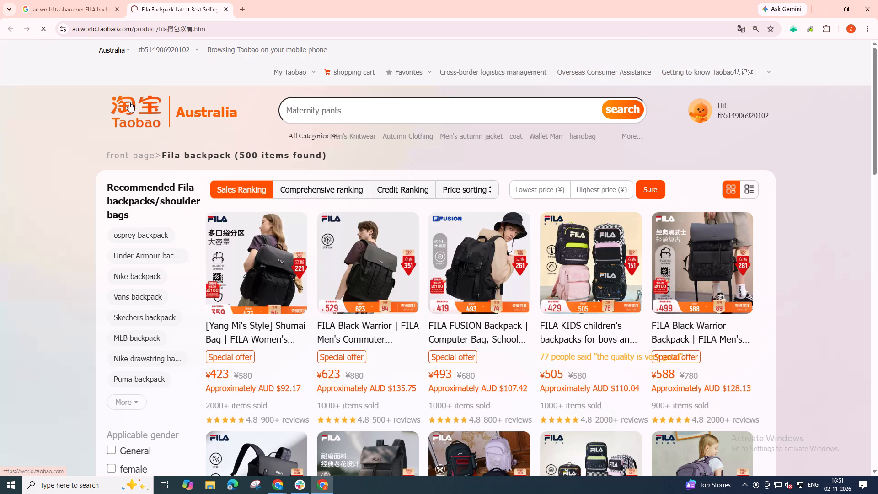
Open the September 2026 Tmall Australia Fila panda school bag result from the Google results in a new tab and close the Fila backpack tab.
{"action": "left_click", "coordinate": [76, 0]}
{"action": "scroll", "coordinate": [260, 247], "scroll_direction": "down", "scroll_amount": 18}
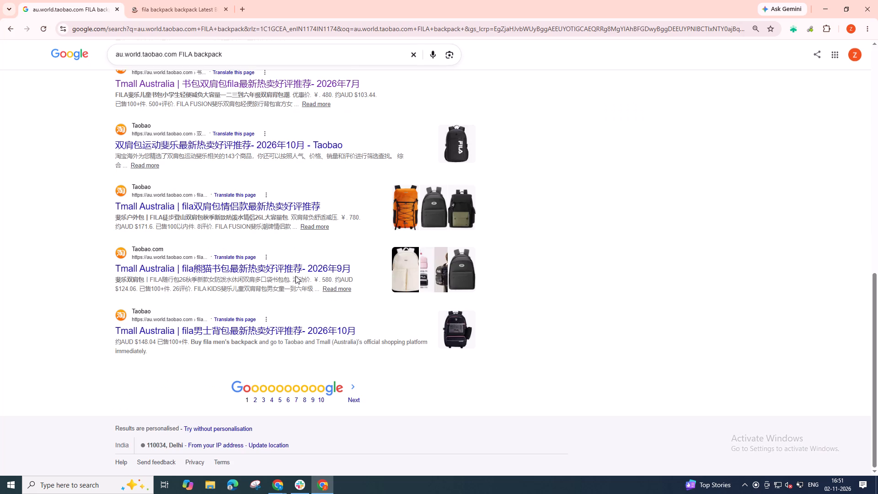
{"action": "left_click", "coordinate": [253, 269], "text": "ctrl"}
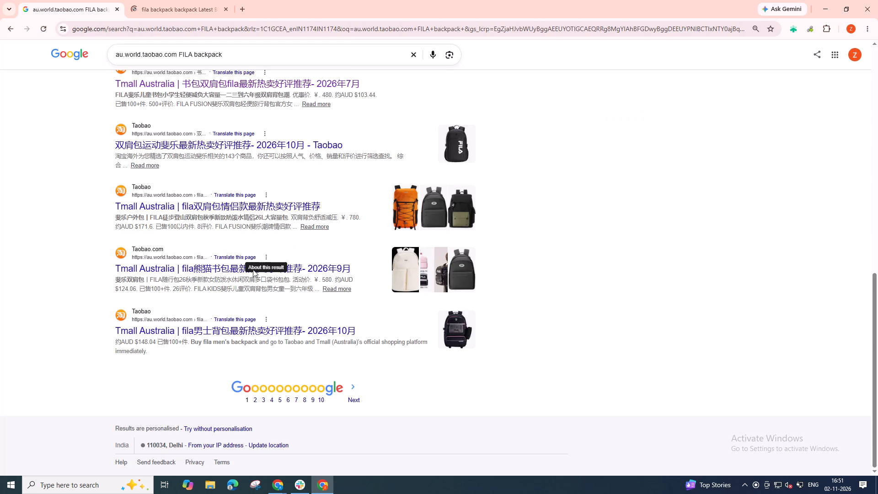
{"action": "left_click", "coordinate": [221, 266], "text": "ctrl"}
{"action": "left_click", "coordinate": [197, 0]}
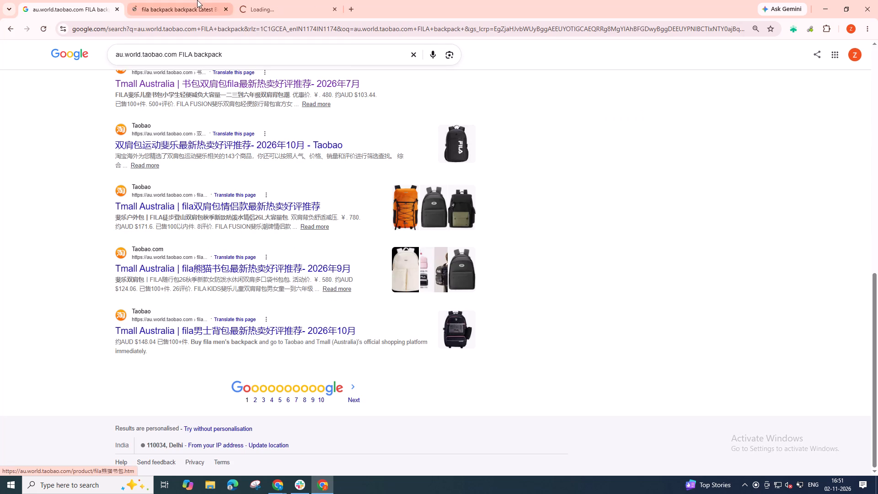
{"action": "left_click", "coordinate": [225, 9]}
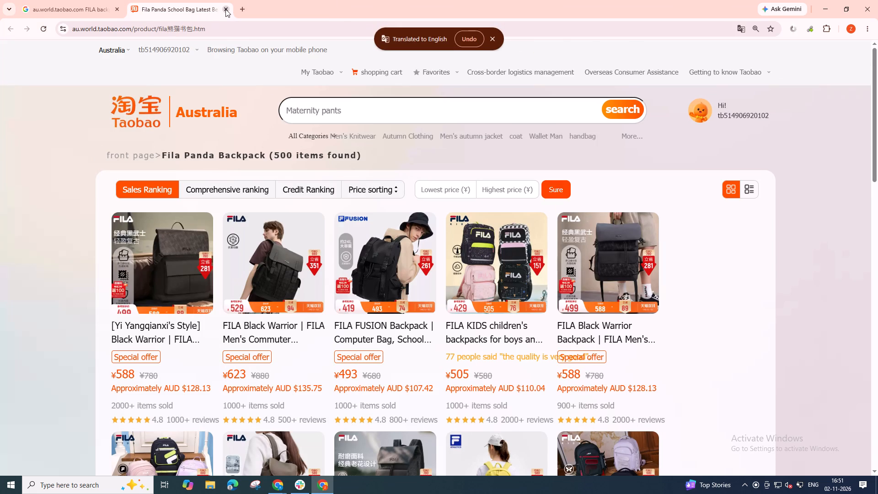
{"action": "key", "text": "alt+Tab"}
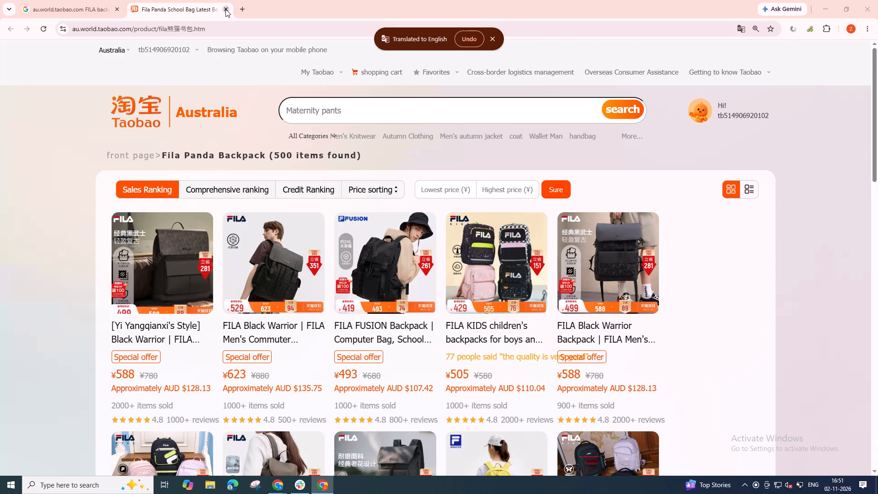
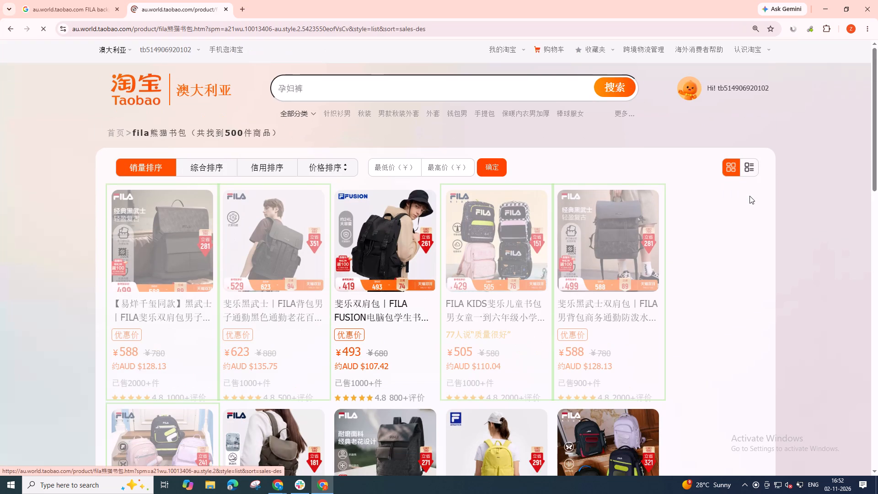
Look through the Fila panda school bag listings, view the yellow FILA Travel Bag 2026 Autumn product image in a new tab and close it.
{"action": "scroll", "coordinate": [693, 215], "scroll_direction": "down", "scroll_amount": 3}
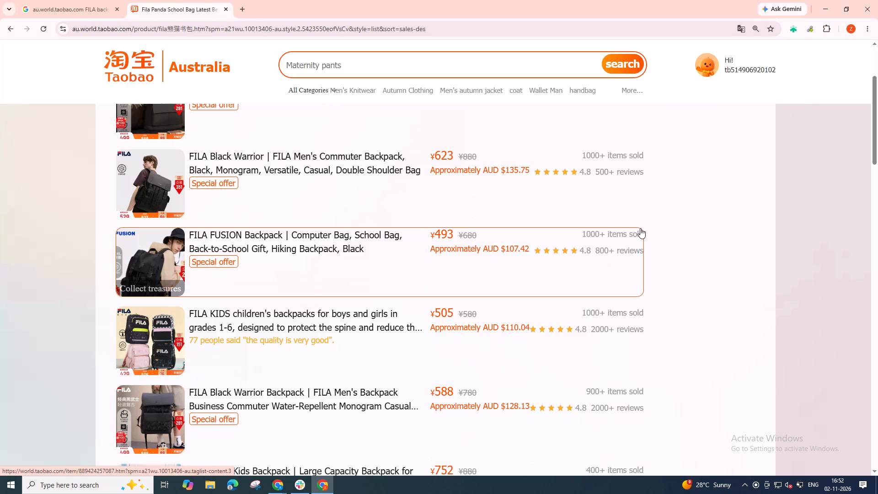
{"action": "scroll", "coordinate": [630, 226], "scroll_direction": "down", "scroll_amount": 4}
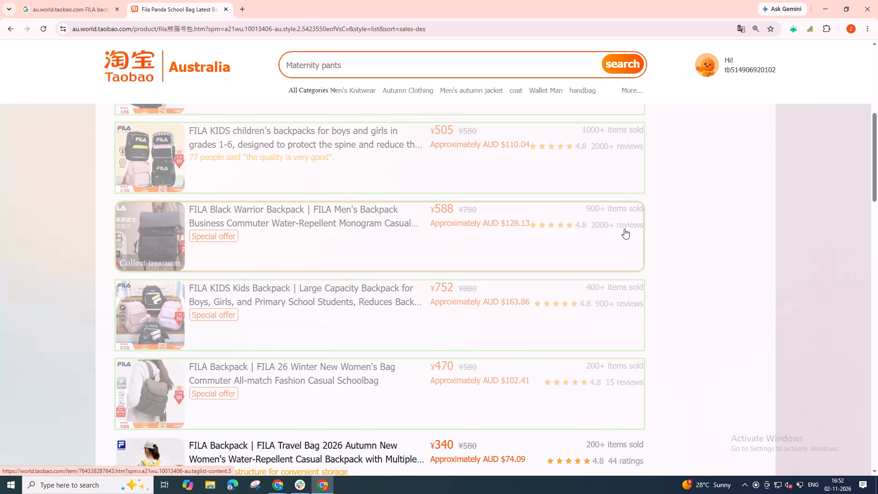
{"action": "scroll", "coordinate": [625, 229], "scroll_direction": "up", "scroll_amount": 1}
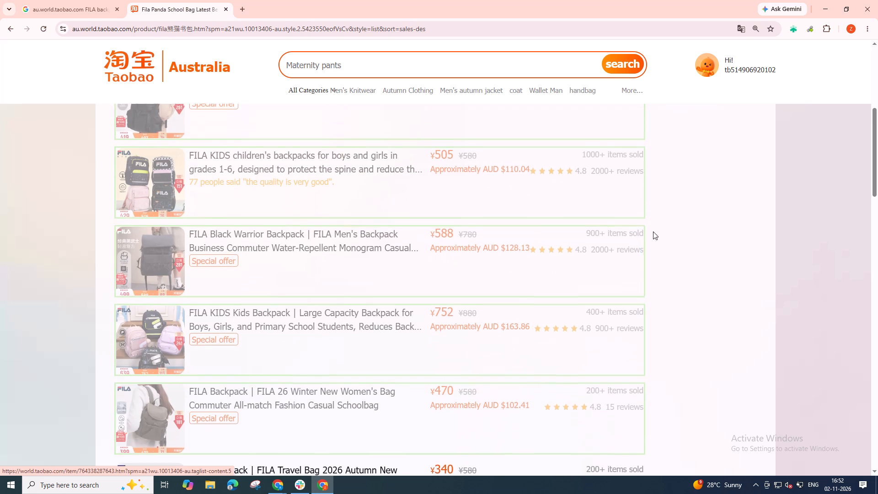
{"action": "scroll", "coordinate": [662, 252], "scroll_direction": "down", "scroll_amount": 9}
{"action": "scroll", "coordinate": [587, 272], "scroll_direction": "up", "scroll_amount": 1}
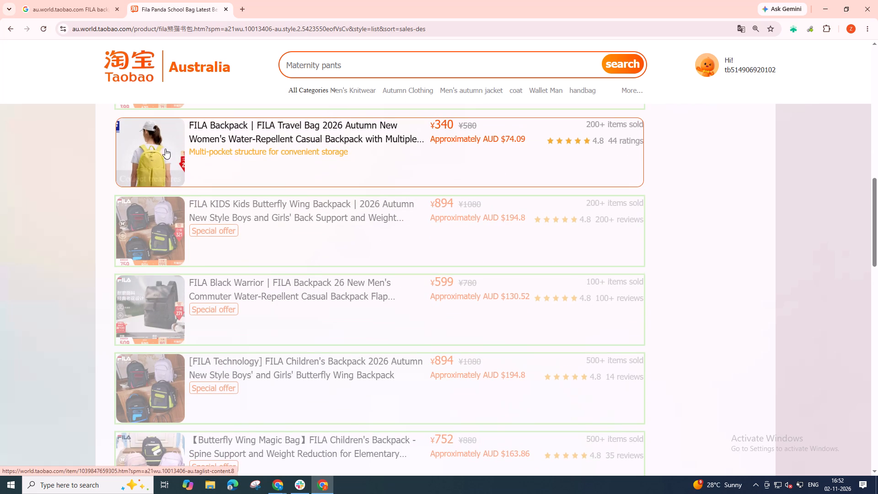
{"action": "right_click", "coordinate": [153, 155]}
{"action": "left_click", "coordinate": [199, 282]}
{"action": "left_click", "coordinate": [305, 0]}
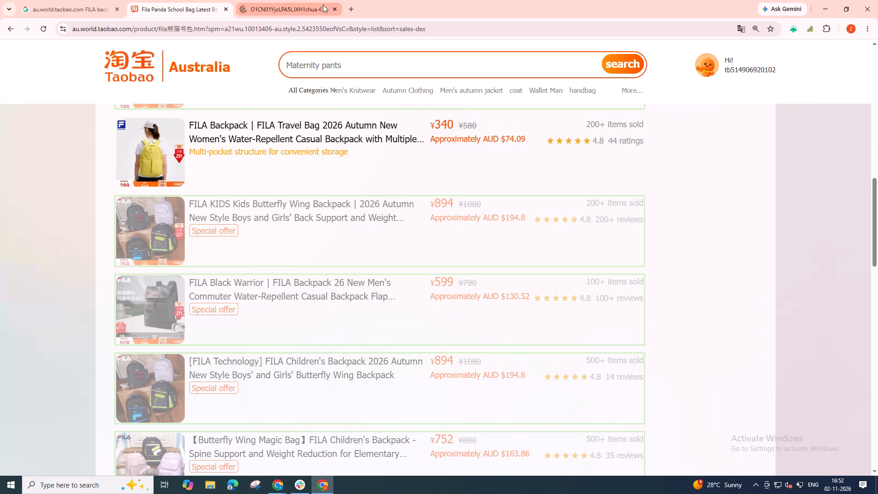
{"action": "left_click", "coordinate": [336, 8]}
Close the panda school bag tab, open the October 2026 Tmall Australia Fila men's backpack result and show it in list view.
{"action": "key", "text": "ctrl+w"}
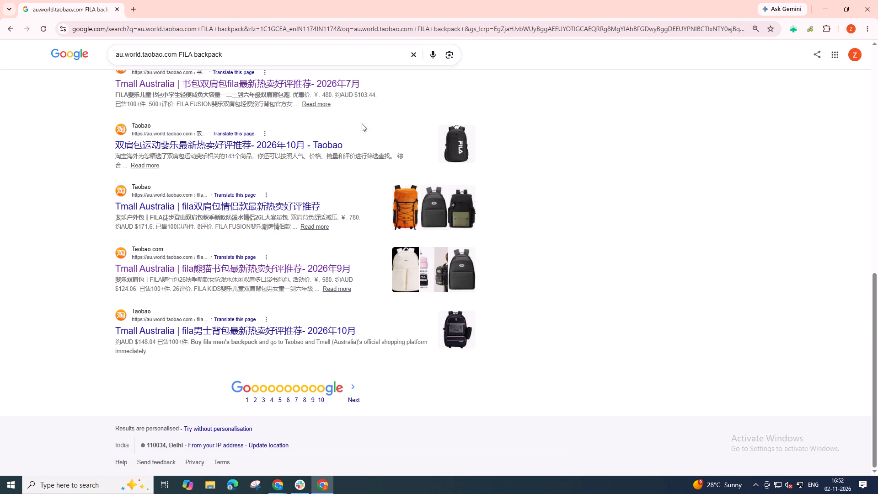
{"action": "left_click", "coordinate": [259, 335], "text": "ctrl"}
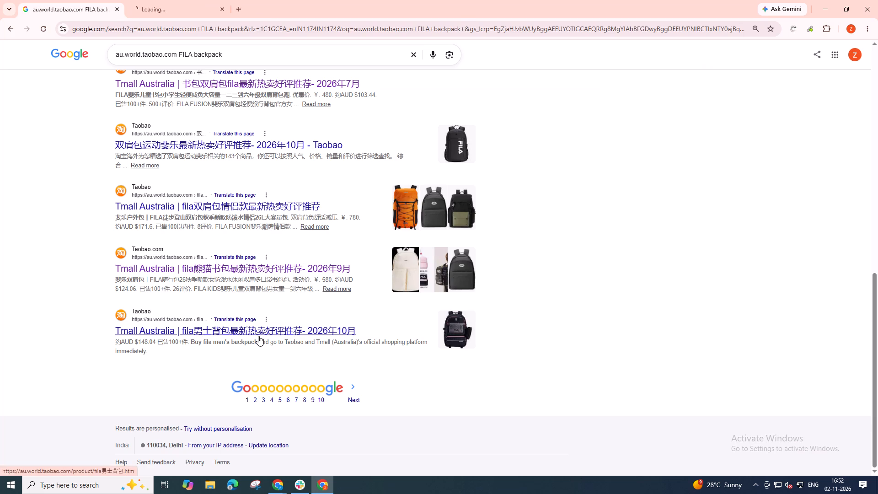
{"action": "left_click", "coordinate": [190, 0]}
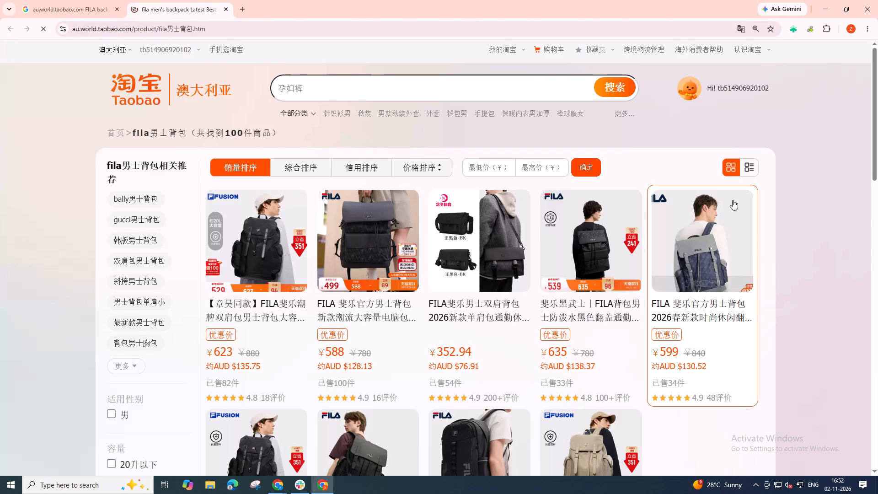
{"action": "left_click", "coordinate": [752, 185]}
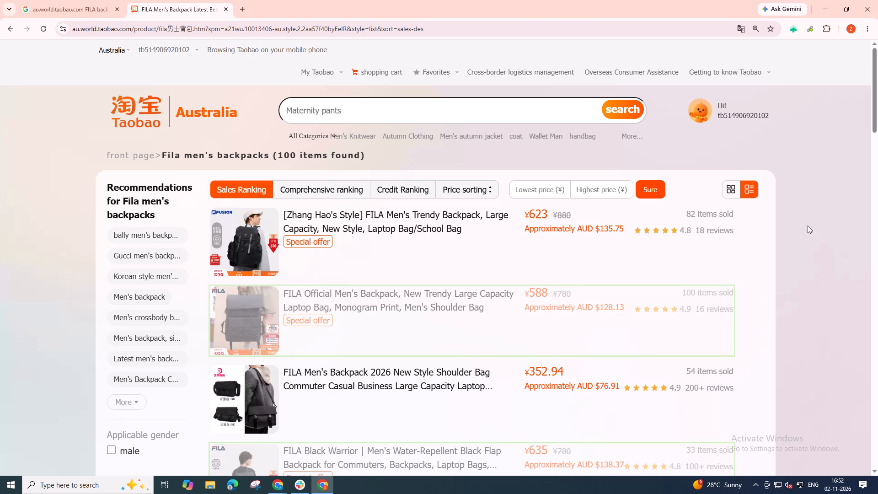
Examine the Fila men's backpack listings for suspicious products, continuing into the next batch of results.
{"action": "scroll", "coordinate": [842, 243], "scroll_direction": "down", "scroll_amount": 2}
{"action": "scroll", "coordinate": [715, 315], "scroll_direction": "down", "scroll_amount": 4}
{"action": "scroll", "coordinate": [387, 260], "scroll_direction": "down", "scroll_amount": 4}
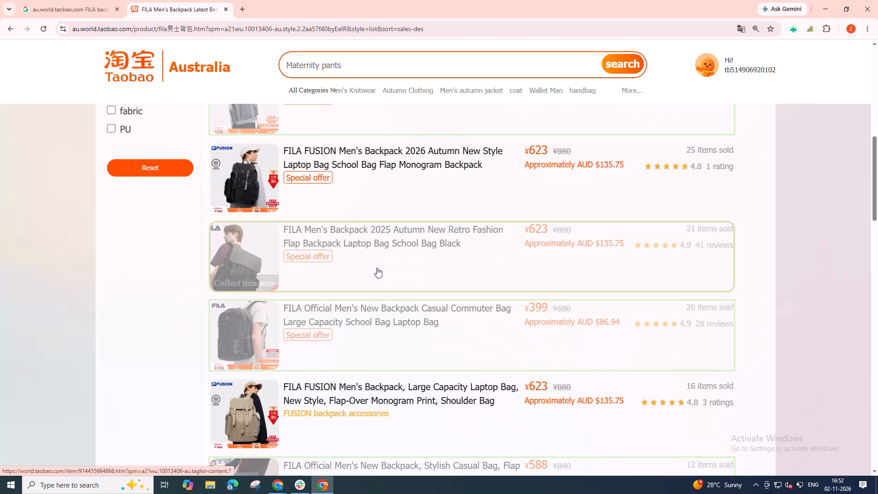
{"action": "scroll", "coordinate": [377, 266], "scroll_direction": "down", "scroll_amount": 9}
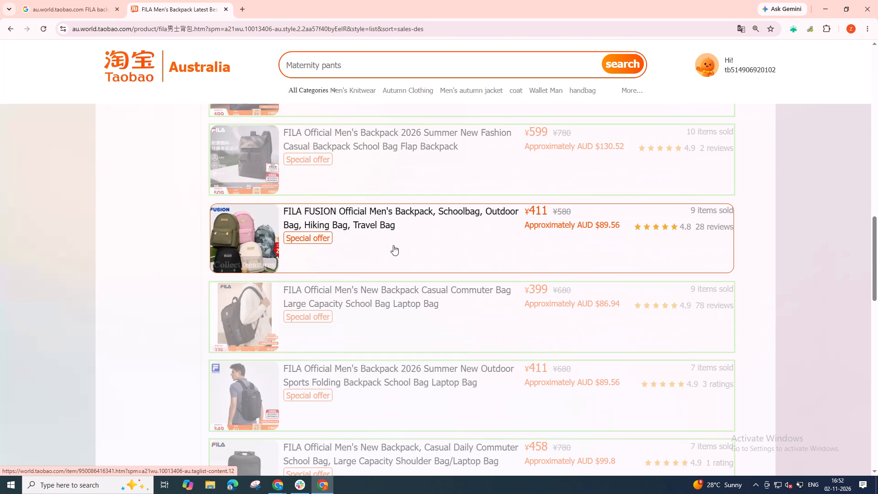
{"action": "scroll", "coordinate": [260, 242], "scroll_direction": "down", "scroll_amount": 12}
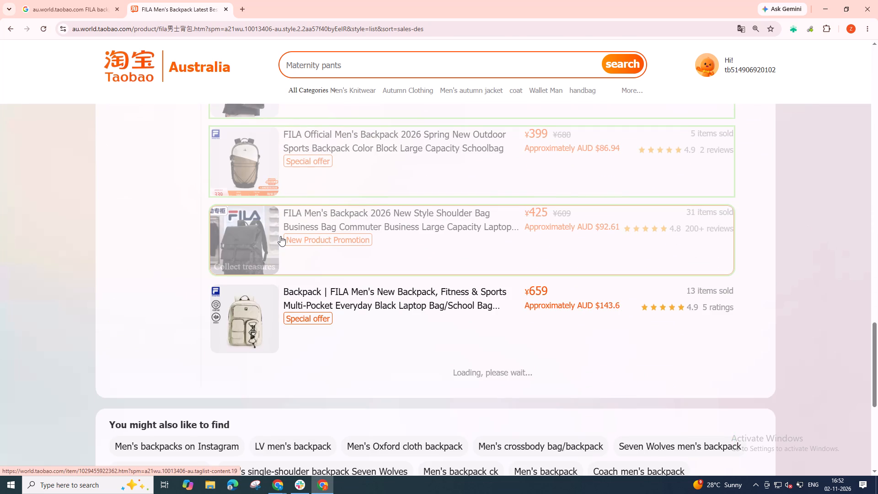
{"action": "scroll", "coordinate": [280, 236], "scroll_direction": "down", "scroll_amount": 2}
{"action": "scroll", "coordinate": [661, 269], "scroll_direction": "down", "scroll_amount": 6}
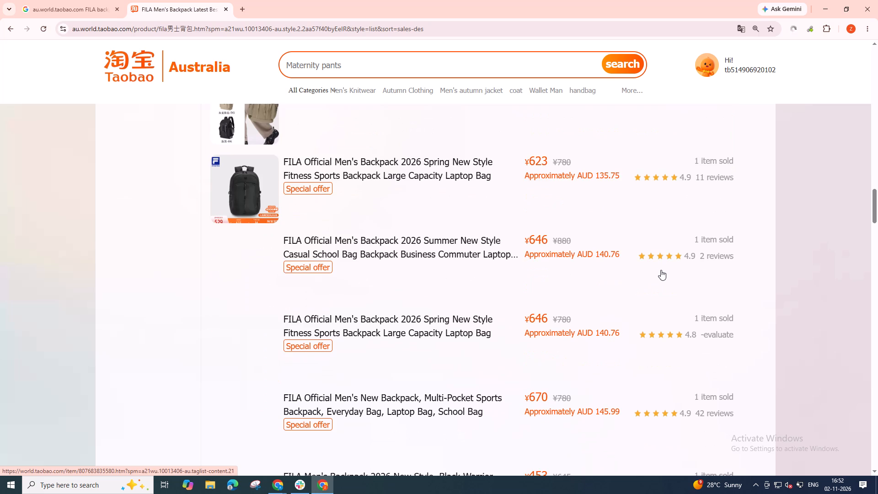
{"action": "scroll", "coordinate": [661, 270], "scroll_direction": "down", "scroll_amount": 5}
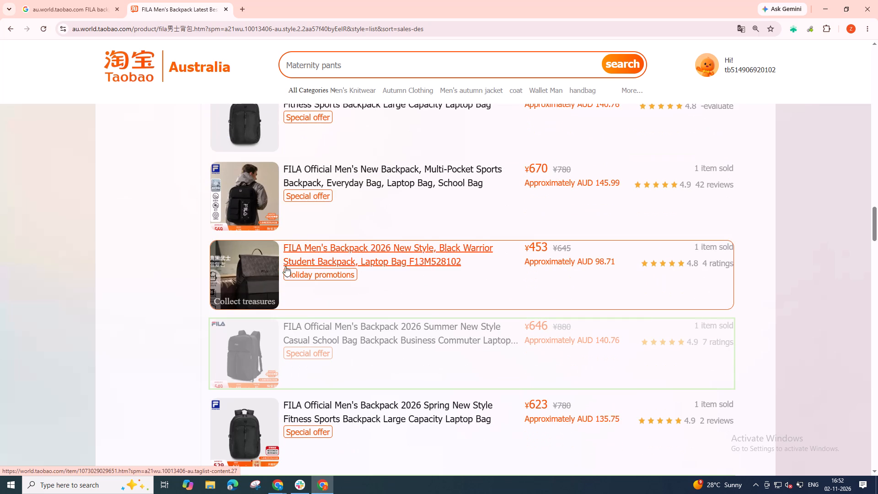
View the product image of the Black Warrior Student Backpack F13M528102 in a new tab and close it.
{"action": "right_click", "coordinate": [263, 268]}
{"action": "left_click", "coordinate": [332, 164]}
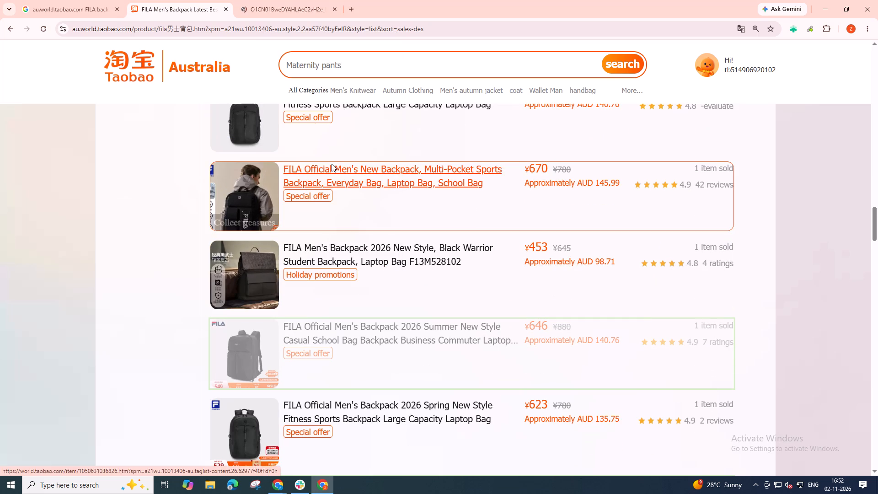
{"action": "left_click", "coordinate": [304, 0]}
{"action": "left_click", "coordinate": [332, 10]}
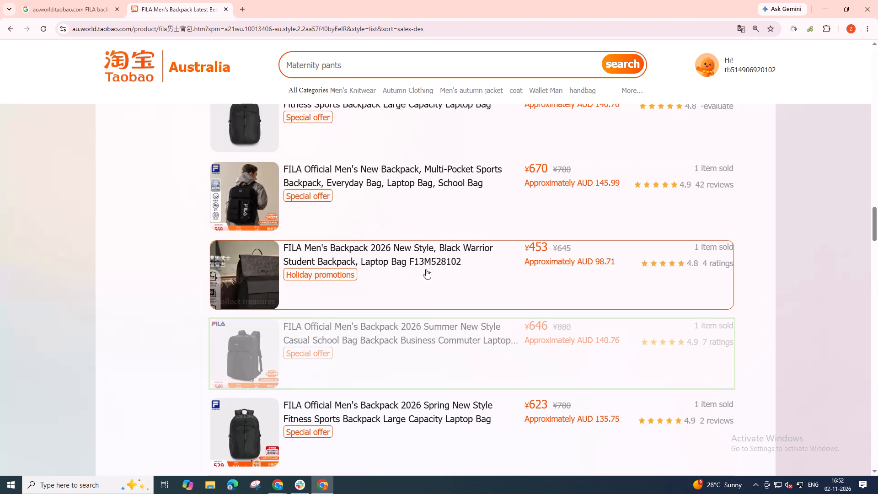
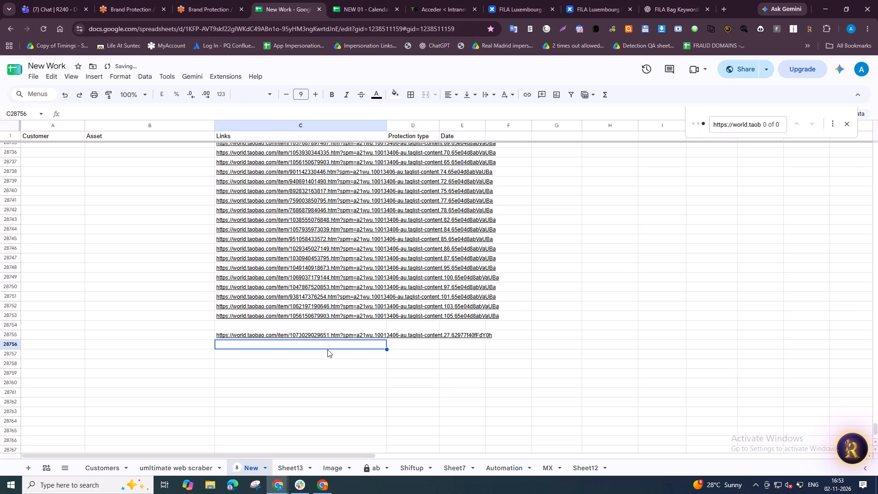
Copy the link of the ¥670 FILA multi-pocket sports backpack listing into cell C28754 of the New sheet.
{"action": "key", "text": "alt+Tab"}
{"action": "scroll", "coordinate": [691, 174], "scroll_direction": "up", "scroll_amount": 2}
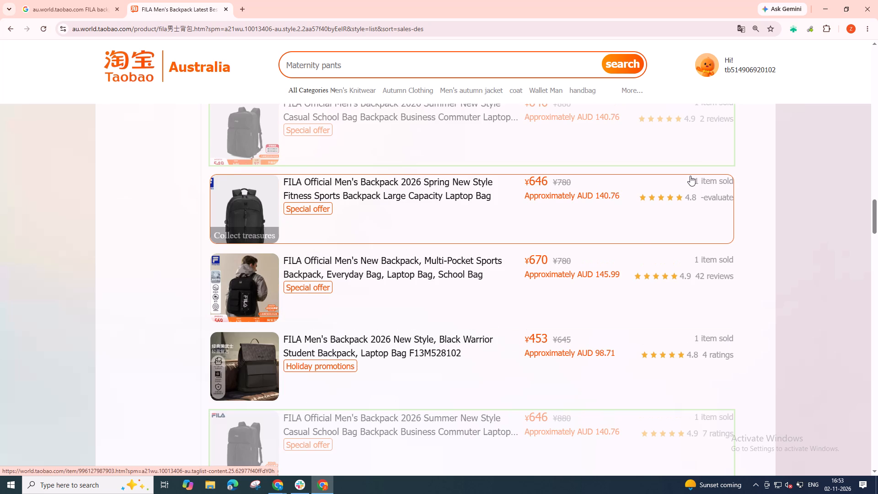
{"action": "right_click", "coordinate": [406, 271]}
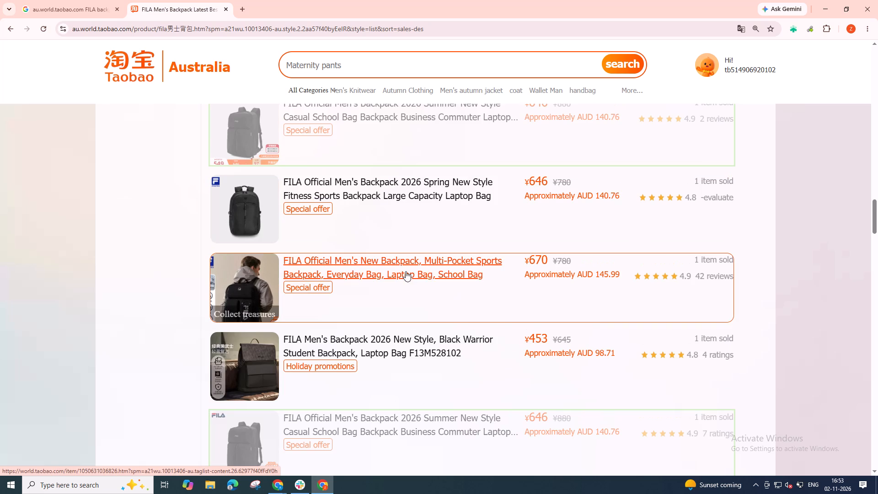
{"action": "left_click", "coordinate": [460, 370]}
{"action": "key", "text": "alt+Tab"}
{"action": "left_click", "coordinate": [367, 326]}
{"action": "key", "text": "ctrl+v"}
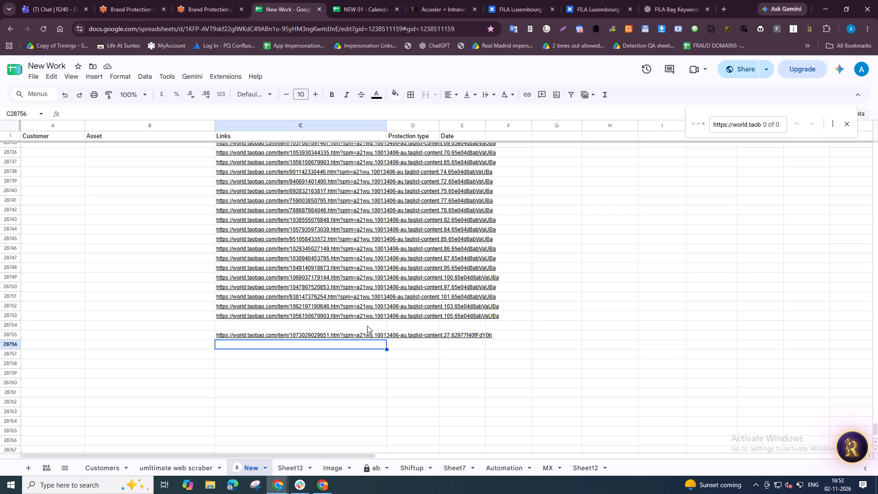
View the product image of the ¥646 FILA 2026 Spring fitness sports backpack in a new tab and close it.
{"action": "key", "text": "alt+Tab"}
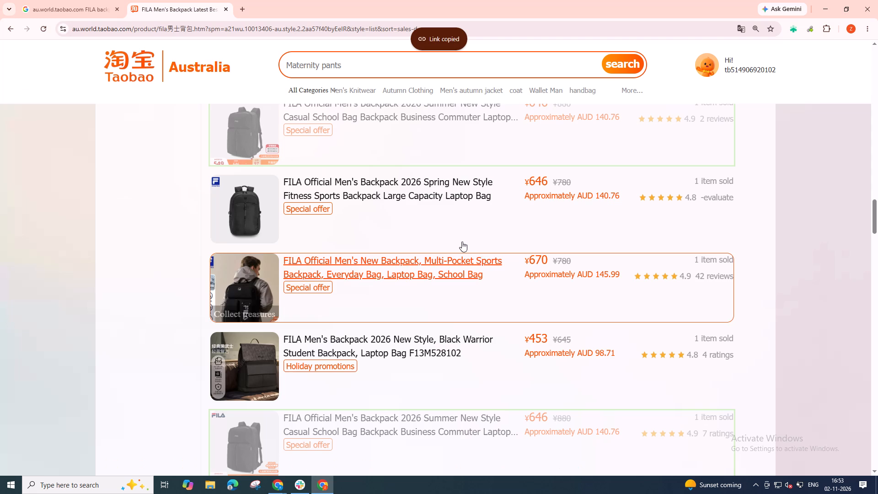
{"action": "right_click", "coordinate": [245, 206]}
{"action": "left_click", "coordinate": [278, 333]}
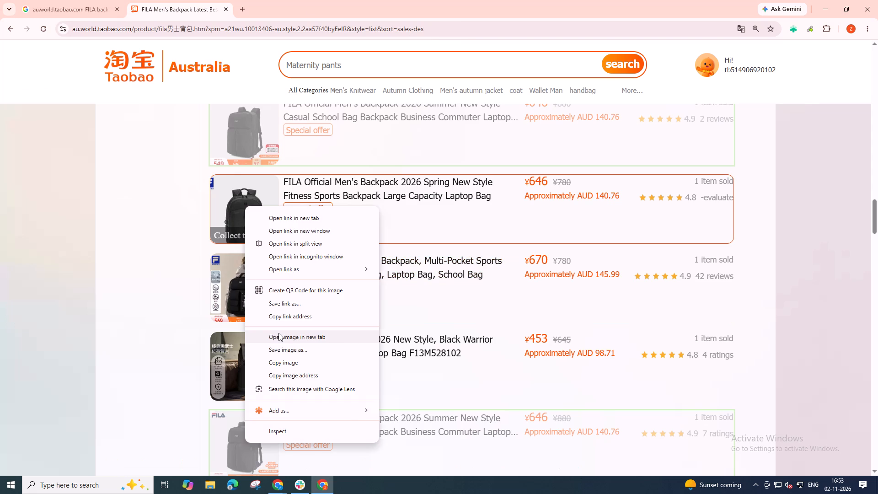
{"action": "left_click", "coordinate": [309, 0]}
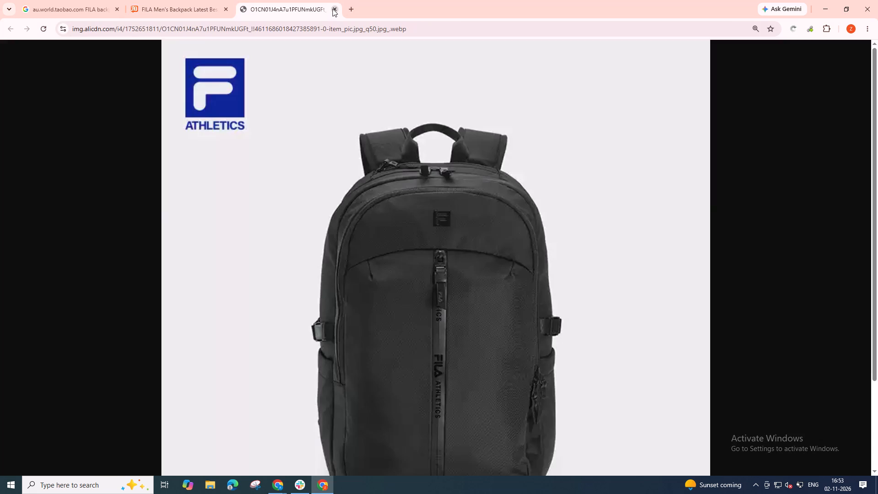
{"action": "left_click", "coordinate": [332, 9]}
Copy the link of the ¥646 FILA 2026 Spring fitness sports backpack into cell C28757 of the New sheet.
{"action": "right_click", "coordinate": [387, 191]}
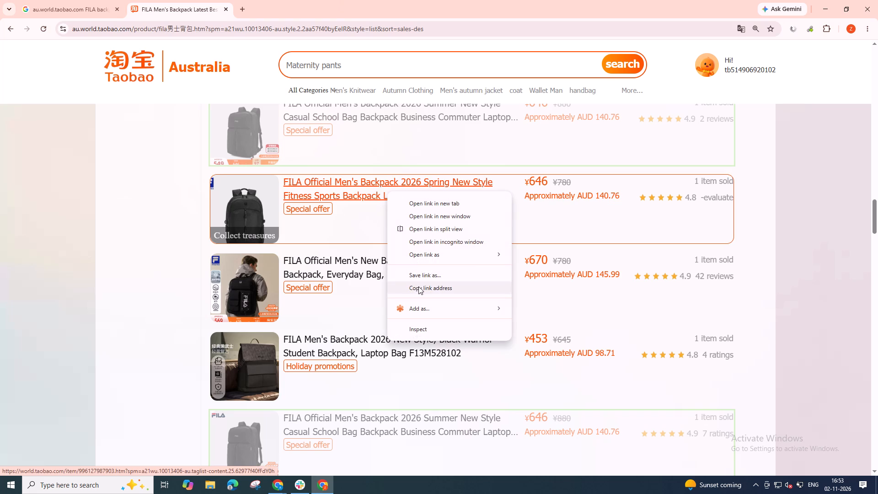
{"action": "left_click", "coordinate": [418, 286]}
{"action": "key", "text": "alt+Tab"}
{"action": "left_click", "coordinate": [380, 350]}
{"action": "key", "text": "ctrl+v"}
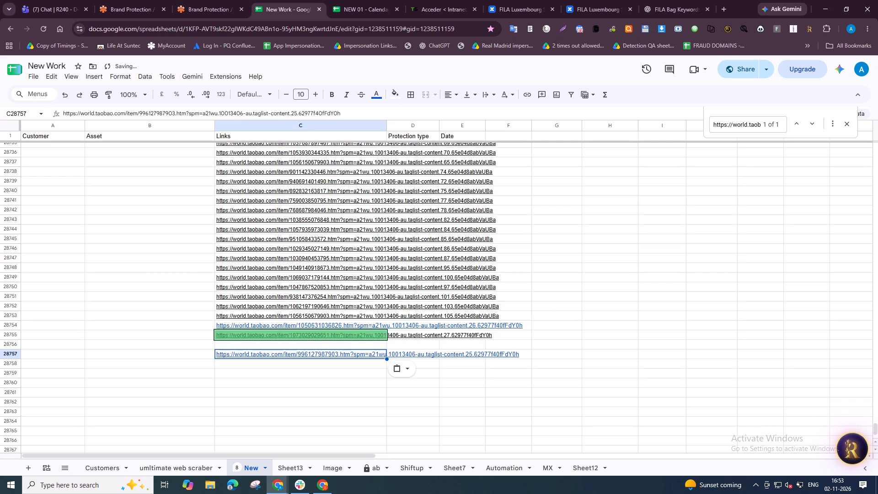
Copy the link of the ¥623 FILA 2026 Spring fitness sports backpack into cell C28756 of the New sheet.
{"action": "key", "text": "alt+Tab"}
{"action": "scroll", "coordinate": [395, 295], "scroll_direction": "down", "scroll_amount": 4}
{"action": "right_click", "coordinate": [437, 321]}
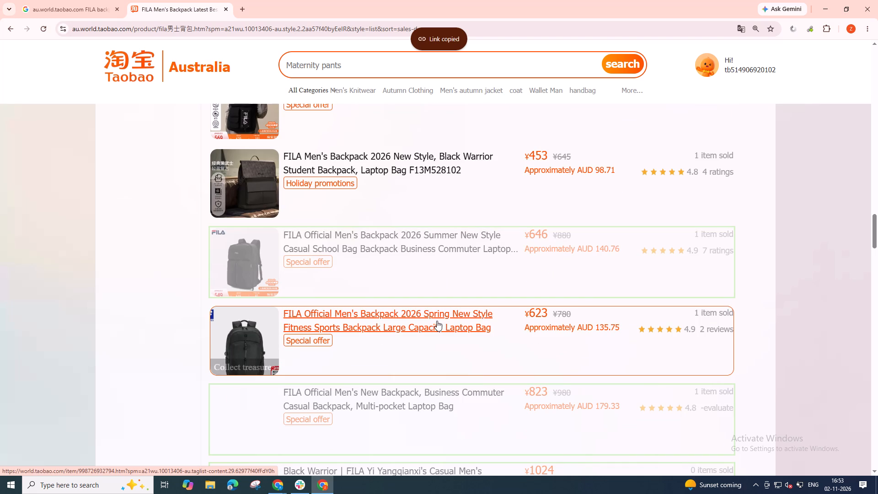
{"action": "left_click", "coordinate": [502, 417]}
{"action": "key", "text": "alt+Tab"}
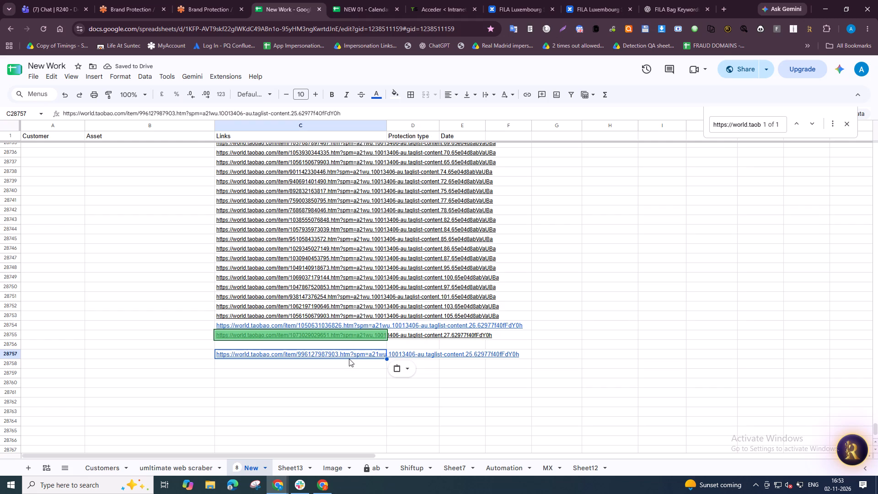
{"action": "left_click", "coordinate": [357, 347]}
{"action": "key", "text": "ctrl+v"}
Open the product image of the ¥623 FILA 2026 Spring fitness sports backpack in a new tab.
{"action": "key", "text": "alt+Tab"}
{"action": "right_click", "coordinate": [241, 343]}
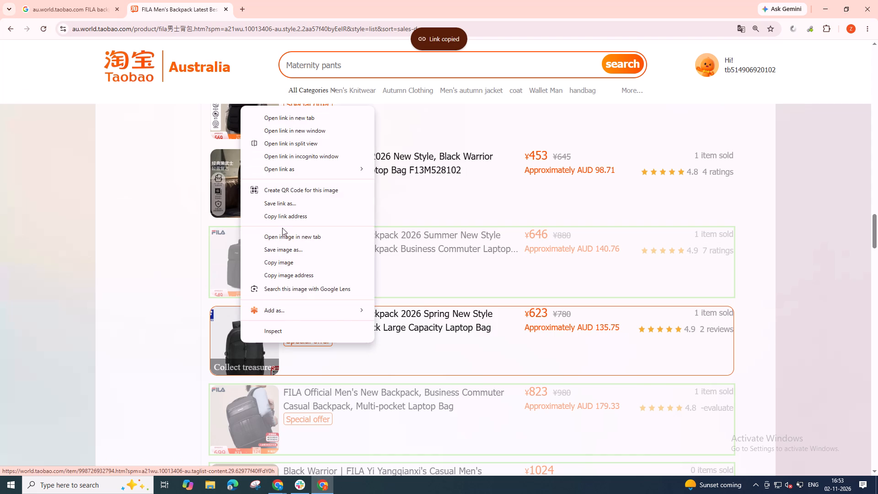
{"action": "left_click", "coordinate": [282, 234]}
Search Windows for kuro, launch the Kuro app and return to the Taobao listings.
{"action": "left_click", "coordinate": [66, 486]}
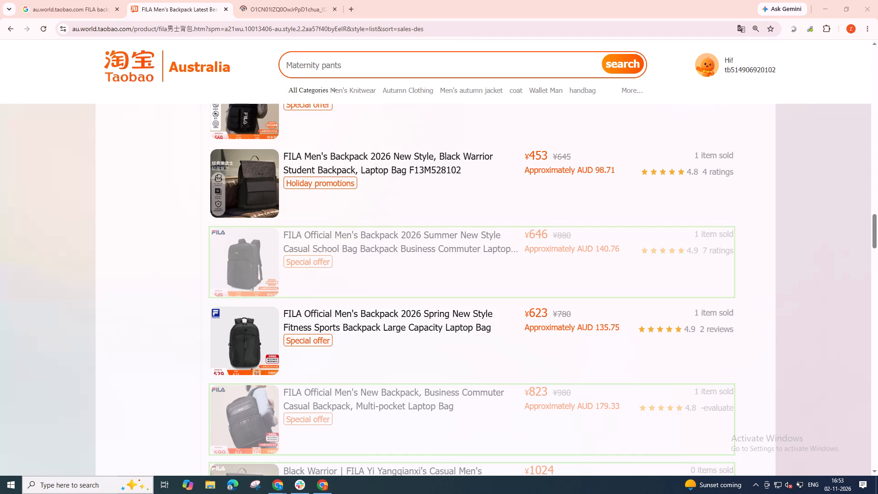
{"action": "type", "text": "kuro"}
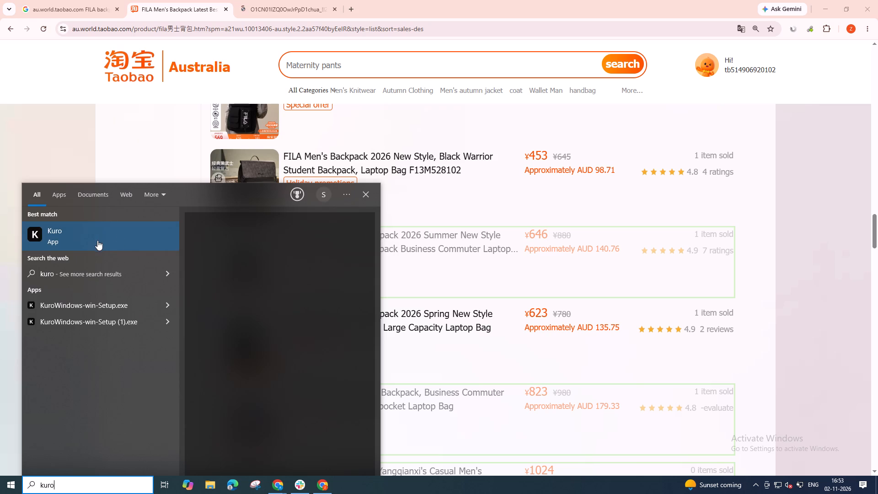
{"action": "left_click", "coordinate": [119, 237]}
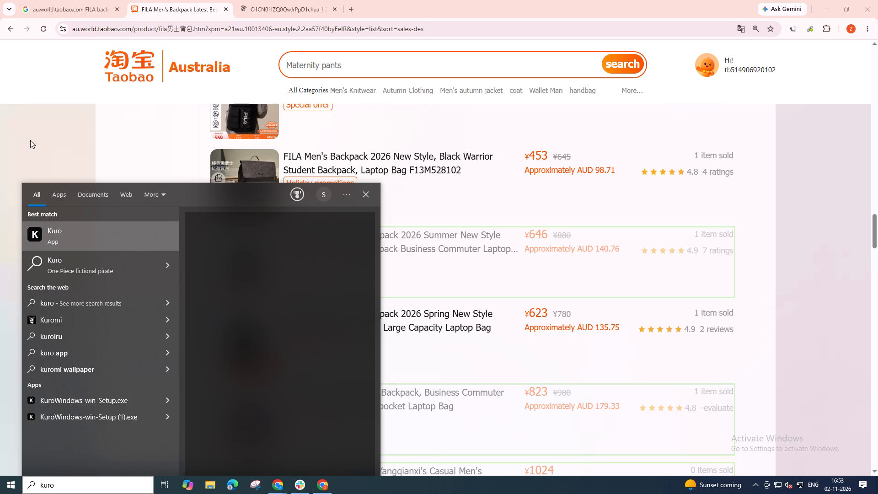
{"action": "left_click", "coordinate": [31, 136]}
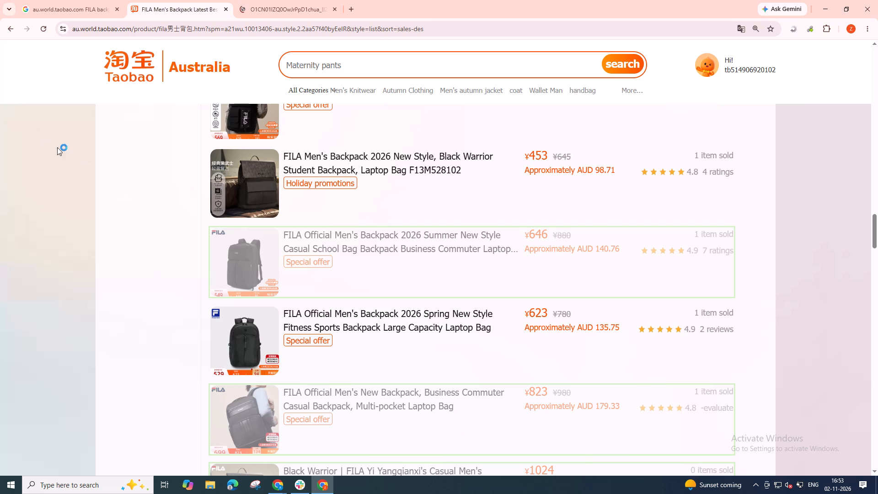
Open the ¥369 Black Warrior FILA commuter flap backpack's product image in a new tab, and close both open product image tabs.
{"action": "scroll", "coordinate": [181, 207], "scroll_direction": "down", "scroll_amount": 6}
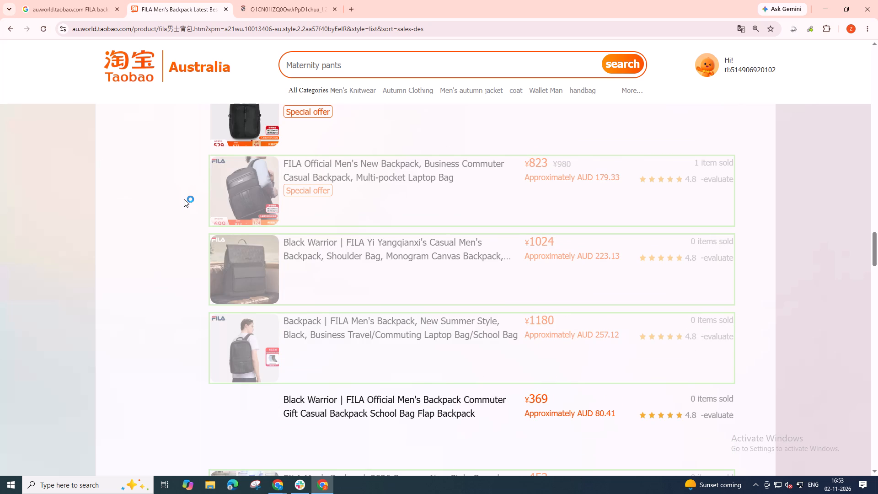
{"action": "scroll", "coordinate": [184, 199], "scroll_direction": "down", "scroll_amount": 1}
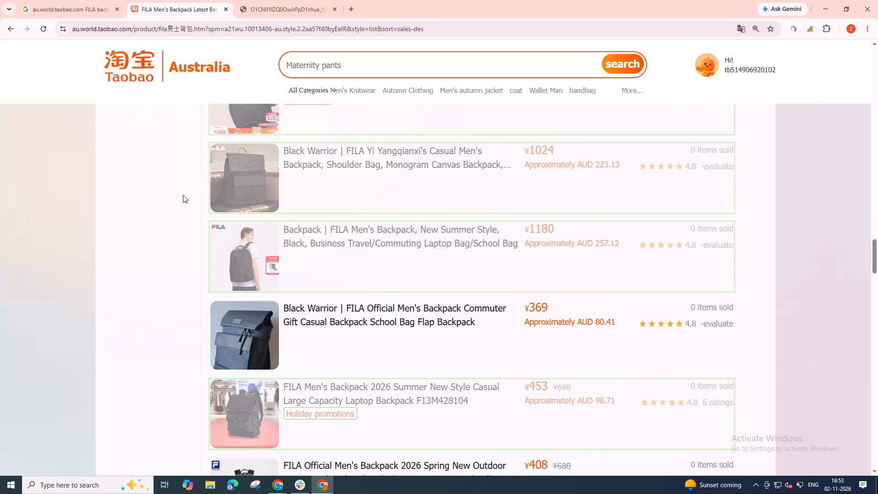
{"action": "right_click", "coordinate": [239, 325]}
{"action": "left_click", "coordinate": [289, 216]}
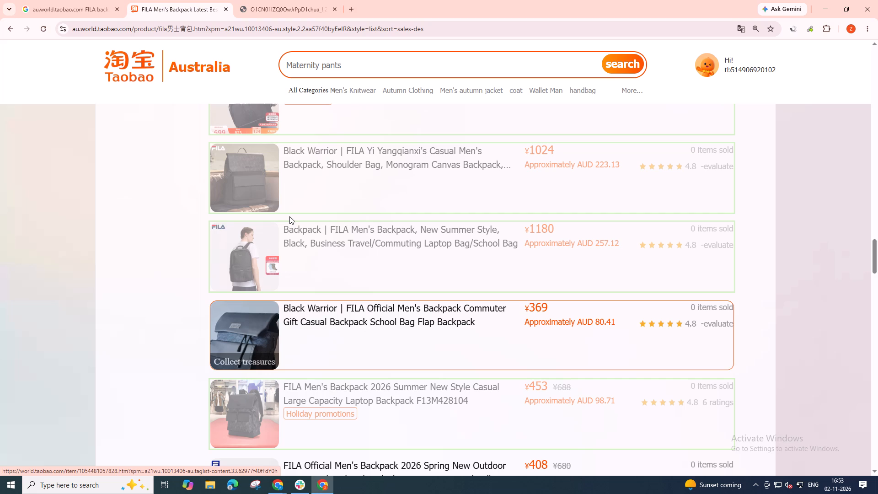
{"action": "left_click", "coordinate": [427, 0]}
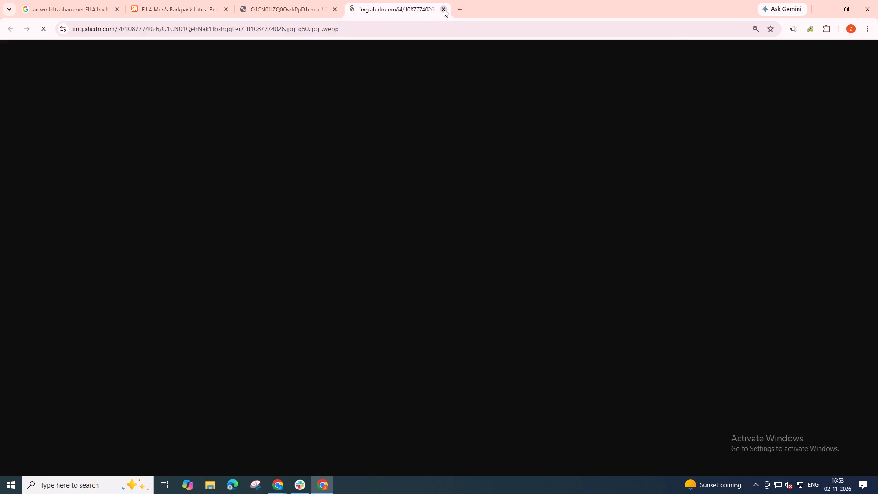
{"action": "left_click", "coordinate": [444, 9]}
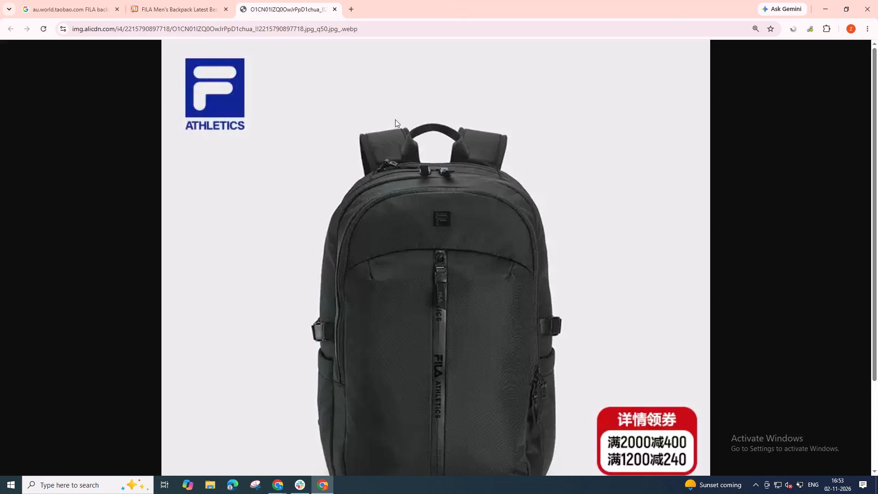
{"action": "left_click", "coordinate": [336, 10]}
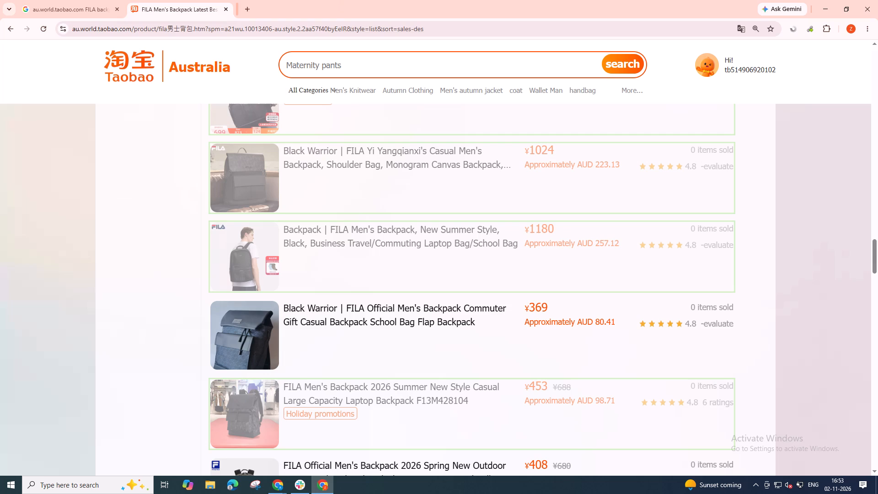
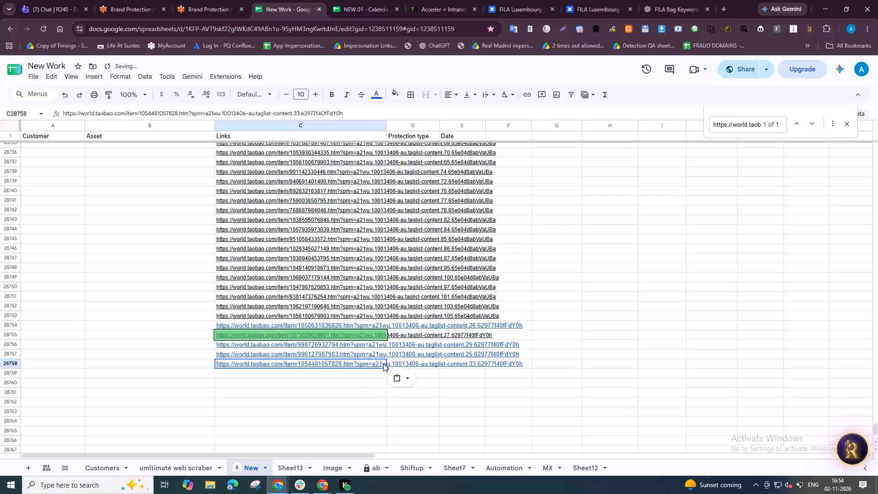
Search the New sheet for the Taobao link pasted in cell C28758.
{"action": "key", "text": "ctrl+f"}
{"action": "key", "text": "ctrl+v"}
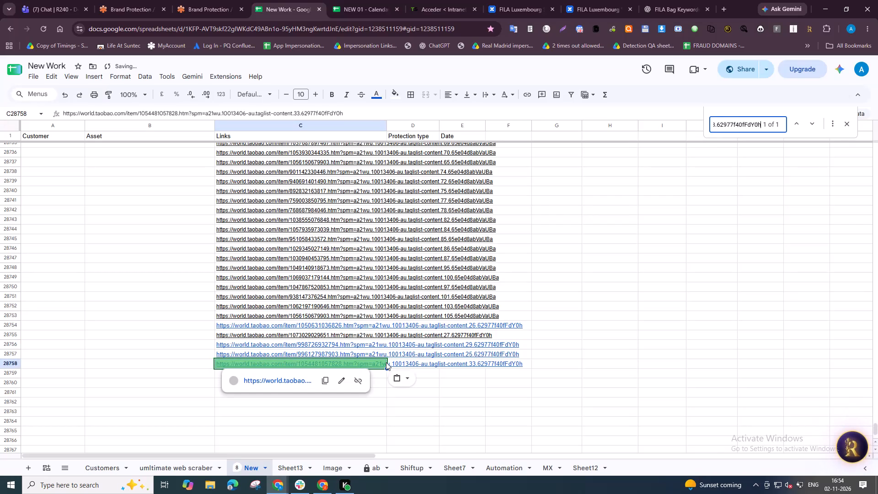
Open the product image of the ¥408 FILA 2026 Spring outdoor color block backpack in a new tab and close it.
{"action": "key", "text": "alt+Tab"}
{"action": "scroll", "coordinate": [383, 250], "scroll_direction": "down", "scroll_amount": 4}
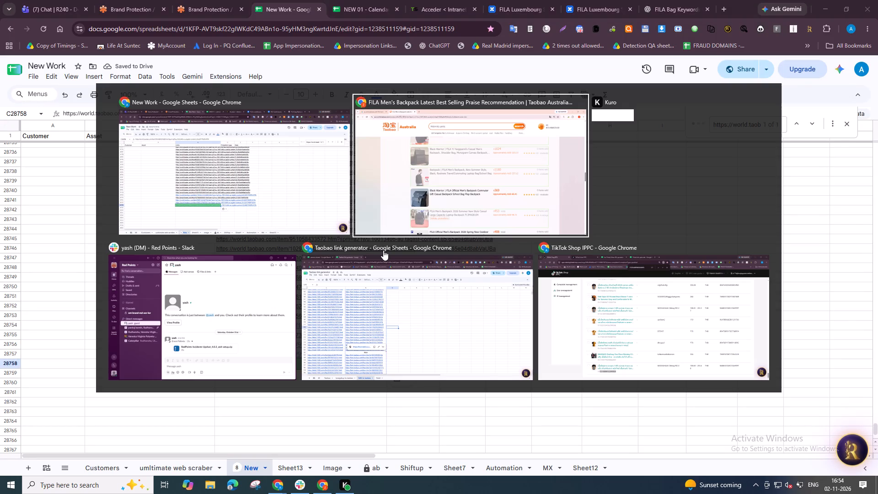
{"action": "right_click", "coordinate": [248, 307]}
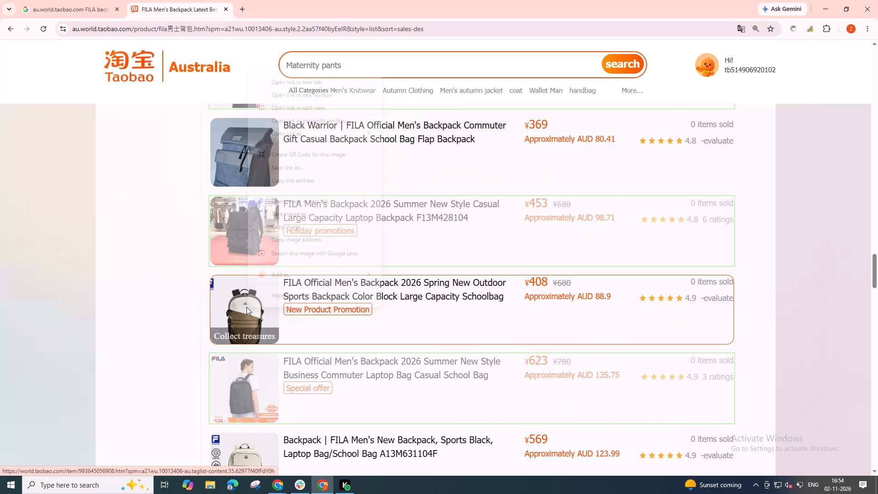
{"action": "left_click", "coordinate": [316, 204]}
{"action": "left_click", "coordinate": [334, 0]}
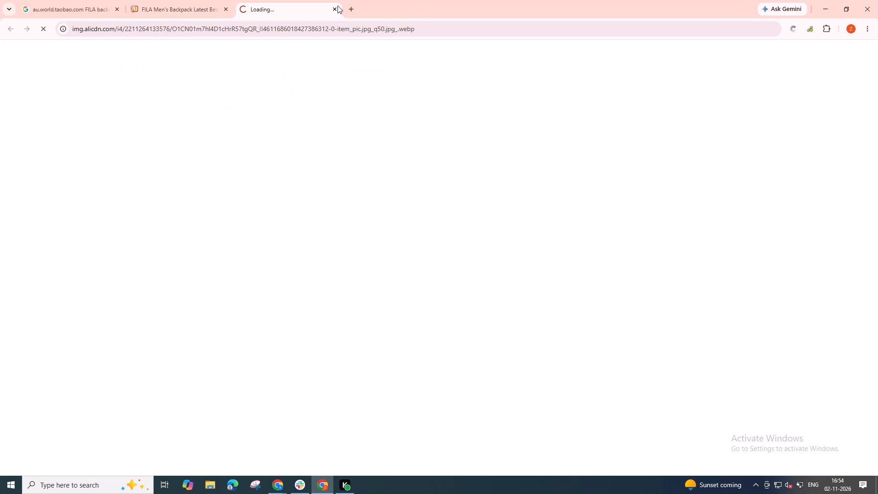
{"action": "left_click", "coordinate": [335, 8]}
Copy the link of the ¥408 FILA 2026 Spring outdoor color block backpack into cell C28759 of the New sheet.
{"action": "right_click", "coordinate": [442, 300]}
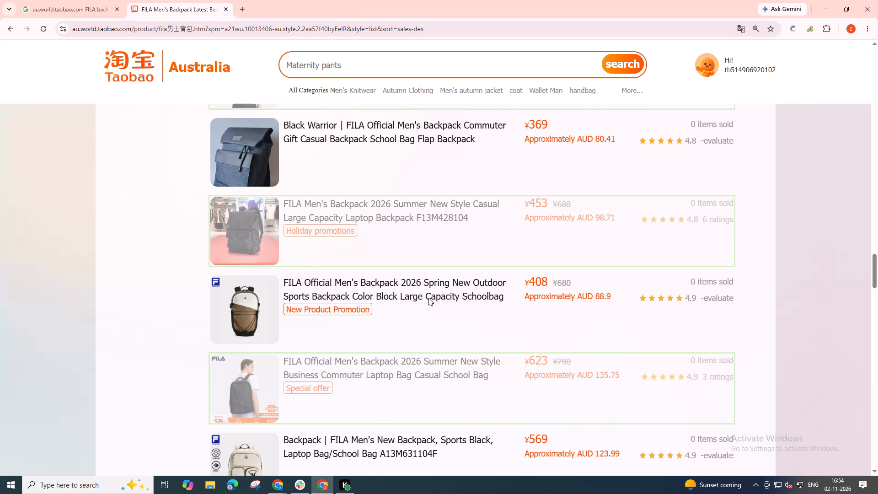
{"action": "right_click", "coordinate": [422, 296]}
{"action": "left_click", "coordinate": [455, 396]}
{"action": "key", "text": "alt+Tab"}
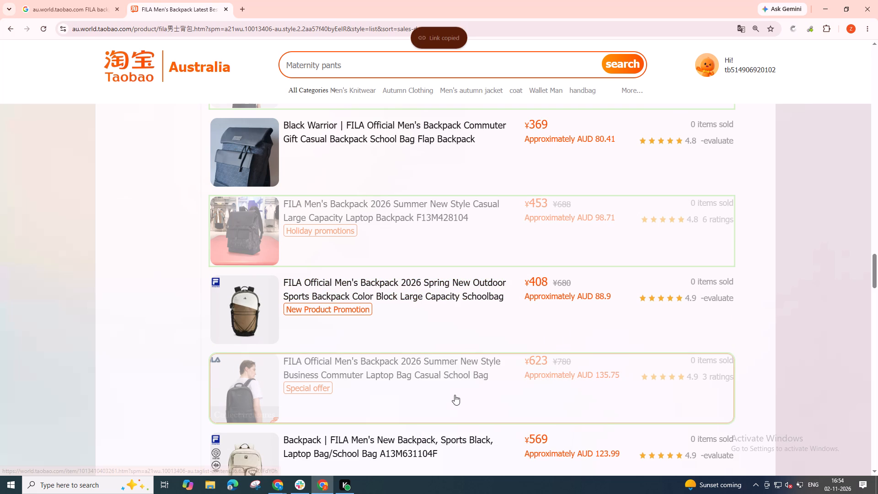
{"action": "left_click", "coordinate": [363, 378]}
{"action": "key", "text": "ctrl+v"}
Copy the link of the ¥569 FILA sports black backpack A13M631104F rated 4.9 into cell C28761.
{"action": "left_click", "coordinate": [363, 393]}
{"action": "key", "text": "alt+Tab"}
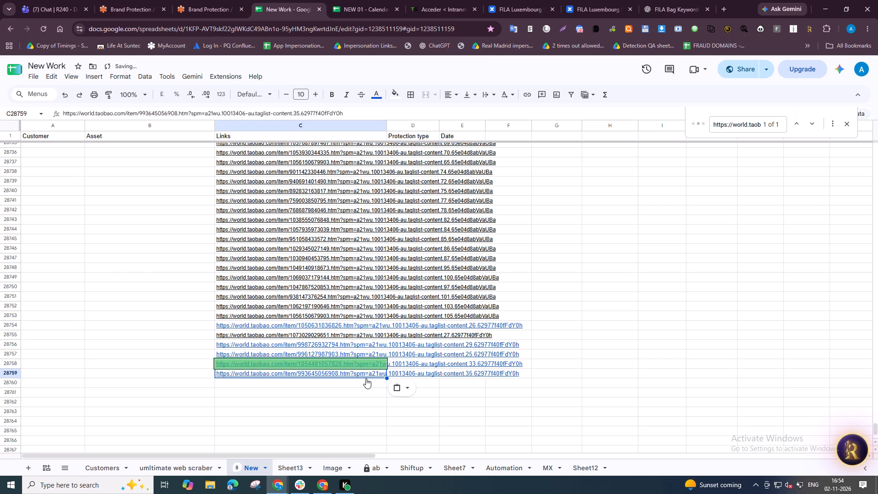
{"action": "scroll", "coordinate": [421, 329], "scroll_direction": "down", "scroll_amount": 5}
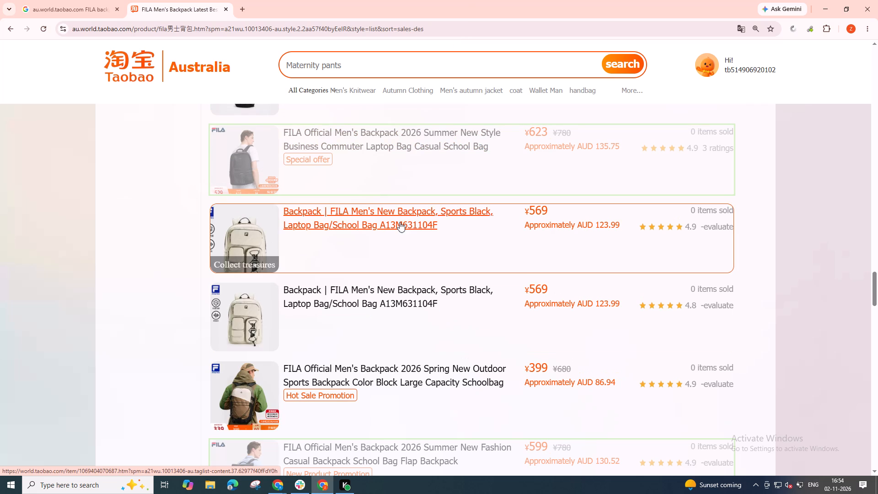
{"action": "right_click", "coordinate": [404, 219]}
{"action": "left_click", "coordinate": [421, 314]}
{"action": "key", "text": "alt+Tab"}
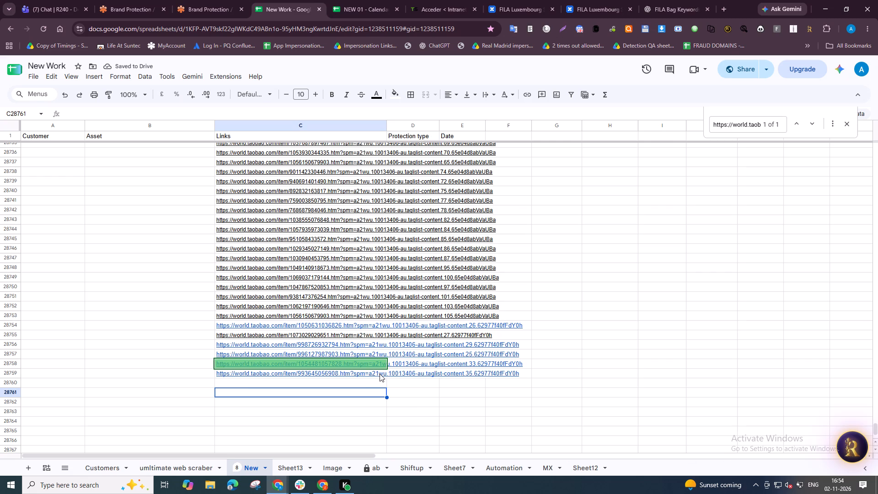
{"action": "key", "text": "ctrl+v"}
Copy the link of the ¥569 FILA backpack A13M631104F rated 4.8 into cell C28760.
{"action": "key", "text": "alt+Tab"}
{"action": "right_click", "coordinate": [382, 306]}
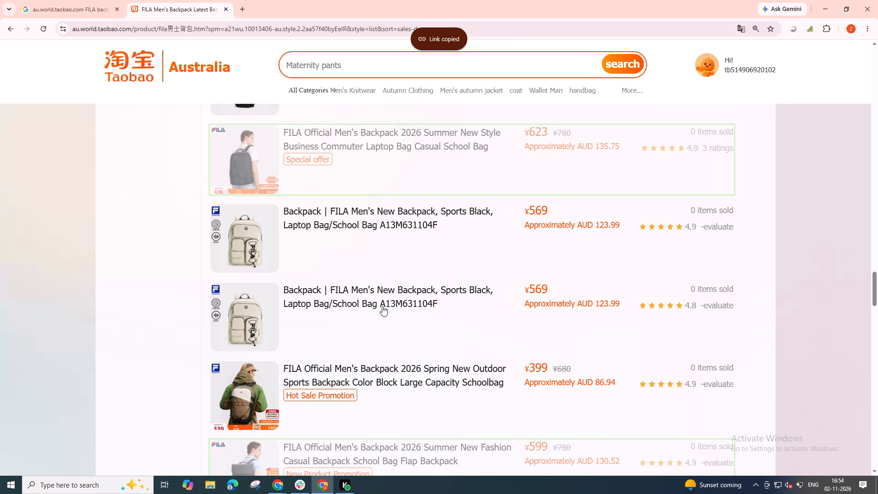
{"action": "left_click", "coordinate": [423, 402]}
{"action": "key", "text": "alt+Tab"}
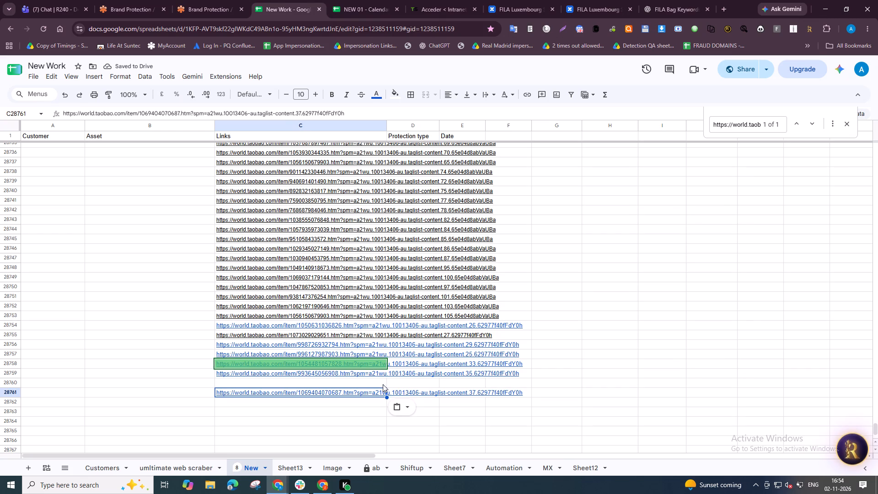
{"action": "left_click", "coordinate": [383, 384]}
{"action": "key", "text": "ctrl+v"}
Copy the link of the ¥399 FILA 2026 Spring outdoor color block backpack into cell C28762.
{"action": "key", "text": "alt+Tab"}
{"action": "right_click", "coordinate": [407, 378]}
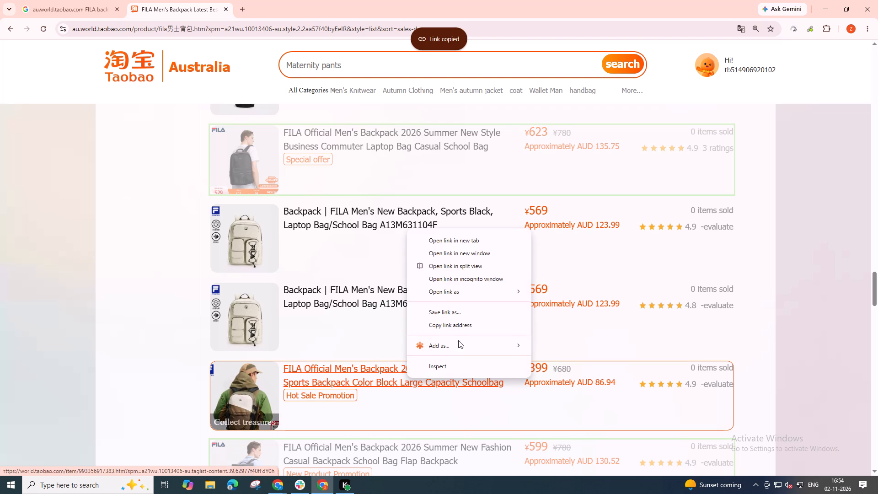
{"action": "left_click", "coordinate": [466, 324]}
{"action": "key", "text": "alt+Tab"}
{"action": "left_click", "coordinate": [384, 403]}
{"action": "key", "text": "ctrl+v"}
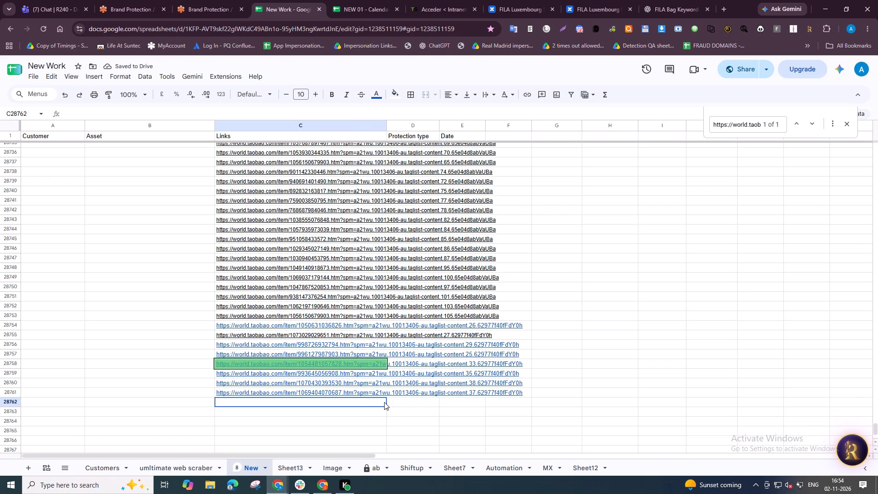
Open the product image of the ¥399 FILA 2026 Spring outdoor backpack in a new tab and close it.
{"action": "key", "text": "alt+Tab"}
{"action": "right_click", "coordinate": [252, 393]}
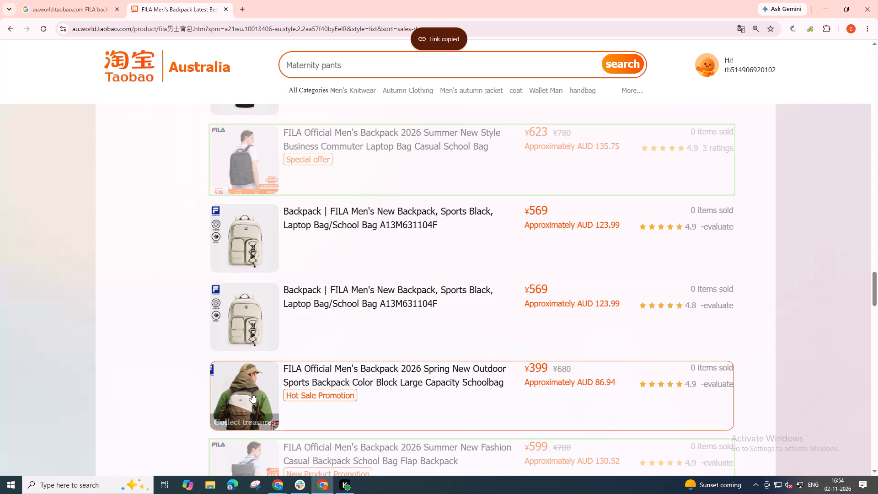
{"action": "left_click", "coordinate": [284, 290]}
{"action": "left_click", "coordinate": [302, 0]}
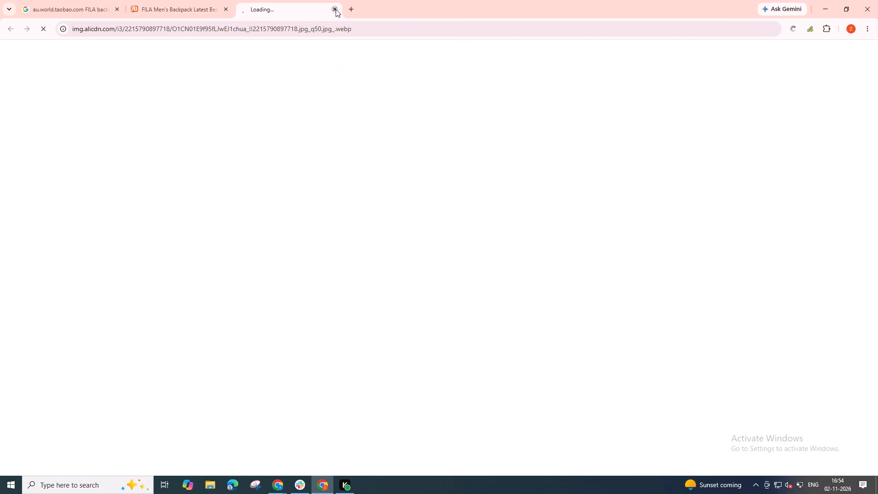
{"action": "left_click", "coordinate": [336, 9]}
Copy the link of the ¥1149 FILA black business commuter backpack F13M633101F rated 4.8 into cell C28763.
{"action": "scroll", "coordinate": [439, 236], "scroll_direction": "down", "scroll_amount": 9}
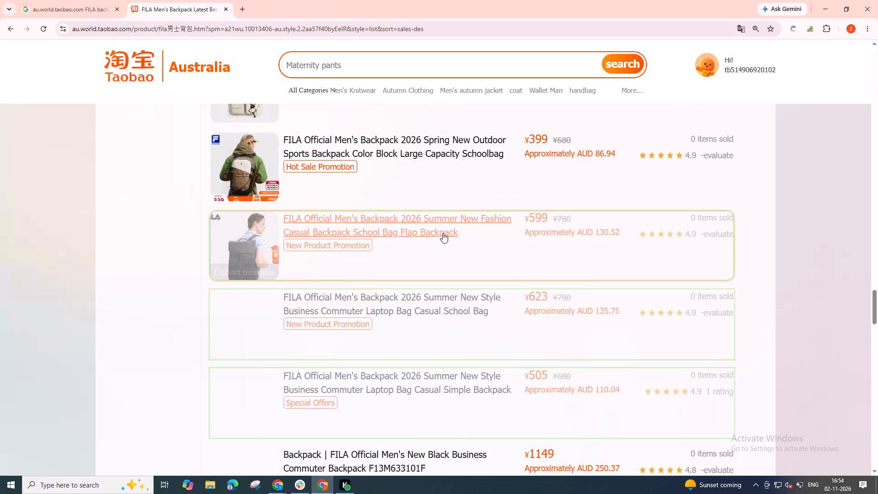
{"action": "right_click", "coordinate": [395, 285]}
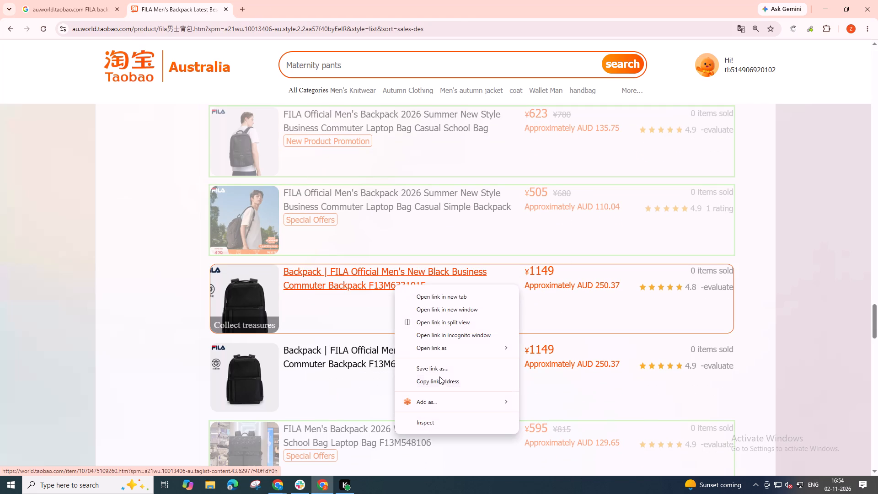
{"action": "left_click", "coordinate": [440, 379]}
{"action": "key", "text": "alt+Tab"}
{"action": "left_click", "coordinate": [362, 414]}
{"action": "key", "text": "ctrl+v"}
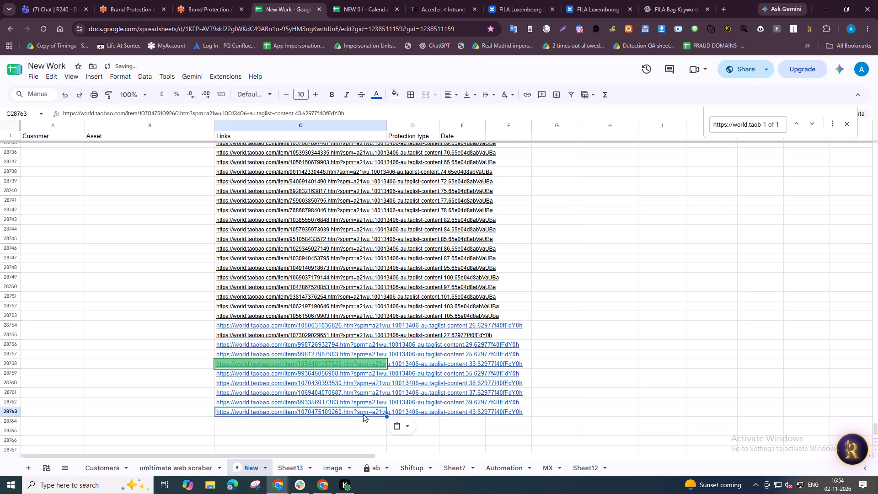
Copy the link of the ¥1149 FILA commuter backpack F13M633101F rated 4.9 into cell C28764.
{"action": "key", "text": "alt+Tab"}
{"action": "right_click", "coordinate": [374, 361]}
{"action": "left_click", "coordinate": [444, 304]}
{"action": "key", "text": "alt+Tab"}
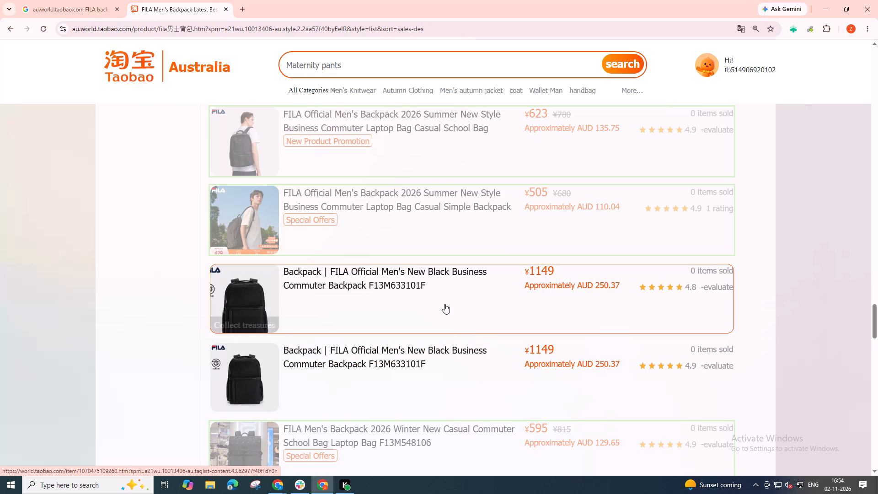
{"action": "left_click", "coordinate": [378, 424]}
{"action": "key", "text": "ctrl+v"}
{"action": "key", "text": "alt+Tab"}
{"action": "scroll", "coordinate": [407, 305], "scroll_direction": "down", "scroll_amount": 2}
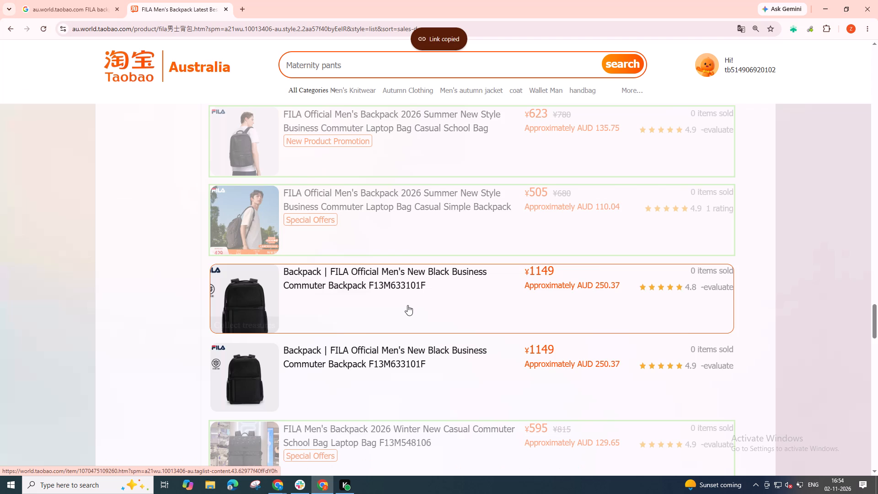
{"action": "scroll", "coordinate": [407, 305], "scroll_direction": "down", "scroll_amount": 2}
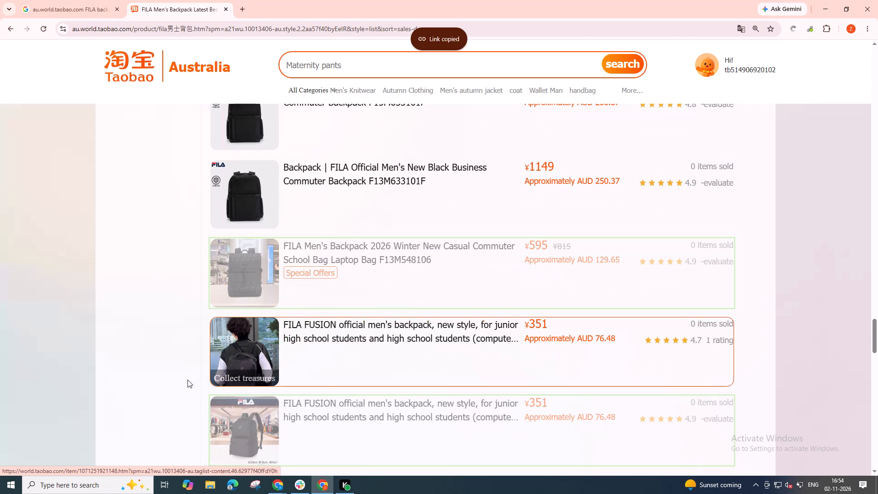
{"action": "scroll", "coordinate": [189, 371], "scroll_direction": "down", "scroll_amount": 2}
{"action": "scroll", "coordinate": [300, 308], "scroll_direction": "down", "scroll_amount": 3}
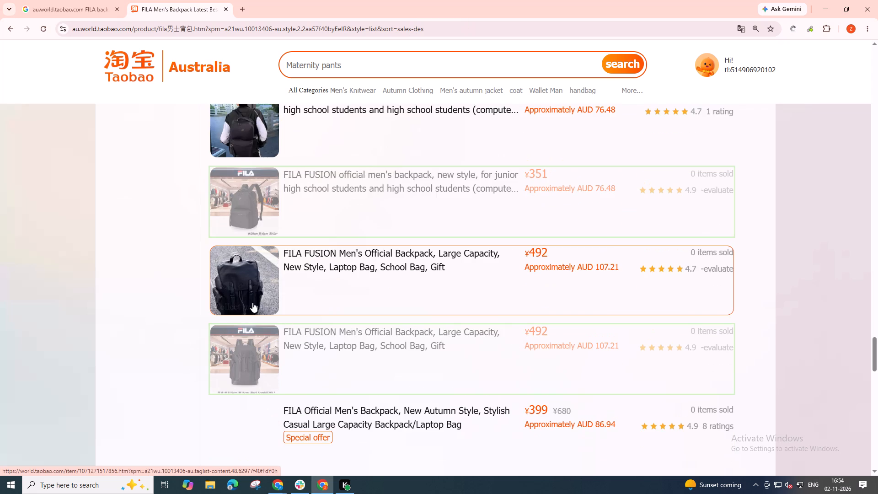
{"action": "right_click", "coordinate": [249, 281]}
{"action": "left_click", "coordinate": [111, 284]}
Copy the link of the ¥408 FILA outdoor sports folding backpack A13M627104F into cell C28765.
{"action": "scroll", "coordinate": [122, 284], "scroll_direction": "down", "scroll_amount": 3}
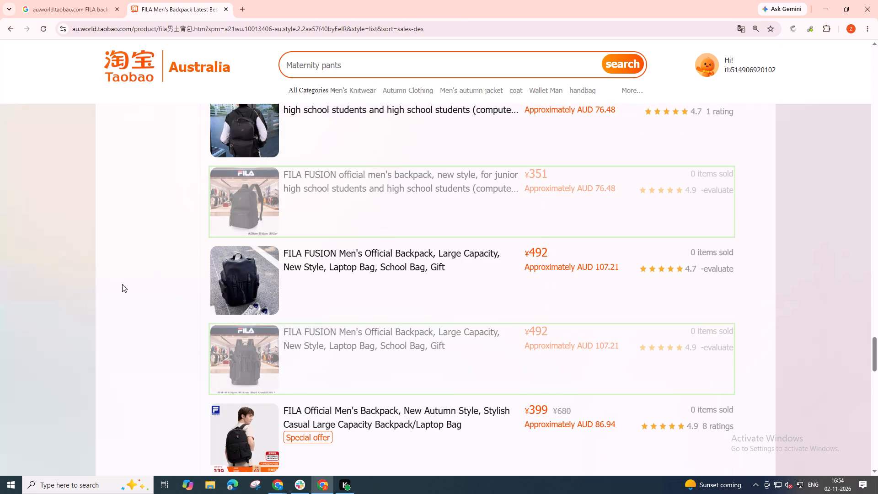
{"action": "scroll", "coordinate": [122, 284], "scroll_direction": "down", "scroll_amount": 2}
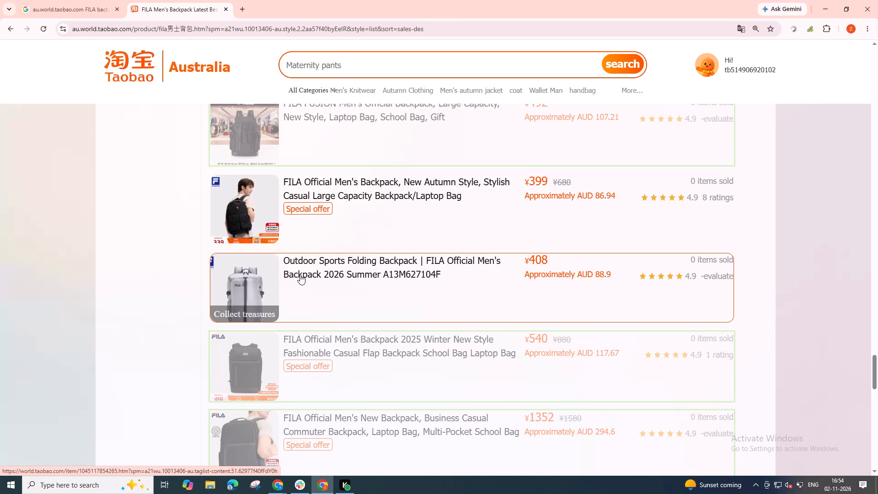
{"action": "right_click", "coordinate": [336, 264]}
{"action": "left_click", "coordinate": [364, 359]}
{"action": "key", "text": "alt+Tab"}
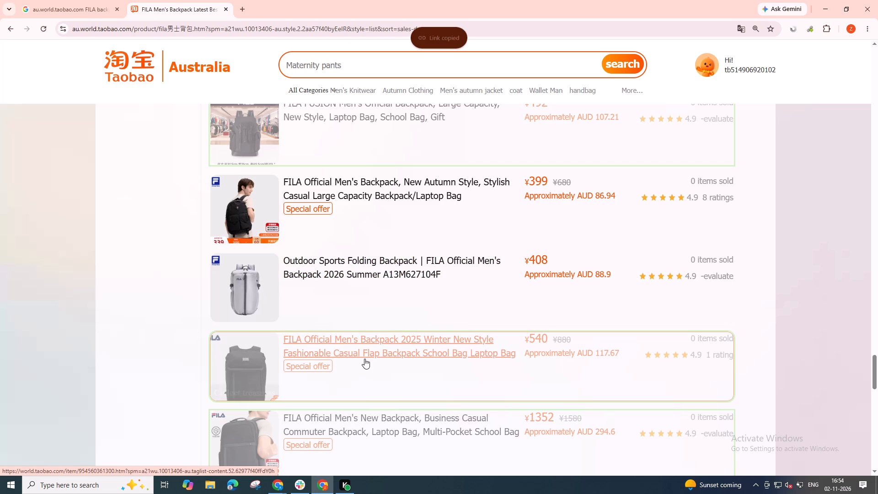
{"action": "scroll", "coordinate": [351, 293], "scroll_direction": "down", "scroll_amount": 3}
{"action": "left_click", "coordinate": [356, 299]}
{"action": "key", "text": "v"}
{"action": "left_click", "coordinate": [356, 308]}
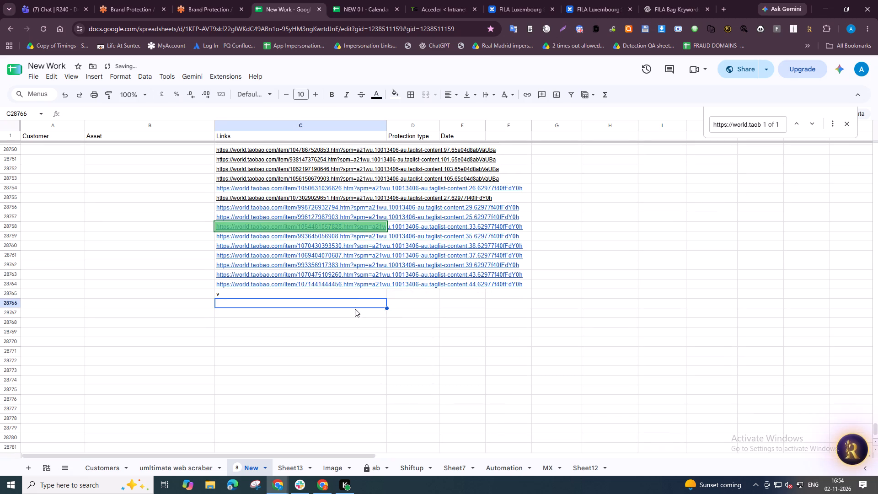
{"action": "left_click", "coordinate": [356, 296]}
{"action": "key", "text": "ctrl+v"}
{"action": "left_click", "coordinate": [354, 326]}
Copy the link of the ¥519 Black Warrior FILA commuter gift backpack F13M628112B into cell C28766.
{"action": "key", "text": "alt+Tab"}
{"action": "scroll", "coordinate": [387, 303], "scroll_direction": "down", "scroll_amount": 6}
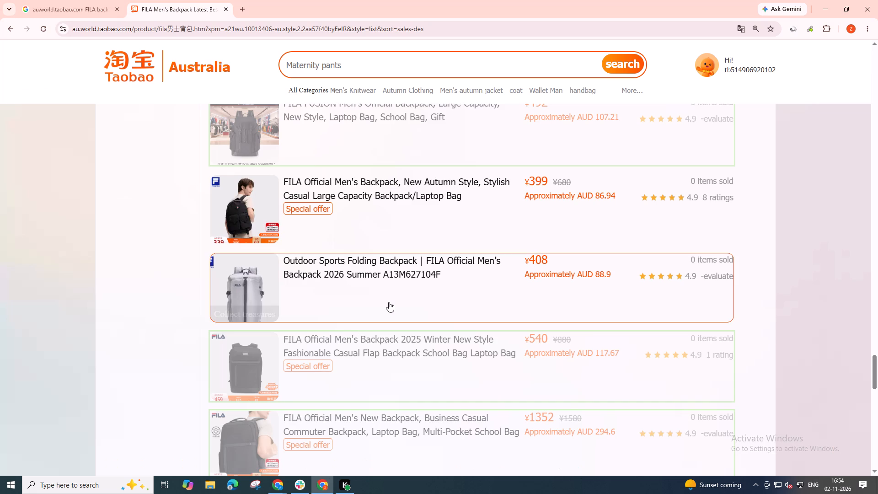
{"action": "scroll", "coordinate": [614, 234], "scroll_direction": "down", "scroll_amount": 5}
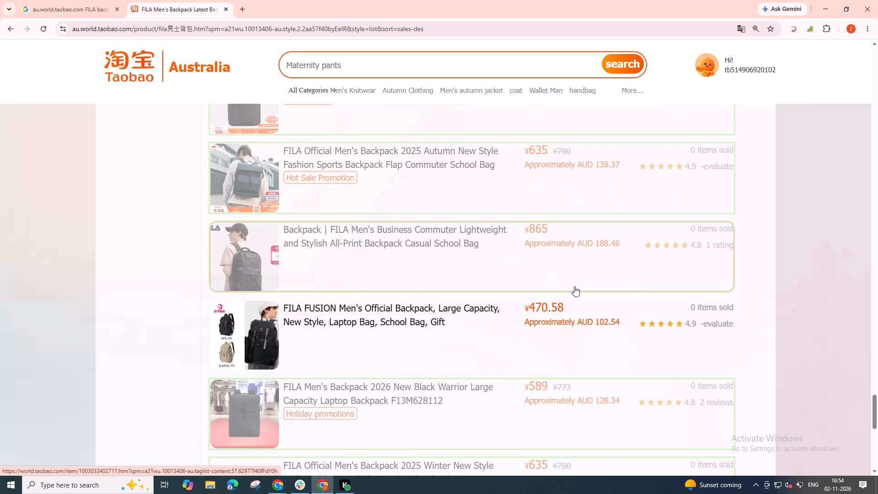
{"action": "scroll", "coordinate": [574, 286], "scroll_direction": "down", "scroll_amount": 5}
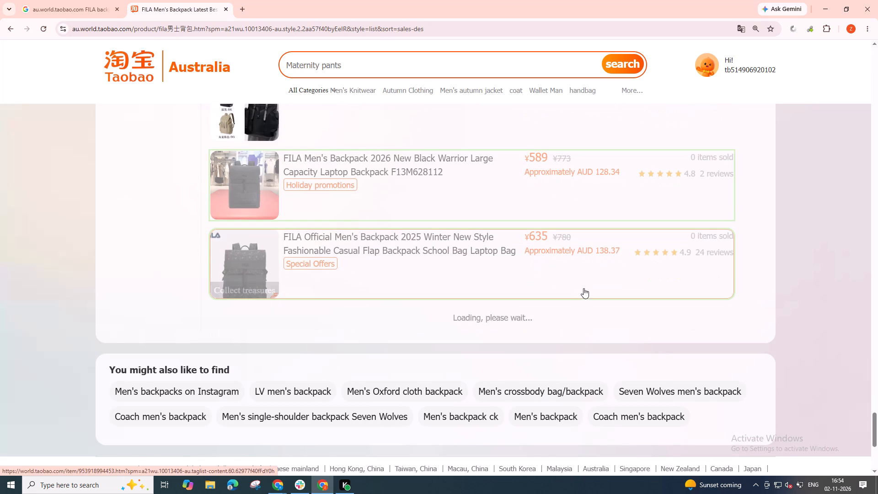
{"action": "scroll", "coordinate": [584, 288], "scroll_direction": "down", "scroll_amount": 1}
{"action": "scroll", "coordinate": [623, 258], "scroll_direction": "down", "scroll_amount": 2}
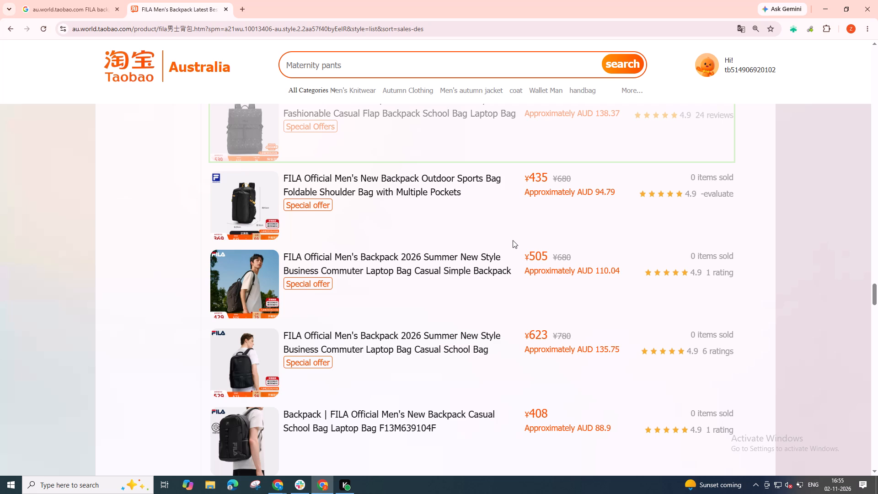
{"action": "scroll", "coordinate": [486, 267], "scroll_direction": "down", "scroll_amount": 5}
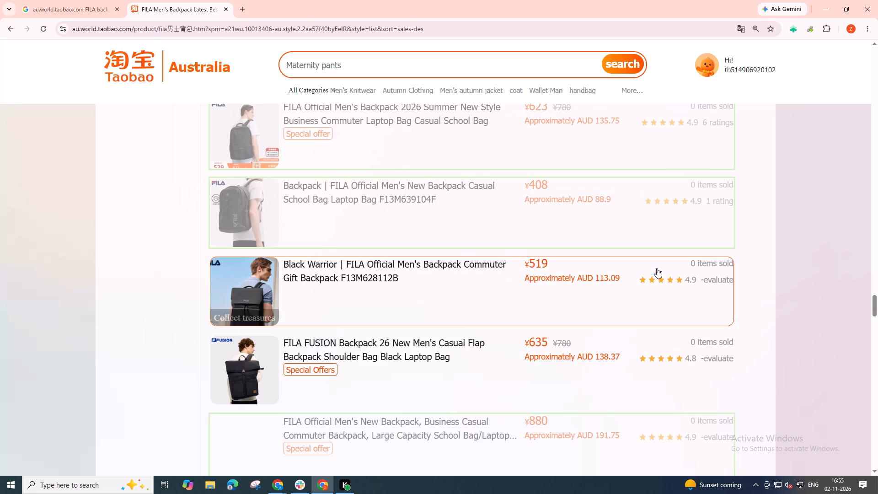
{"action": "right_click", "coordinate": [388, 280]}
{"action": "left_click", "coordinate": [435, 370]}
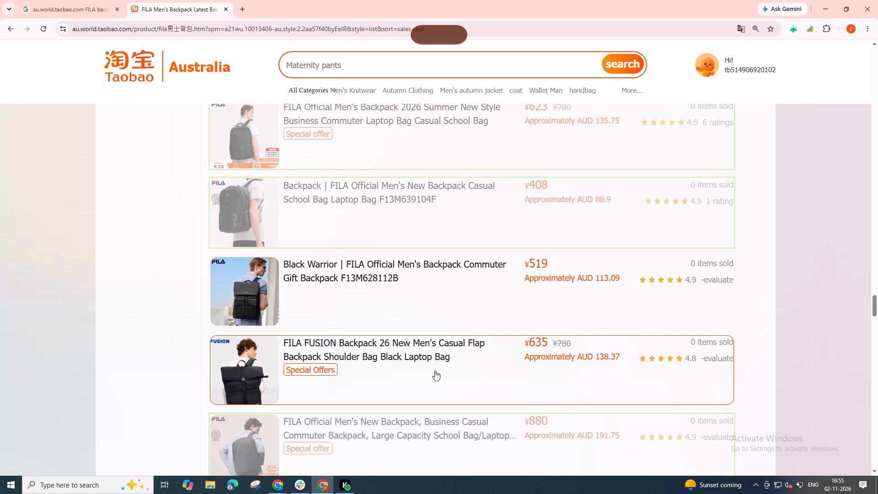
{"action": "key", "text": "alt+Tab"}
{"action": "left_click", "coordinate": [366, 305]}
{"action": "key", "text": "ctrl+v"}
{"action": "left_click", "coordinate": [364, 337]}
Copy the link of the ¥408 FILA outdoor sports foldable shoulder bag A53M637101F into cell C28767.
{"action": "key", "text": "alt+Tab"}
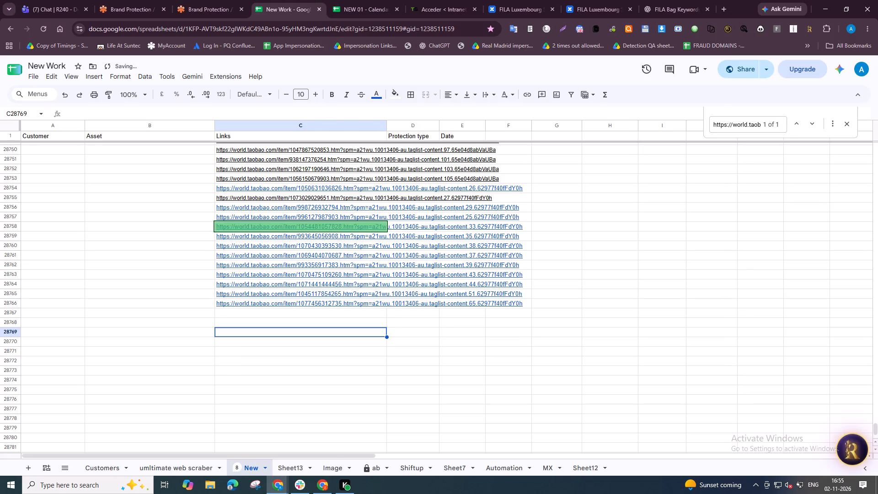
{"action": "scroll", "coordinate": [473, 257], "scroll_direction": "down", "scroll_amount": 11}
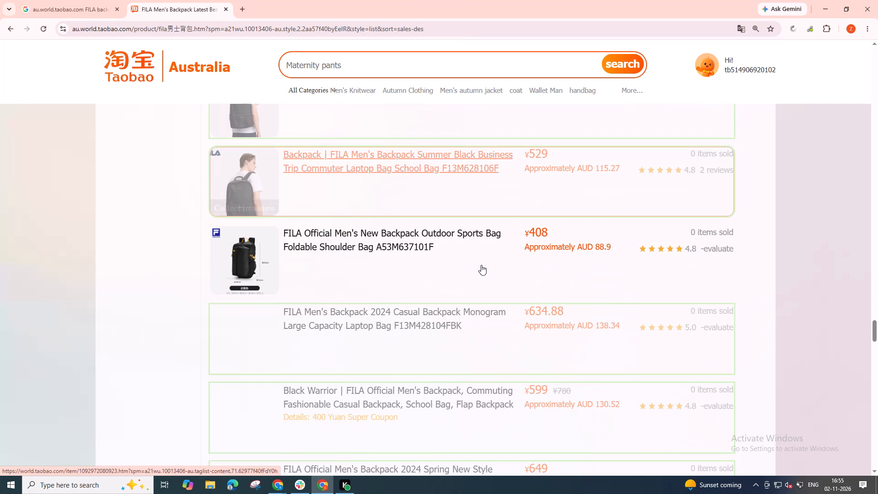
{"action": "right_click", "coordinate": [407, 251]}
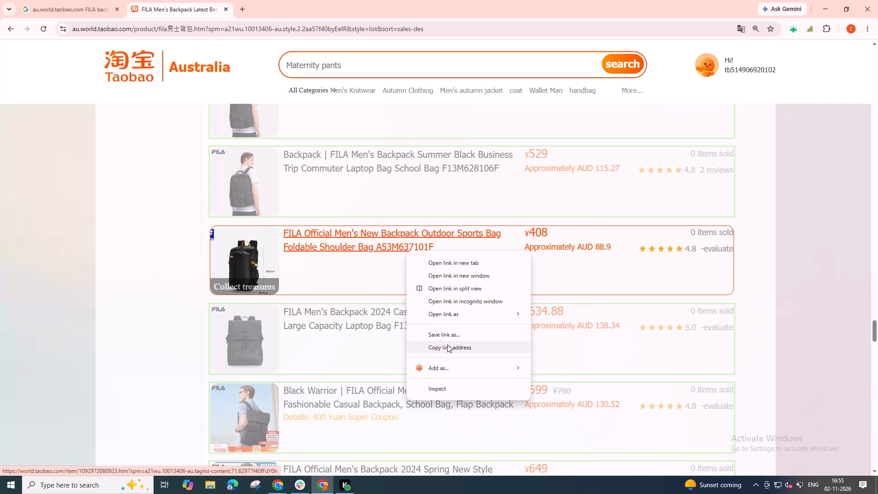
{"action": "left_click", "coordinate": [447, 344]}
{"action": "key", "text": "alt+Tab"}
{"action": "left_click", "coordinate": [380, 316]}
{"action": "key", "text": "ctrl+v"}
{"action": "left_click", "coordinate": [378, 362]}
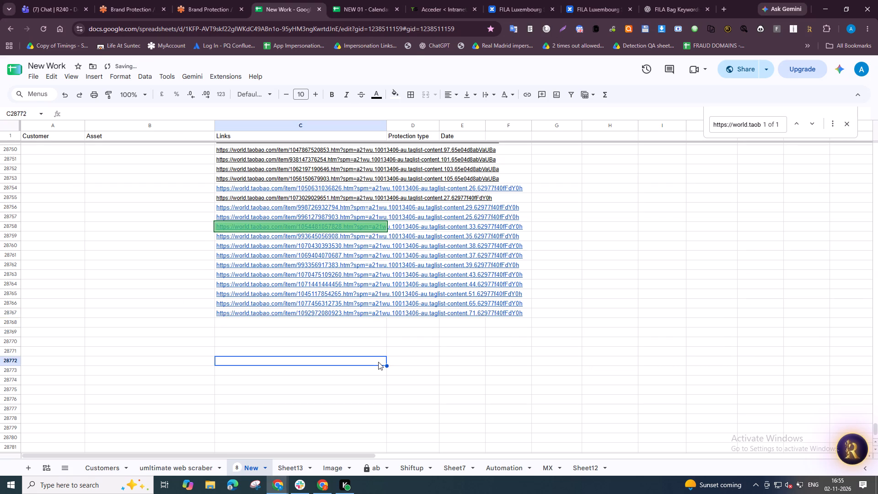
Open the product image of the ¥909 FILA 2024 winter fitness sports backpack in a new tab.
{"action": "key", "text": "alt+Tab"}
{"action": "scroll", "coordinate": [448, 252], "scroll_direction": "down", "scroll_amount": 17}
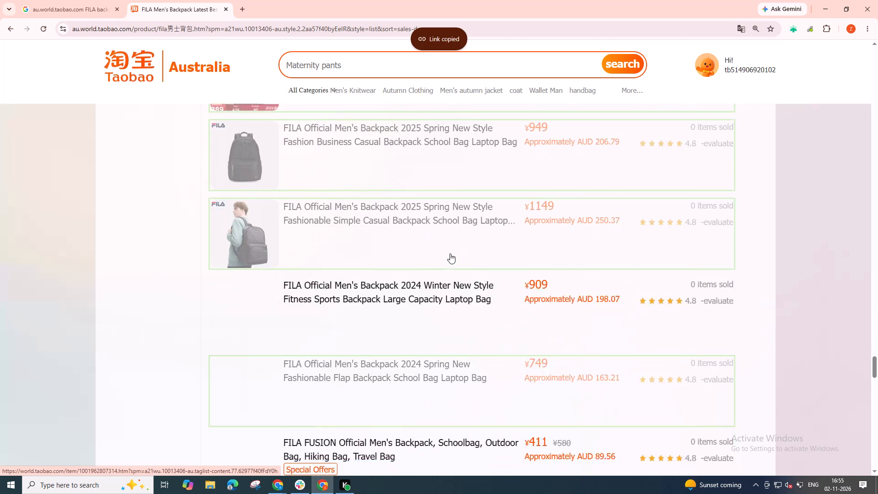
{"action": "right_click", "coordinate": [253, 270]}
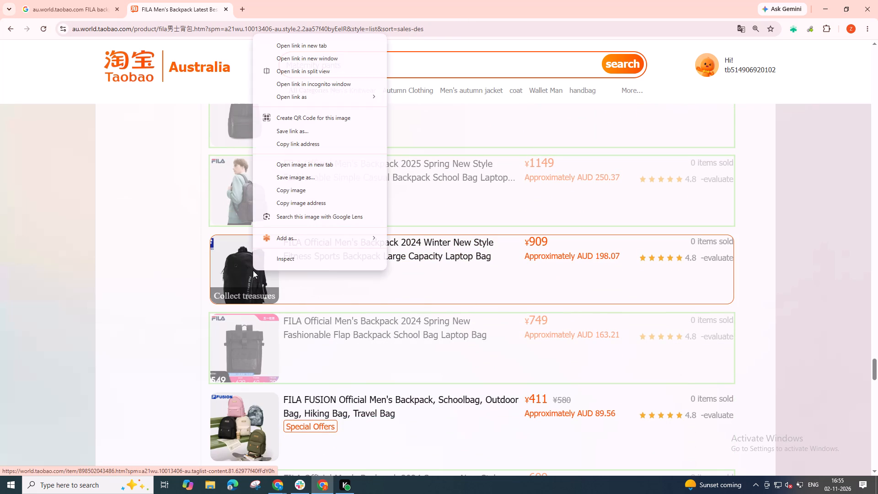
{"action": "left_click", "coordinate": [315, 166]}
Copy the link of the ¥909 FILA 2024 winter fitness backpack, search the sheet for it, and paste it into cell C28768.
{"action": "right_click", "coordinate": [343, 242]}
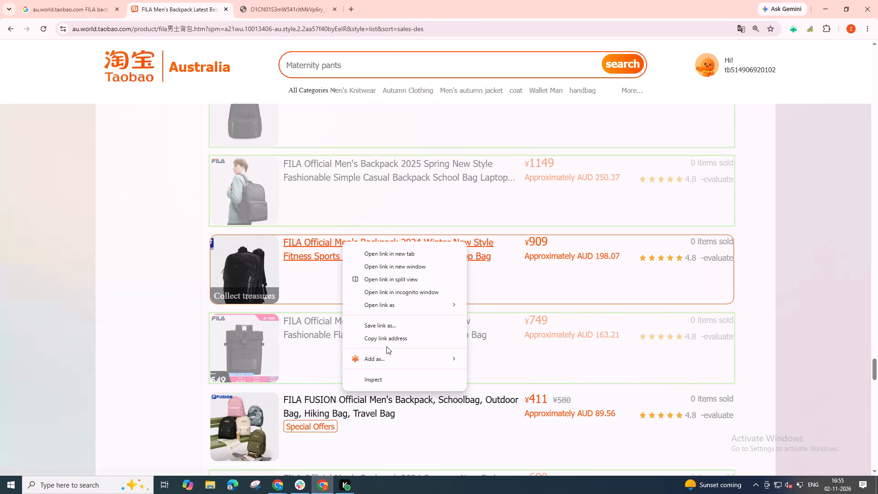
{"action": "left_click", "coordinate": [390, 338]}
{"action": "key", "text": "alt+Tab"}
{"action": "key", "text": "ctrl+f"}
{"action": "key", "text": "ctrl+v"}
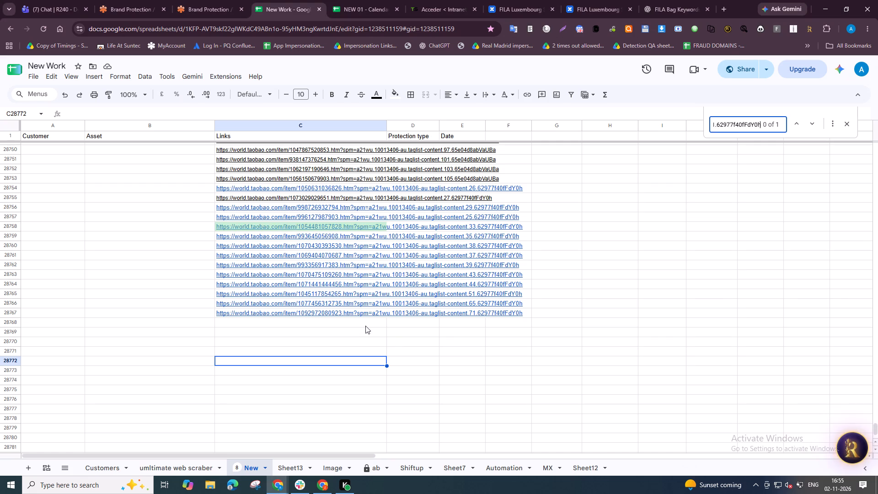
{"action": "left_click", "coordinate": [365, 325]}
{"action": "key", "text": "ctrl+v"}
Close the tab with the product image of the ¥909 FILA backpack.
{"action": "key", "text": "alt+Tab"}
{"action": "scroll", "coordinate": [411, 242], "scroll_direction": "down", "scroll_amount": 2}
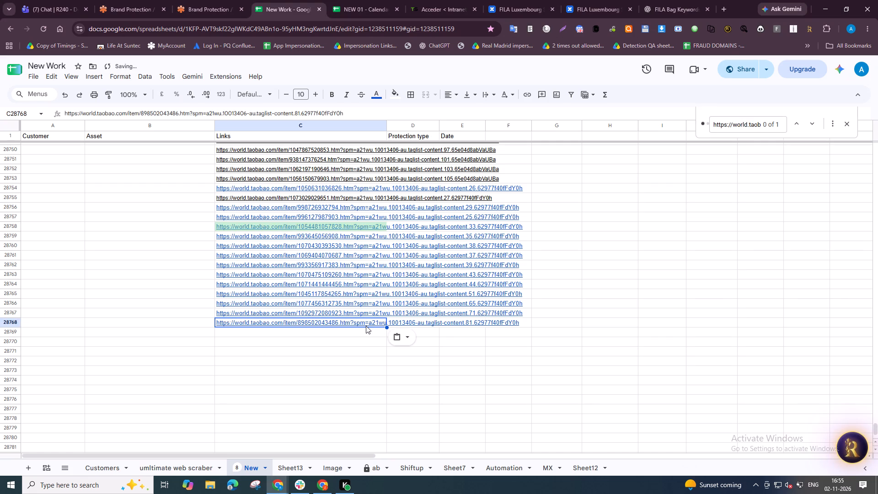
{"action": "scroll", "coordinate": [366, 326], "scroll_direction": "down", "scroll_amount": 2}
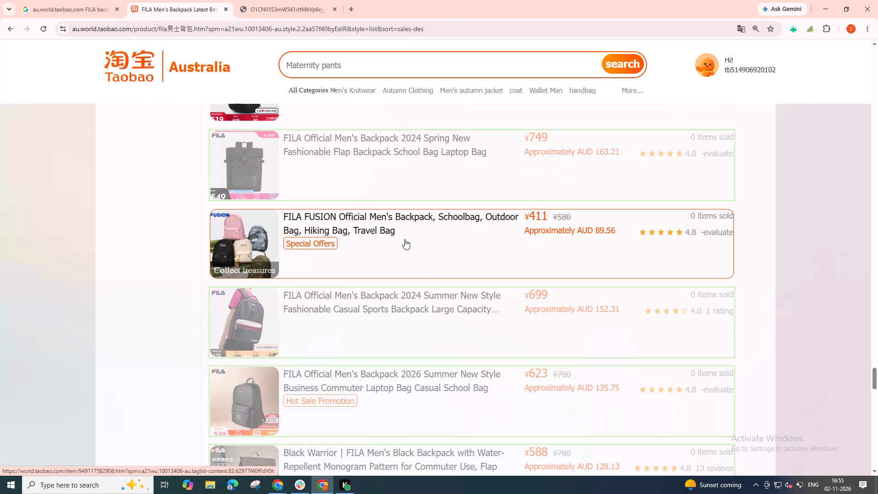
{"action": "scroll", "coordinate": [433, 241], "scroll_direction": "down", "scroll_amount": 10}
{"action": "left_click", "coordinate": [311, 0]}
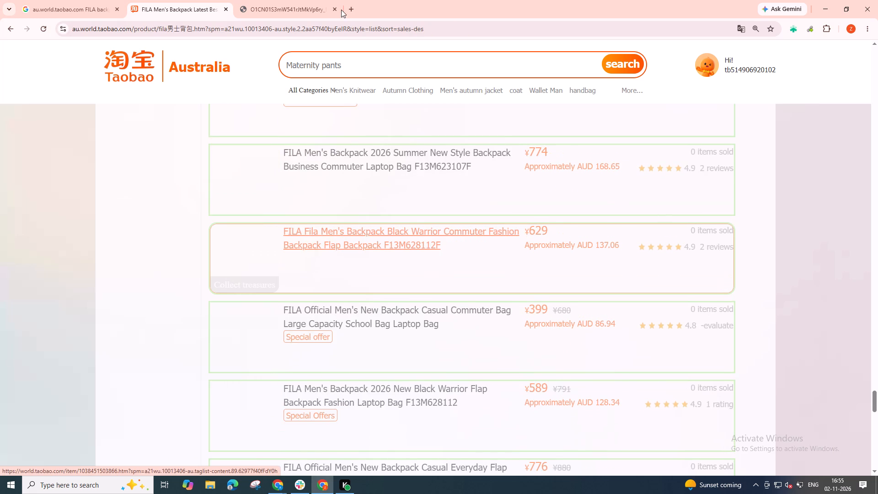
{"action": "left_click", "coordinate": [335, 11]}
Copy the link of the ¥435 FILA outdoor foldable multi-pocket bag, search the sheet for it, and paste it into cell C28769.
{"action": "scroll", "coordinate": [361, 237], "scroll_direction": "down", "scroll_amount": 5}
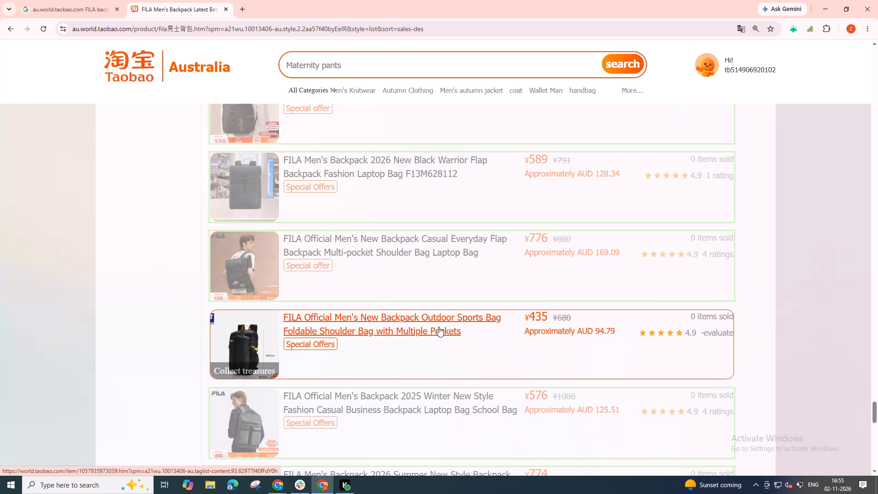
{"action": "right_click", "coordinate": [438, 325]}
{"action": "left_click", "coordinate": [476, 418]}
{"action": "key", "text": "alt+Tab"}
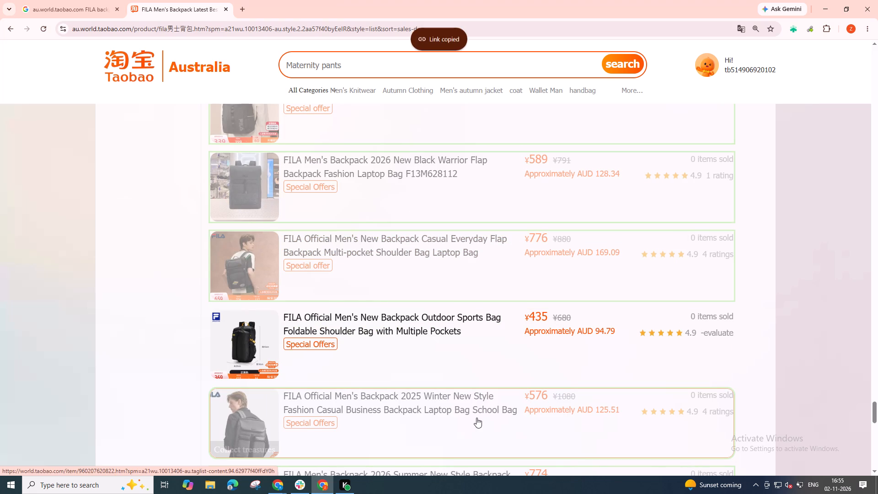
{"action": "key", "text": "ctrl+f"}
{"action": "key", "text": "ctrl+v"}
{"action": "left_click", "coordinate": [359, 335]}
{"action": "key", "text": "ctrl+v"}
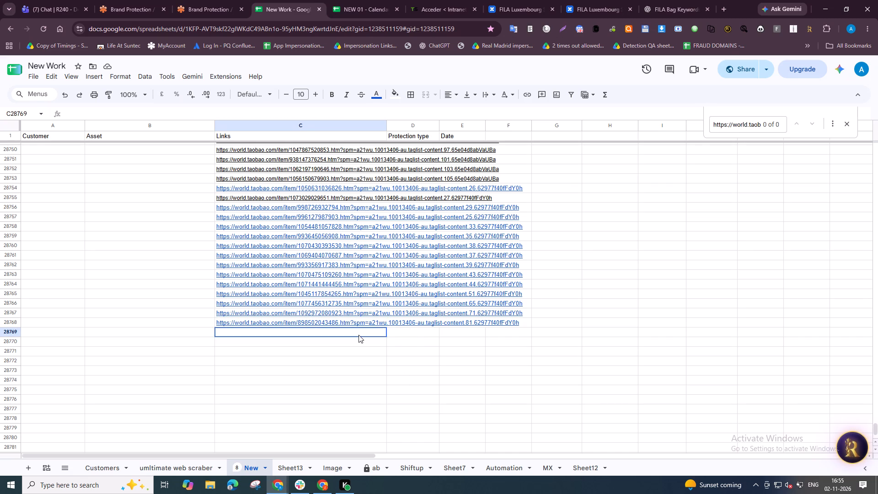
Remove duplicate links from the range C28714:C28769 in the Links column.
{"action": "key", "text": "ctrl+shift+Up"}
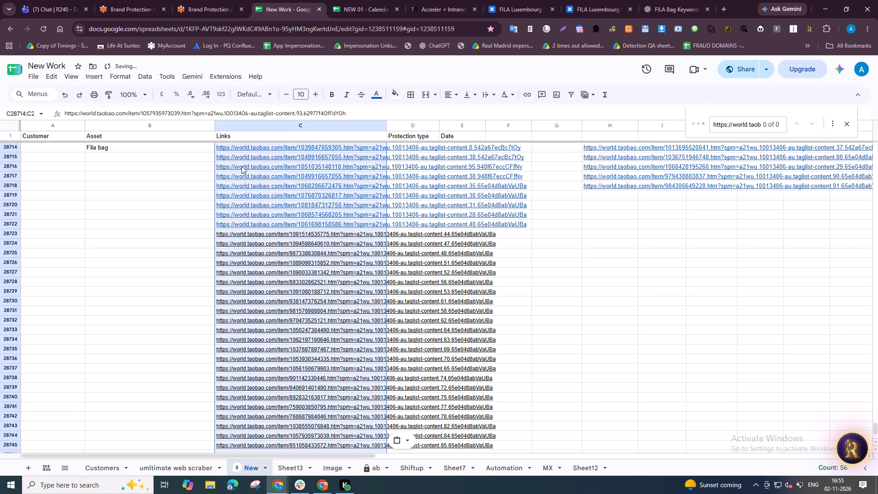
{"action": "left_click", "coordinate": [145, 75]}
{"action": "left_click", "coordinate": [200, 324]}
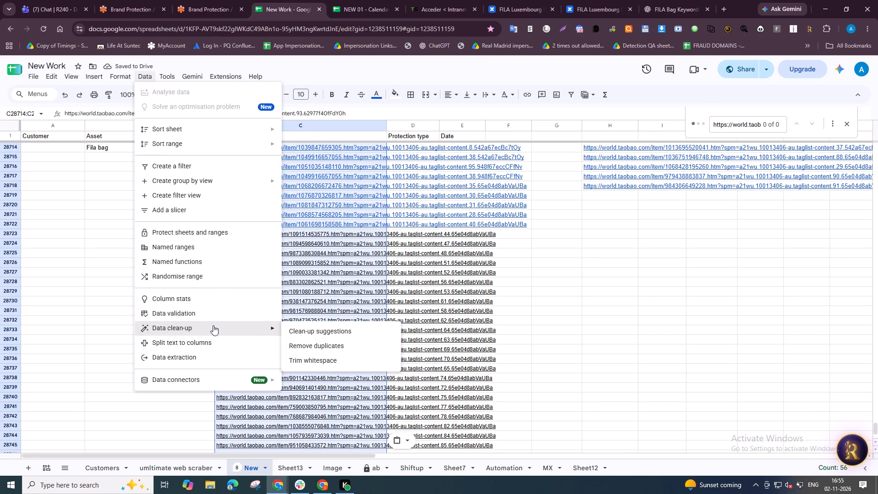
{"action": "left_click", "coordinate": [302, 342]}
{"action": "left_click", "coordinate": [463, 332]}
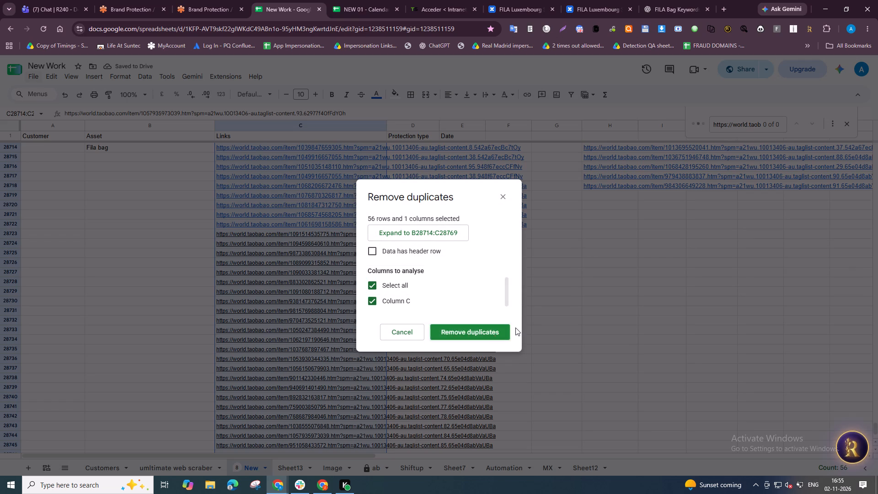
{"action": "left_click", "coordinate": [538, 296]}
{"action": "scroll", "coordinate": [393, 312], "scroll_direction": "down", "scroll_amount": 5}
{"action": "scroll", "coordinate": [337, 334], "scroll_direction": "down", "scroll_amount": 4}
{"action": "left_click", "coordinate": [340, 336]}
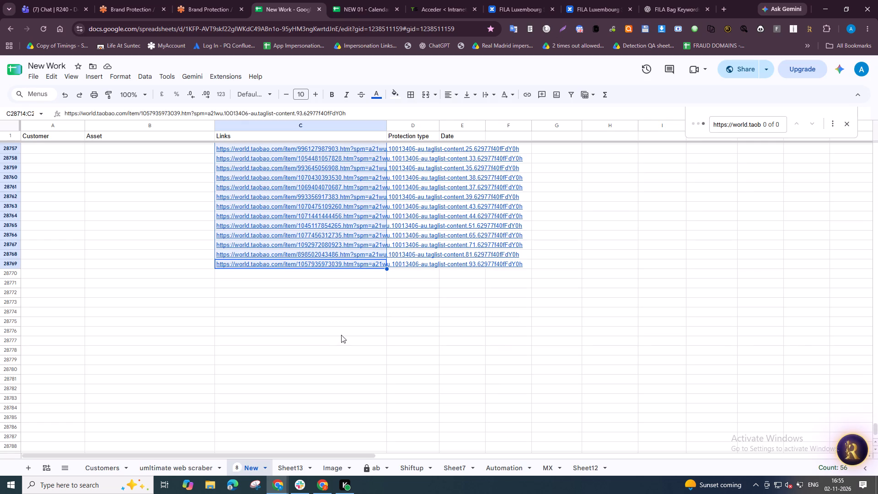
Copy the link of the ¥644 FILA 2026 spring sports casual backpack F13M619103 into cell C28770.
{"action": "key", "text": "alt+Tab"}
{"action": "scroll", "coordinate": [365, 234], "scroll_direction": "down", "scroll_amount": 15}
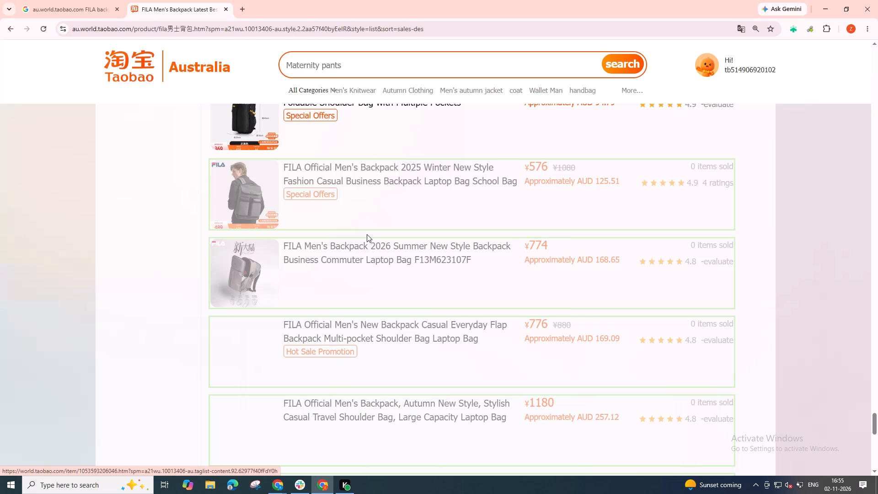
{"action": "scroll", "coordinate": [367, 234], "scroll_direction": "down", "scroll_amount": 2}
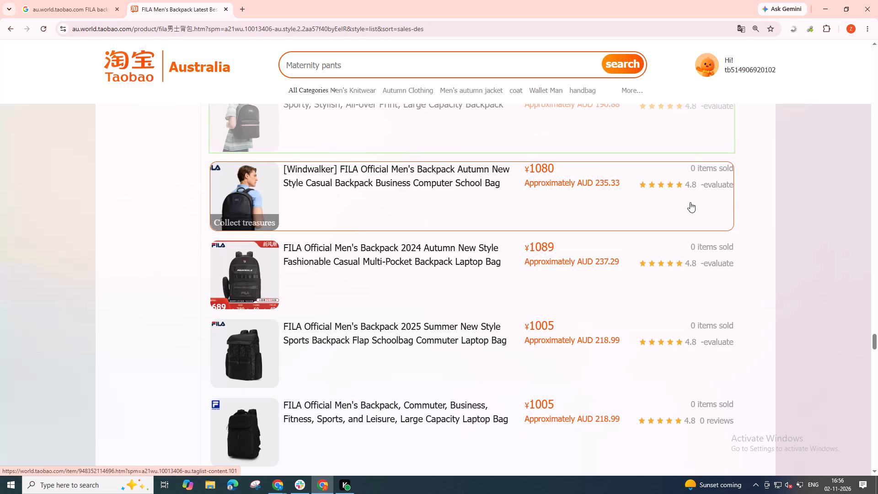
{"action": "scroll", "coordinate": [690, 202], "scroll_direction": "down", "scroll_amount": 1}
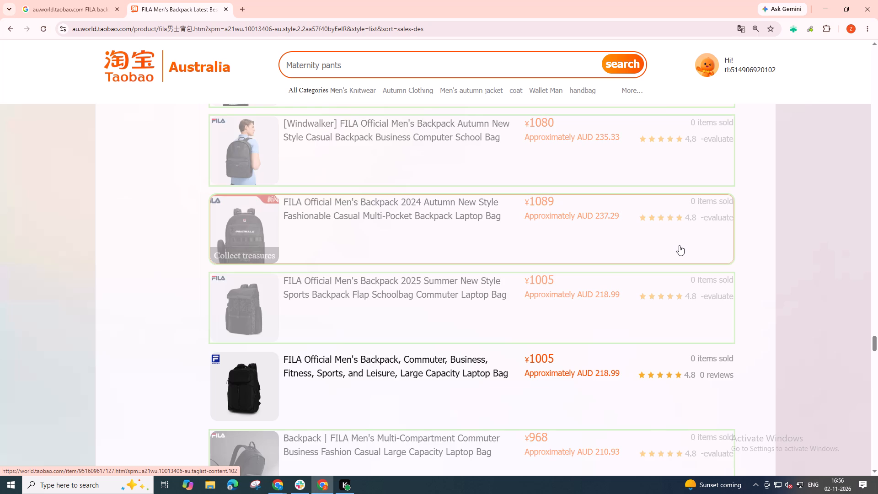
{"action": "scroll", "coordinate": [658, 253], "scroll_direction": "down", "scroll_amount": 7}
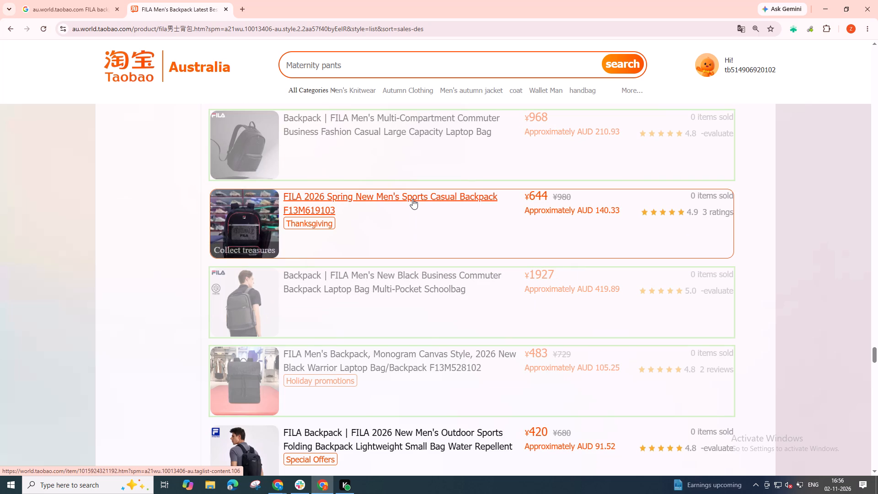
{"action": "right_click", "coordinate": [412, 199]}
{"action": "left_click", "coordinate": [456, 295]}
{"action": "key", "text": "alt+Tab"}
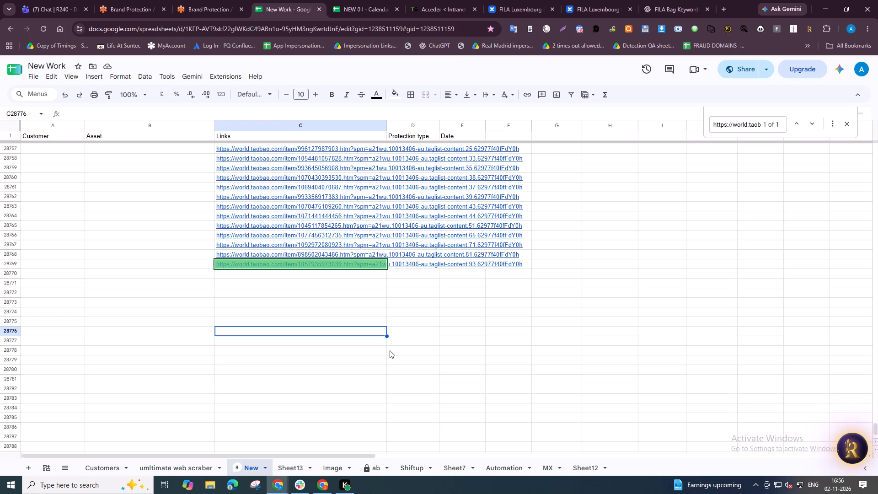
{"action": "left_click", "coordinate": [374, 279]}
{"action": "key", "text": "ctrl+v"}
{"action": "left_click", "coordinate": [377, 298]}
Copy the link of the ¥420 FILA 2026 outdoor sports folding lightweight backpack into cell C28772.
{"action": "key", "text": "alt+Tab"}
{"action": "scroll", "coordinate": [399, 311], "scroll_direction": "down", "scroll_amount": 6}
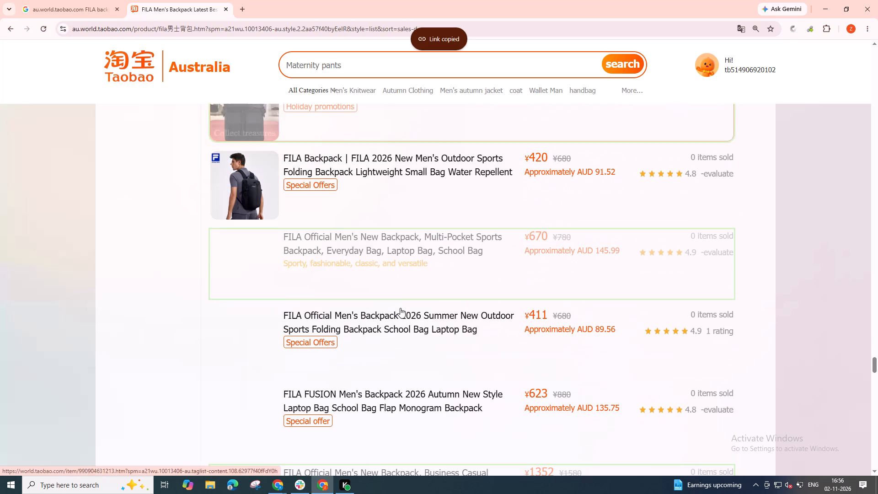
{"action": "right_click", "coordinate": [401, 174]}
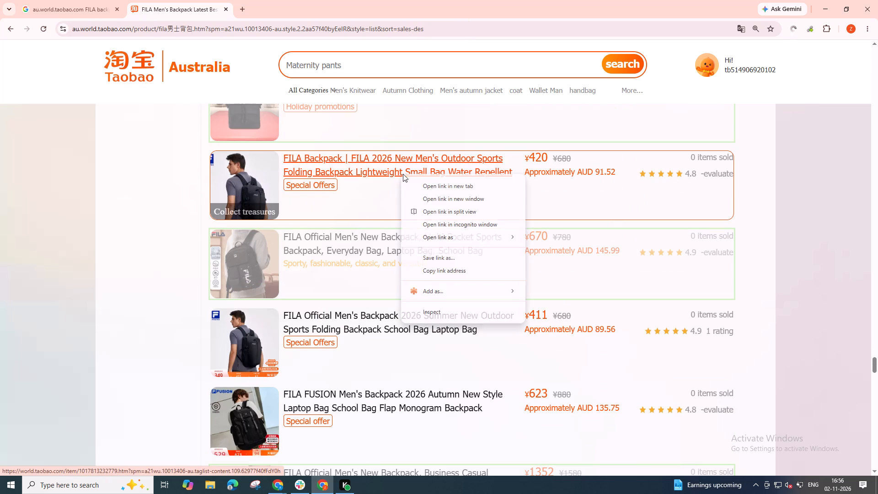
{"action": "left_click", "coordinate": [431, 269]}
{"action": "key", "text": "alt+Tab"}
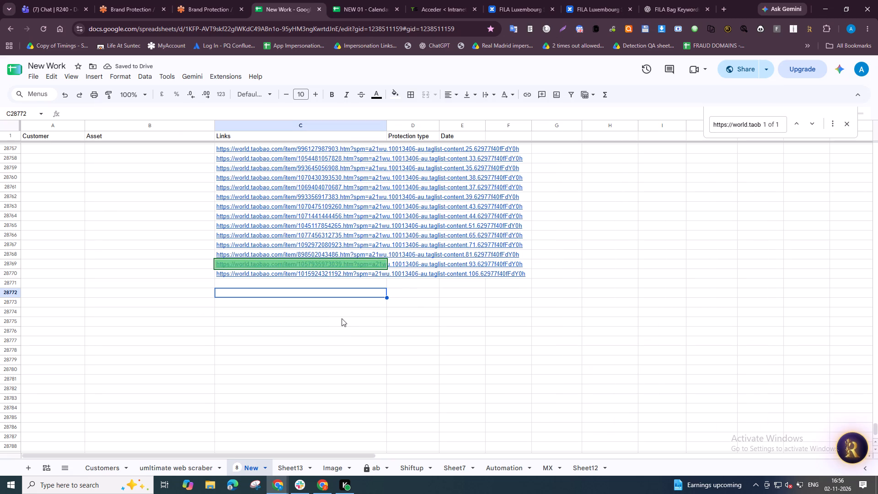
{"action": "key", "text": "ctrl+v"}
Copy the link of the ¥411 FILA 2026 summer outdoor sports folding backpack into cell C28771.
{"action": "key", "text": "alt+Tab"}
{"action": "right_click", "coordinate": [401, 324]}
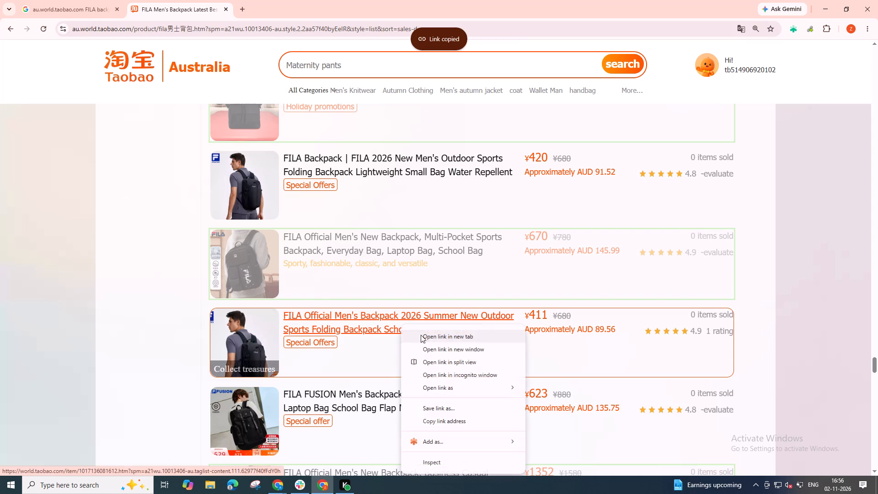
{"action": "left_click", "coordinate": [462, 422]}
{"action": "key", "text": "alt+Tab"}
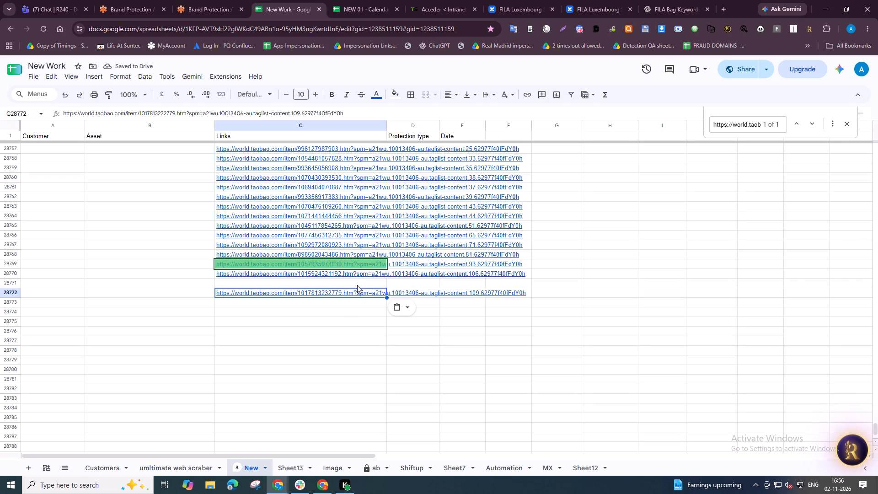
{"action": "left_click", "coordinate": [357, 285]}
{"action": "key", "text": "ctrl+v"}
View the product image of the ¥623 FILA FUSION 2026 autumn monogram backpack in a separate tab and close it.
{"action": "key", "text": "alt+Tab"}
{"action": "scroll", "coordinate": [411, 268], "scroll_direction": "down", "scroll_amount": 4}
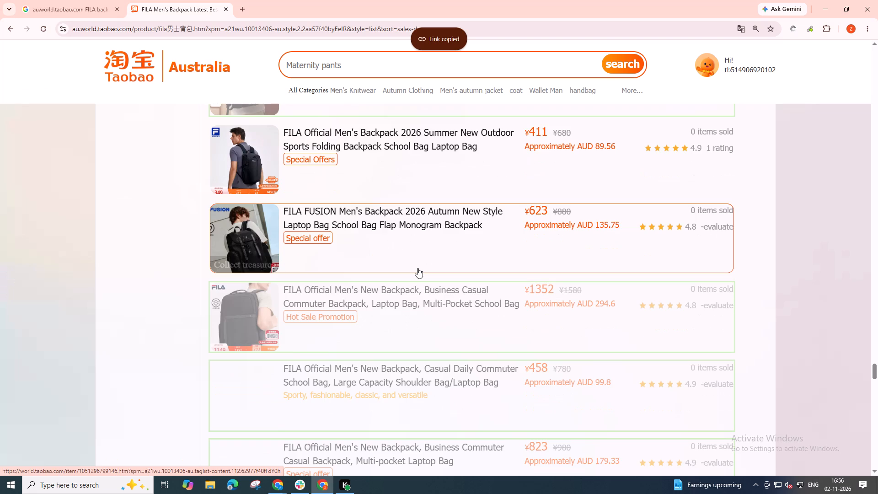
{"action": "right_click", "coordinate": [245, 239]}
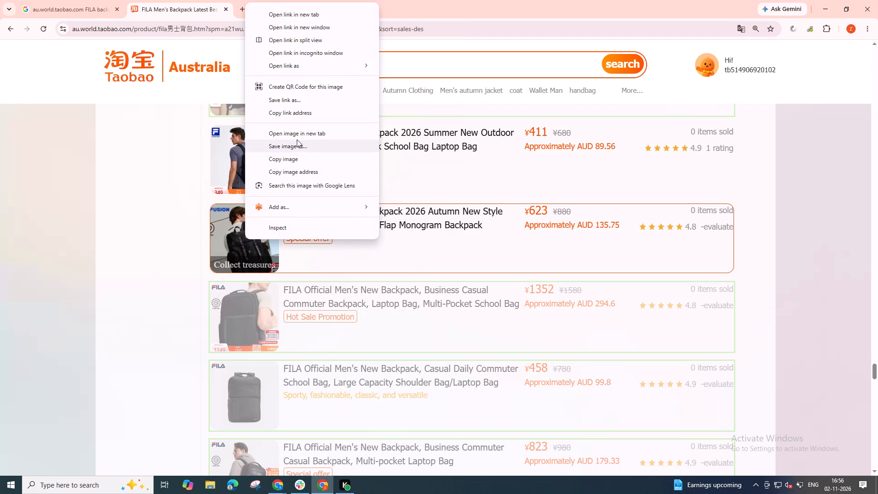
{"action": "left_click", "coordinate": [298, 138]}
{"action": "left_click", "coordinate": [315, 0]}
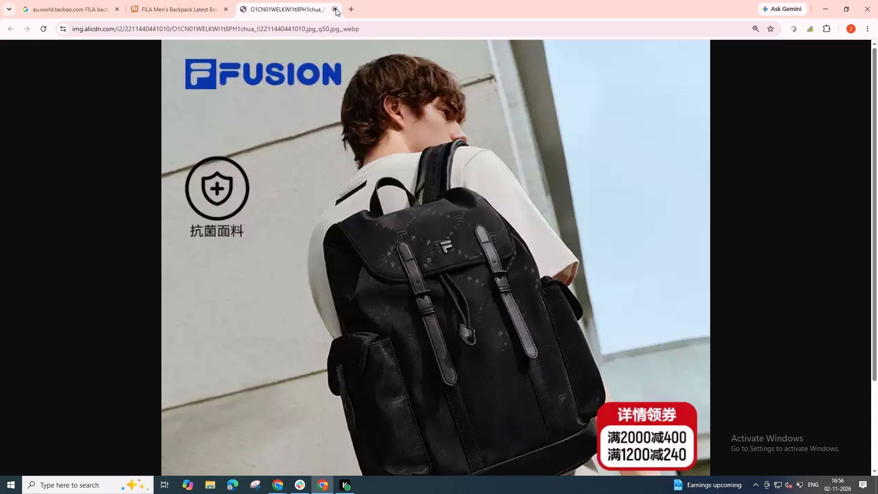
{"action": "left_click", "coordinate": [336, 8]}
Open the product image of the ¥735 FILA outdoor sports backpack A13M547101 in a separate tab and close it.
{"action": "scroll", "coordinate": [359, 245], "scroll_direction": "down", "scroll_amount": 7}
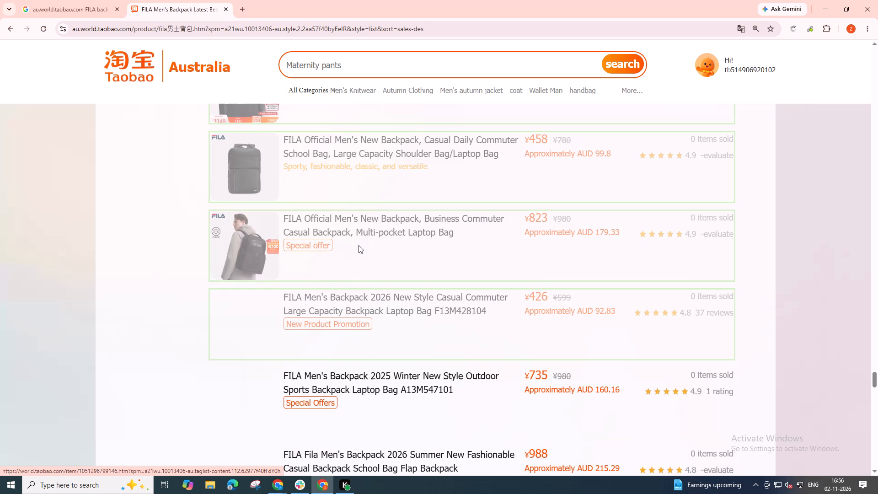
{"action": "scroll", "coordinate": [359, 245], "scroll_direction": "down", "scroll_amount": 2}
{"action": "right_click", "coordinate": [246, 220]}
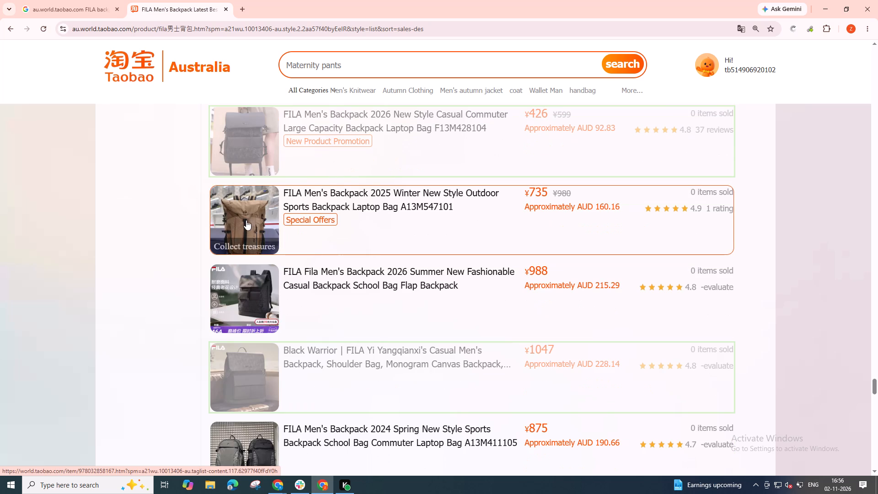
{"action": "left_click", "coordinate": [278, 353]}
{"action": "left_click", "coordinate": [354, 0]}
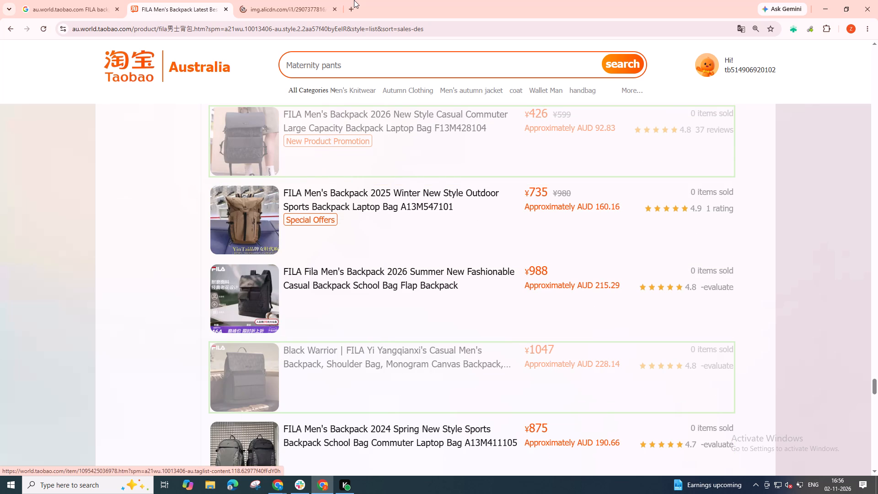
{"action": "left_click", "coordinate": [333, 0]}
{"action": "left_click", "coordinate": [334, 7]}
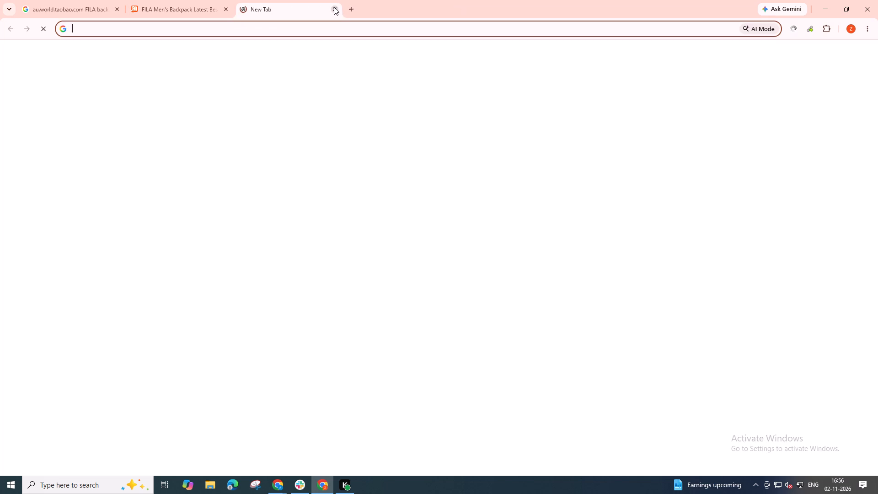
Close the product image and copy the link of the ¥735 FILA outdoor sports backpack A13M547101 into cell C28773.
{"action": "left_click", "coordinate": [334, 7]}
{"action": "right_click", "coordinate": [415, 210]}
{"action": "left_click", "coordinate": [451, 309]}
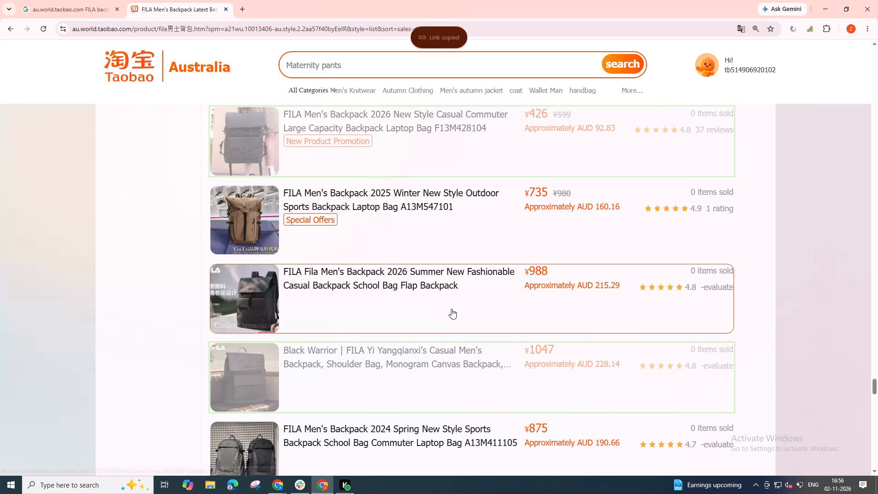
{"action": "key", "text": "alt+Tab"}
{"action": "left_click", "coordinate": [365, 304]}
{"action": "key", "text": "ctrl+v"}
{"action": "key", "text": "alt+Tab"}
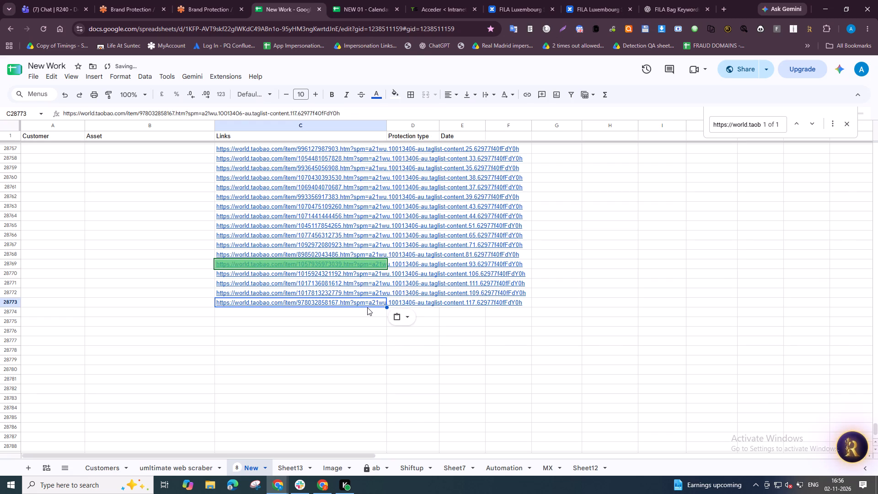
Copy the link of the ¥988 FILA 2026 summer casual flap backpack into cell C28774.
{"action": "right_click", "coordinate": [379, 289]}
{"action": "left_click_drag", "start_coordinate": [413, 377], "coordinate": [414, 384]}
{"action": "key", "text": "alt+Tab"}
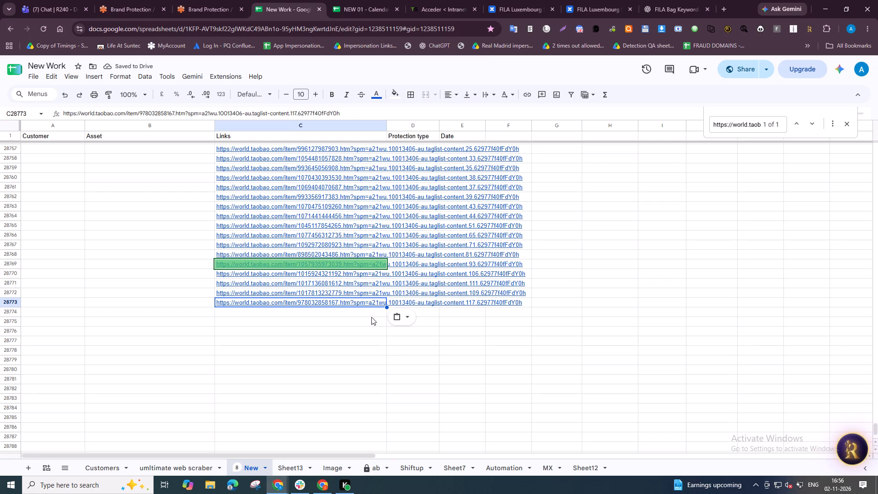
{"action": "left_click", "coordinate": [369, 312]}
{"action": "key", "text": "ctrl+v"}
{"action": "key", "text": "alt+Tab"}
Inspect the product images of the ¥875 backpack A13M411105 and ¥711 backpack A13M441106 in separate tabs and close them.
{"action": "scroll", "coordinate": [395, 312], "scroll_direction": "down", "scroll_amount": 4}
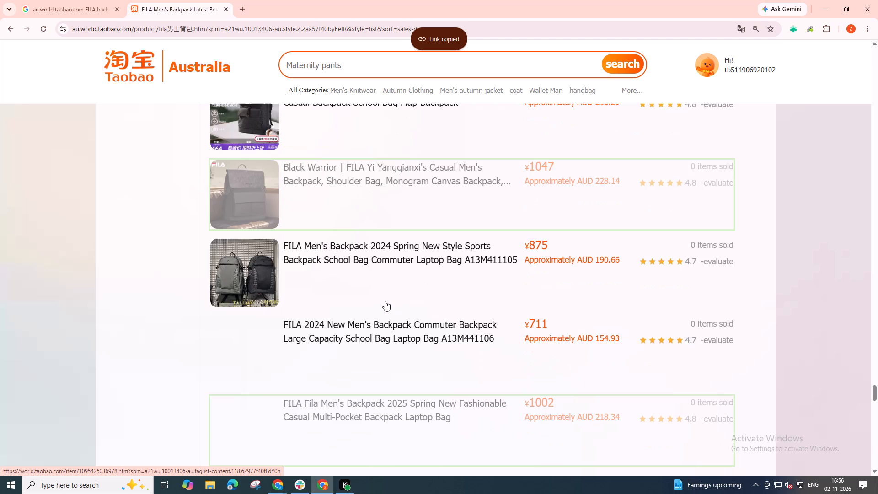
{"action": "right_click", "coordinate": [258, 267]}
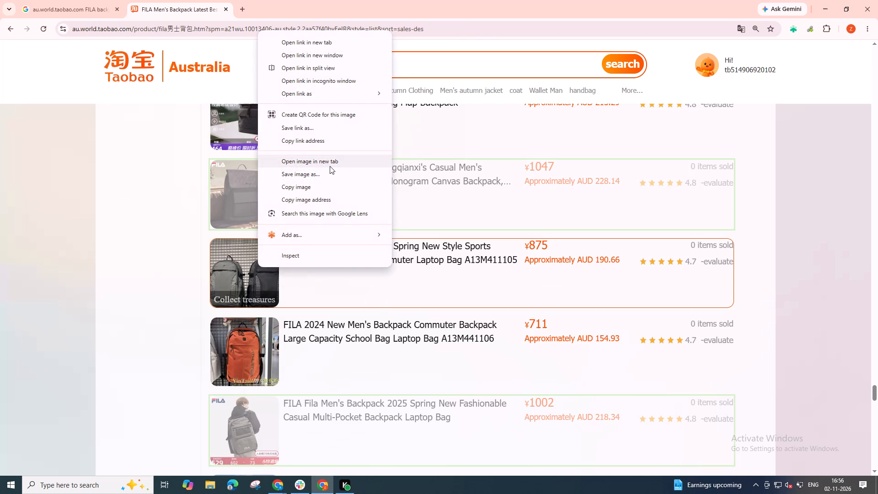
{"action": "left_click", "coordinate": [332, 161]}
{"action": "right_click", "coordinate": [251, 342]}
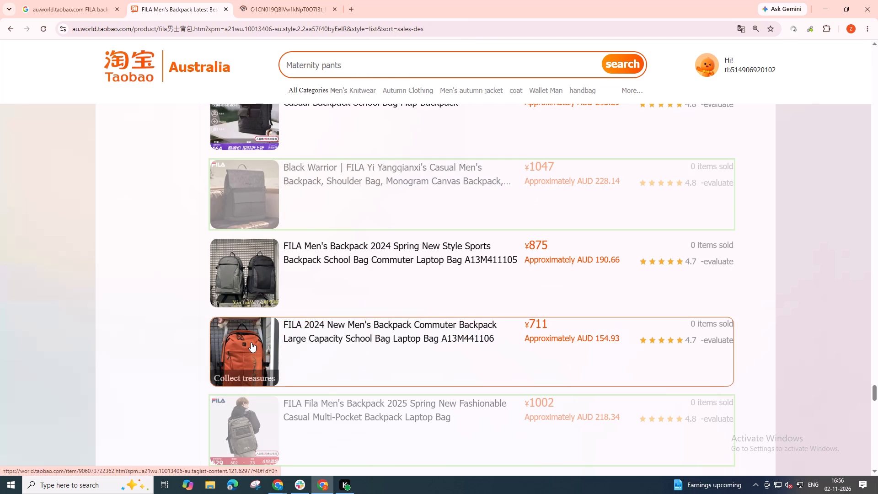
{"action": "left_click", "coordinate": [301, 237]}
{"action": "left_click", "coordinate": [290, 0]}
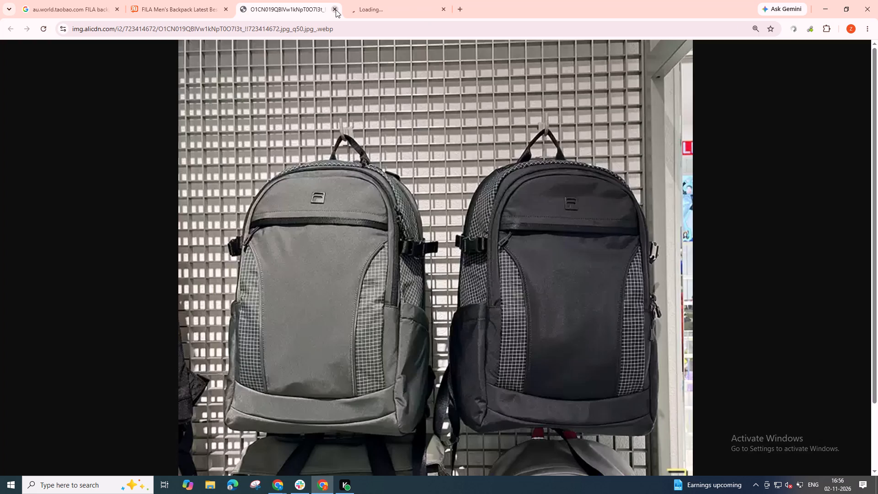
{"action": "scroll", "coordinate": [365, 206], "scroll_direction": "down", "scroll_amount": 5}
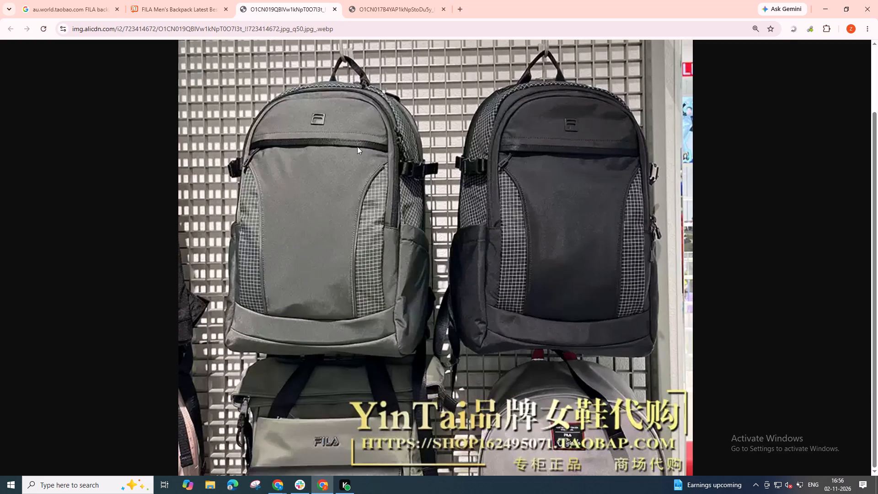
{"action": "left_click", "coordinate": [336, 8]}
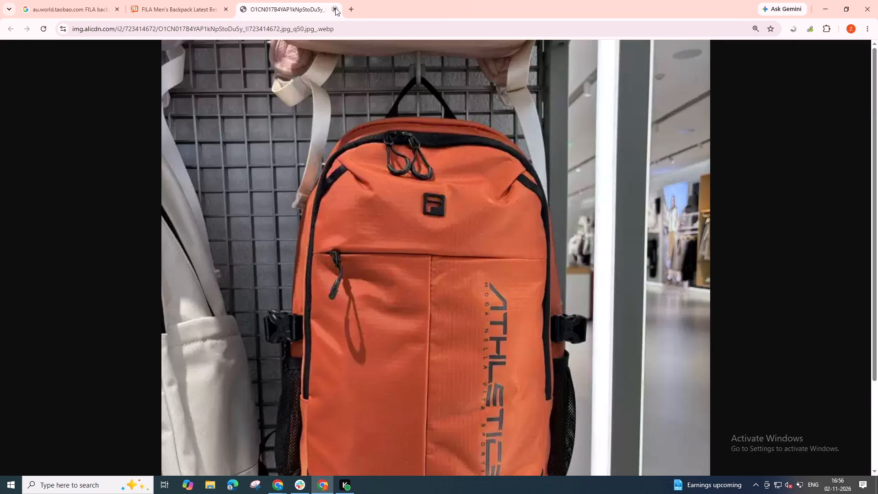
{"action": "scroll", "coordinate": [417, 220], "scroll_direction": "down", "scroll_amount": 5}
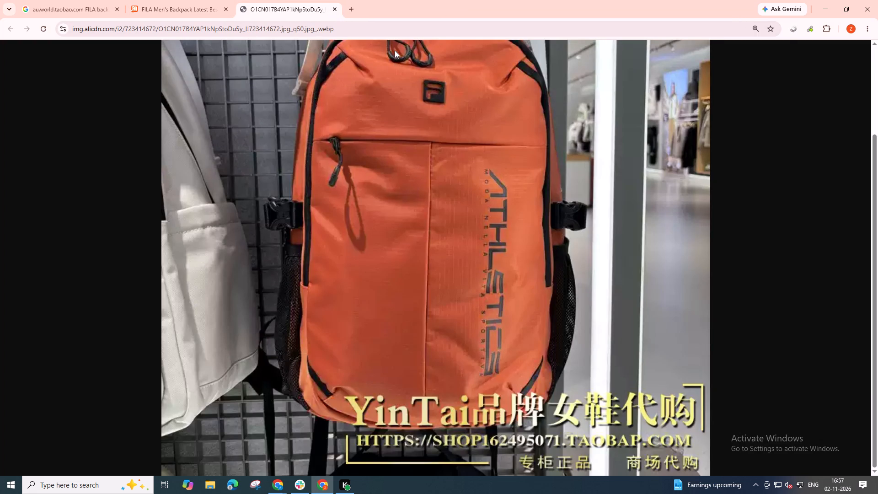
{"action": "scroll", "coordinate": [402, 159], "scroll_direction": "up", "scroll_amount": 5}
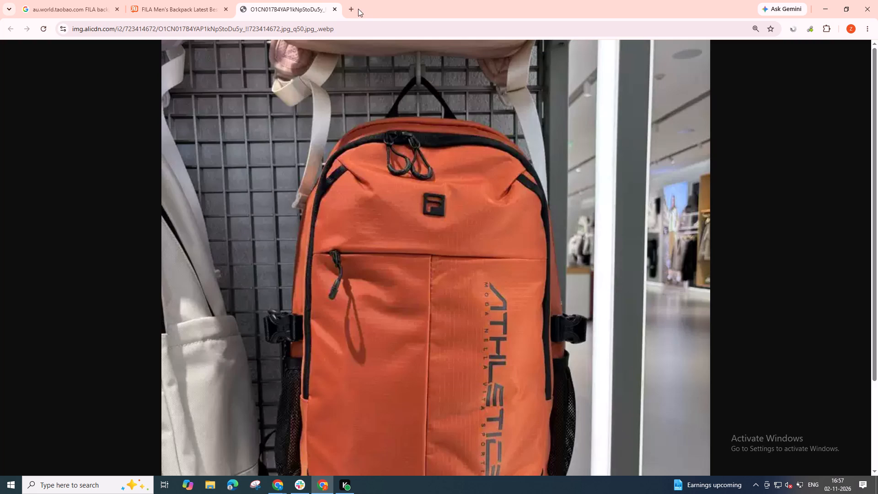
{"action": "left_click", "coordinate": [337, 9]}
Copy the link of the ¥875 FILA 2024 spring sports backpack A13M411105 into cell C28777.
{"action": "right_click", "coordinate": [412, 256]}
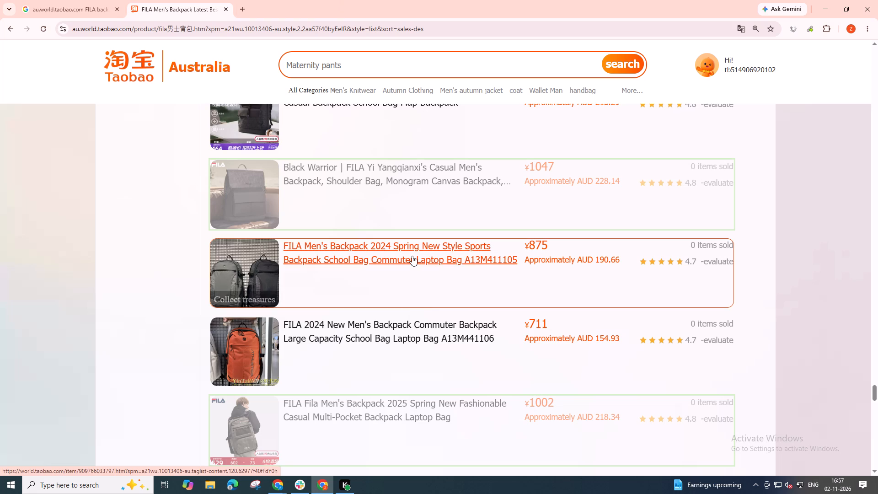
{"action": "left_click", "coordinate": [451, 354]}
{"action": "key", "text": "alt+Tab"}
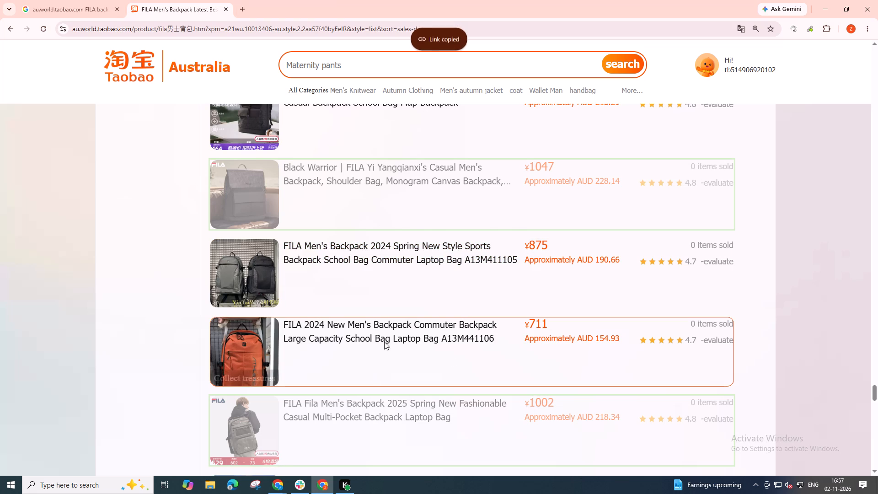
{"action": "left_click", "coordinate": [383, 338]}
{"action": "key", "text": "ctrl+v"}
{"action": "key", "text": "alt+Tab"}
Copy the link of the ¥711 FILA 2024 commuter backpack A13M441106 into cell C28775.
{"action": "right_click", "coordinate": [437, 339]}
{"action": "left_click", "coordinate": [486, 285]}
{"action": "key", "text": "alt+Tab"}
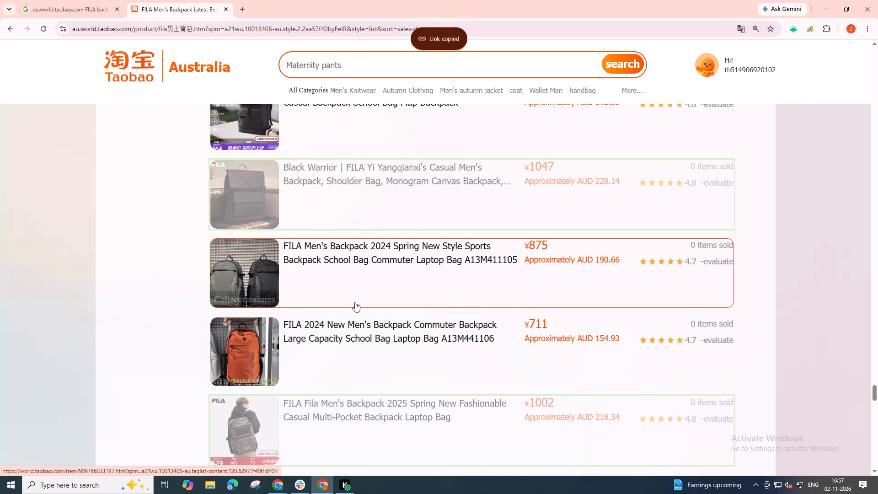
{"action": "left_click", "coordinate": [323, 321]}
{"action": "key", "text": "ctrl+v"}
{"action": "key", "text": "alt+Tab"}
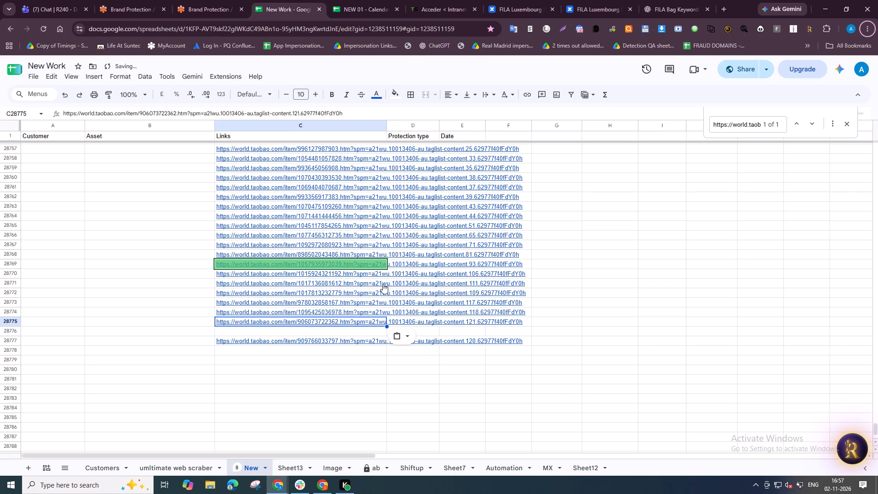
Copy the link of the ¥849 FILA 2025 summer fitness sports backpack into cell C28776.
{"action": "scroll", "coordinate": [394, 270], "scroll_direction": "down", "scroll_amount": 5}
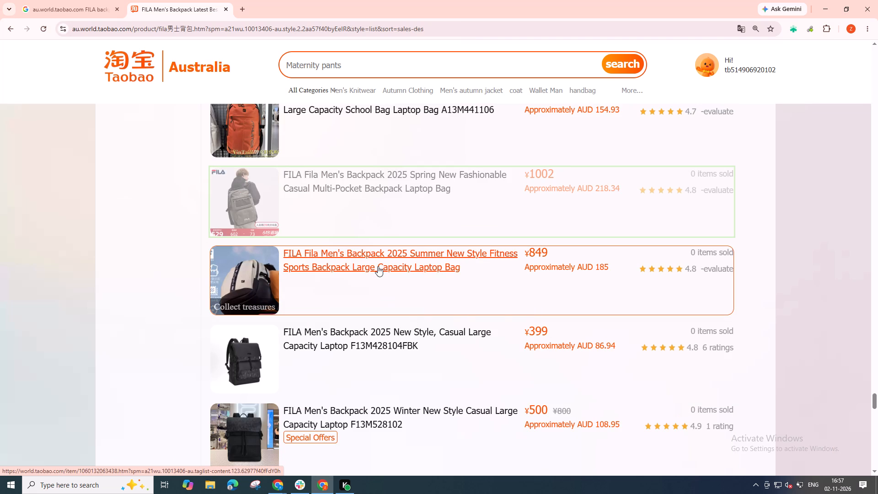
{"action": "right_click", "coordinate": [378, 266]}
{"action": "left_click", "coordinate": [412, 365]}
{"action": "key", "text": "alt+Tab"}
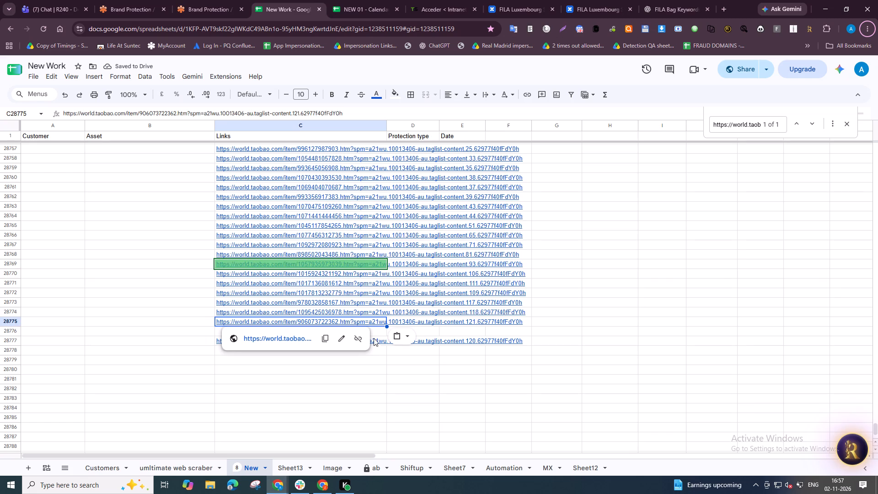
{"action": "left_click", "coordinate": [376, 334]}
{"action": "key", "text": "ctrl+v"}
{"action": "key", "text": "alt+Tab"}
Copy the link of the ¥399 FILA 2025 casual large-capacity backpack F13M428104FBK into cell C28778.
{"action": "right_click", "coordinate": [384, 344]}
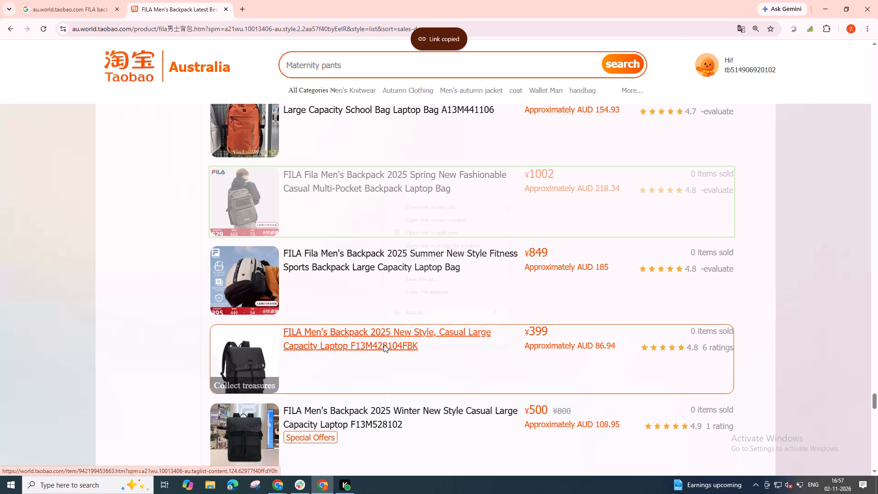
{"action": "left_click", "coordinate": [454, 290]}
{"action": "key", "text": "alt+Tab"}
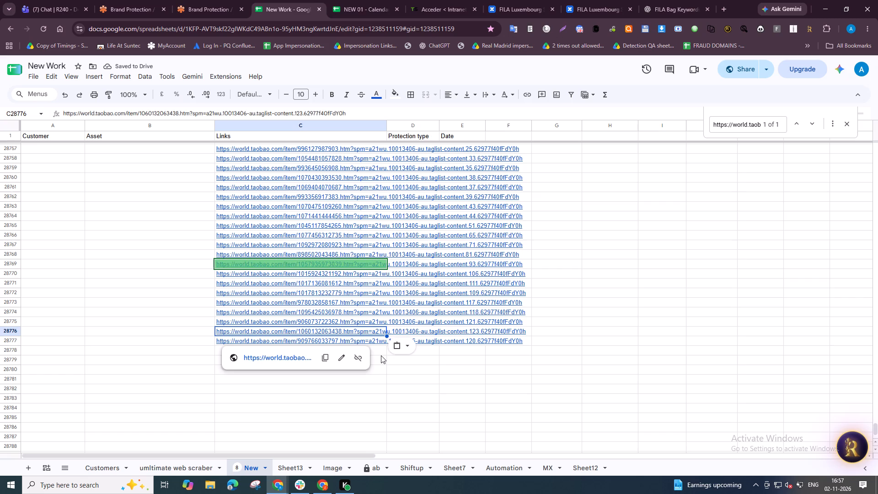
{"action": "left_click", "coordinate": [381, 355]}
{"action": "key", "text": "ctrl+v"}
{"action": "key", "text": "alt+Tab"}
Copy the link of the ¥500 FILA 2025 winter casual backpack F13M528102 into cell C28779.
{"action": "right_click", "coordinate": [385, 426]}
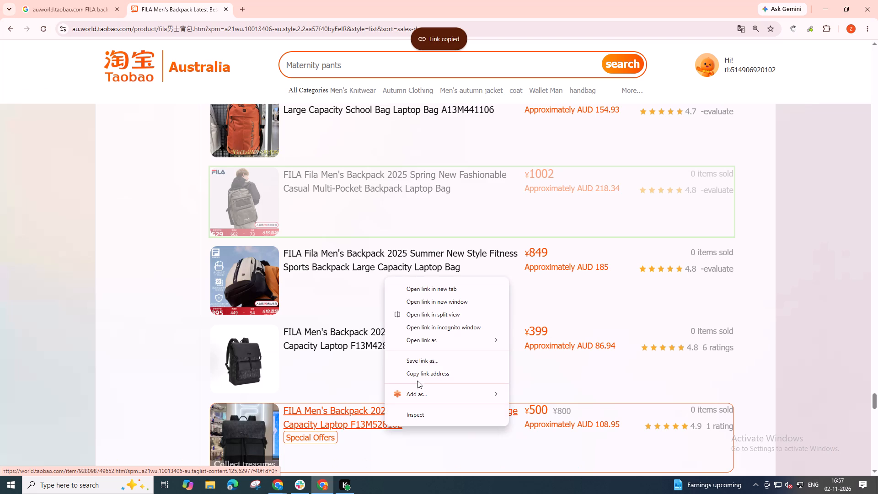
{"action": "left_click", "coordinate": [420, 370]}
{"action": "key", "text": "alt+Tab"}
{"action": "left_click", "coordinate": [367, 362]}
{"action": "key", "text": "ctrl+v"}
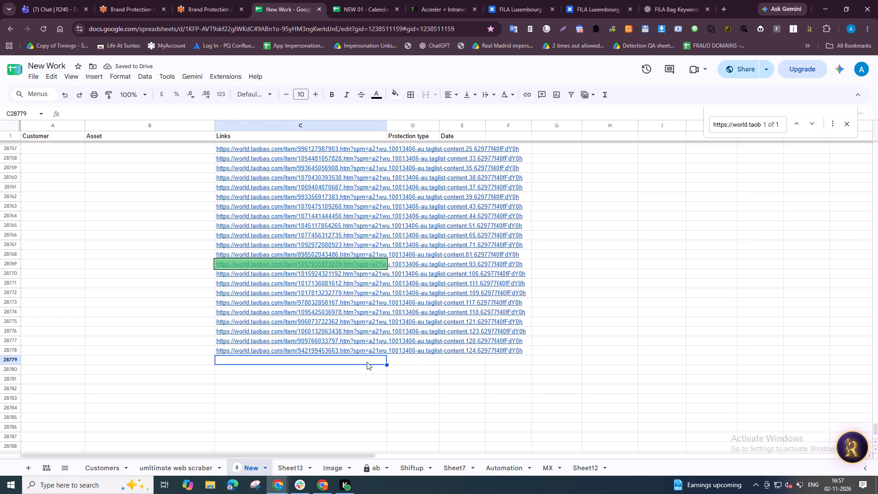
{"action": "key", "text": "alt+Tab"}
Copy the link of the ¥624 FILA 2025 winter fitness sports backpack A13M541104 into cell C28781.
{"action": "scroll", "coordinate": [389, 299], "scroll_direction": "down", "scroll_amount": 5}
{"action": "right_click", "coordinate": [429, 275]}
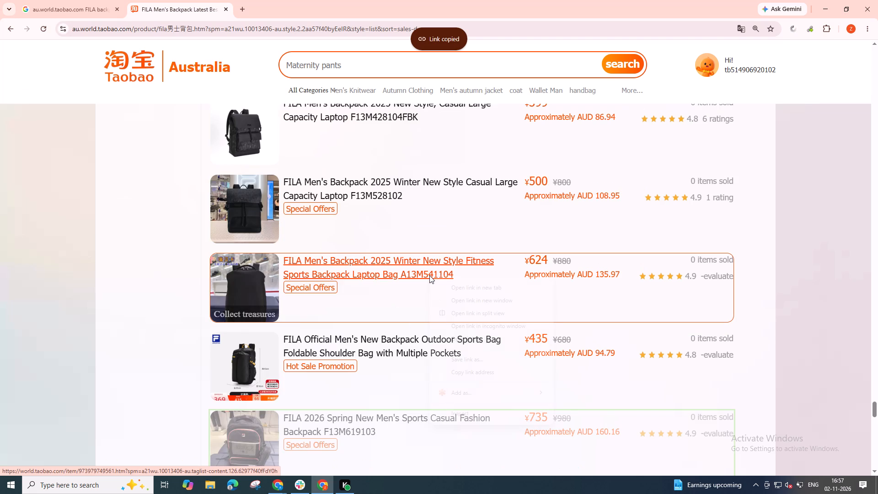
{"action": "left_click", "coordinate": [461, 374]}
{"action": "key", "text": "alt+Tab"}
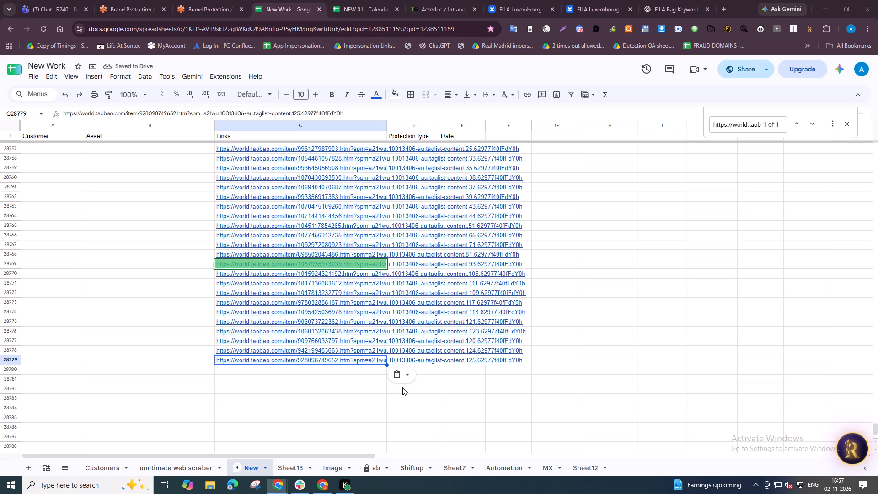
{"action": "left_click", "coordinate": [373, 376]}
{"action": "key", "text": "ctrl+v"}
{"action": "key", "text": "alt+Tab"}
View the product image of the ¥624 FILA backpack A13M541104 in a separate tab and close it.
{"action": "right_click", "coordinate": [240, 279]}
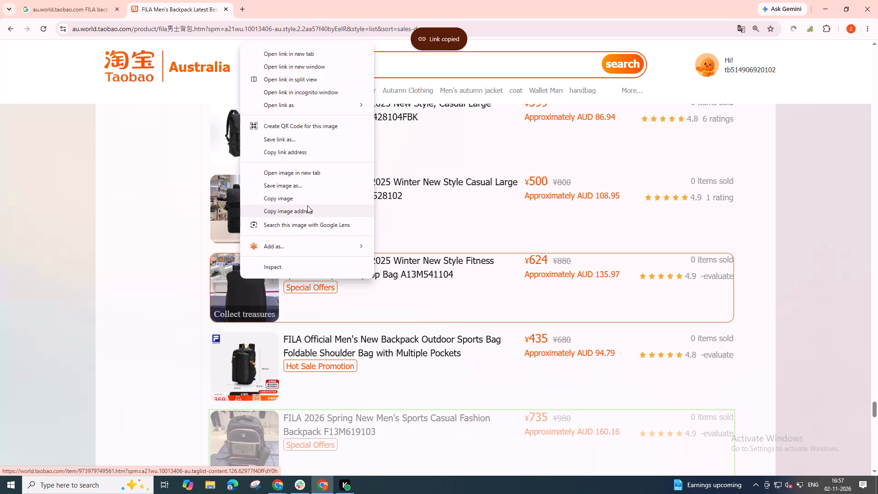
{"action": "left_click", "coordinate": [318, 172]}
{"action": "left_click", "coordinate": [289, 0]}
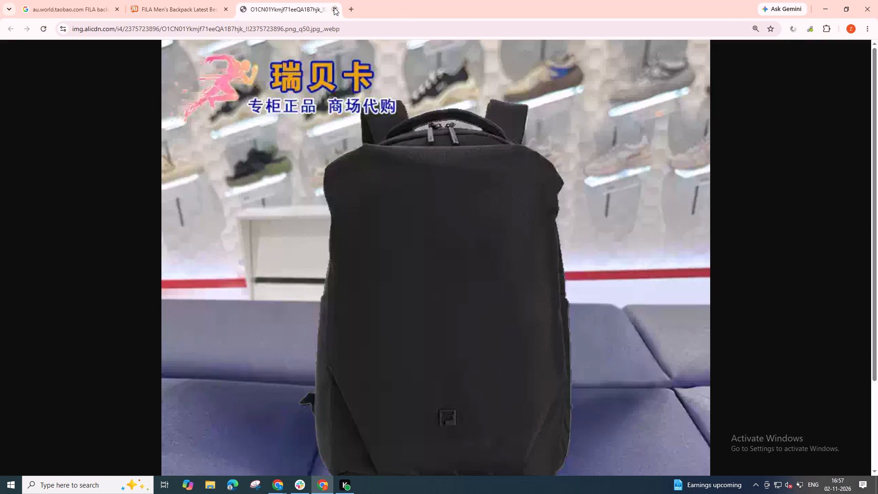
{"action": "left_click", "coordinate": [334, 8]}
Copy the link of the ¥435 FILA Official foldable outdoor sports bag with multiple pockets into cell C28780.
{"action": "scroll", "coordinate": [495, 256], "scroll_direction": "down", "scroll_amount": 2}
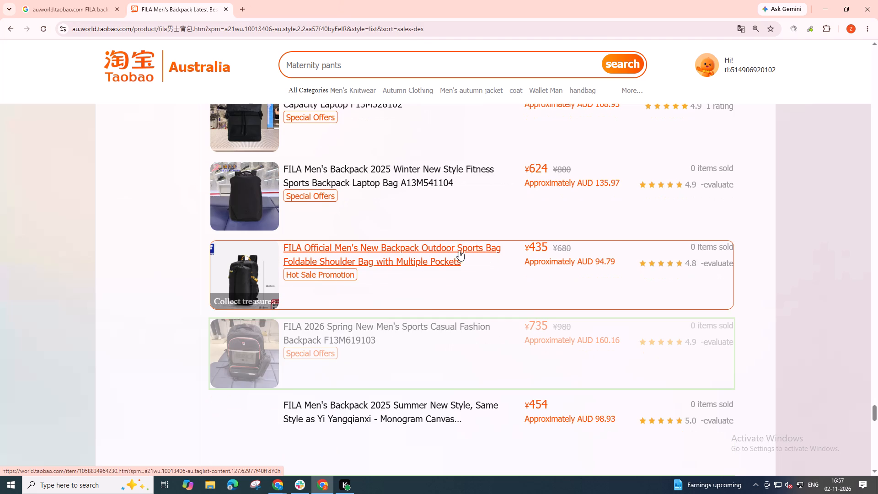
{"action": "right_click", "coordinate": [450, 264]}
{"action": "left_click", "coordinate": [493, 360]}
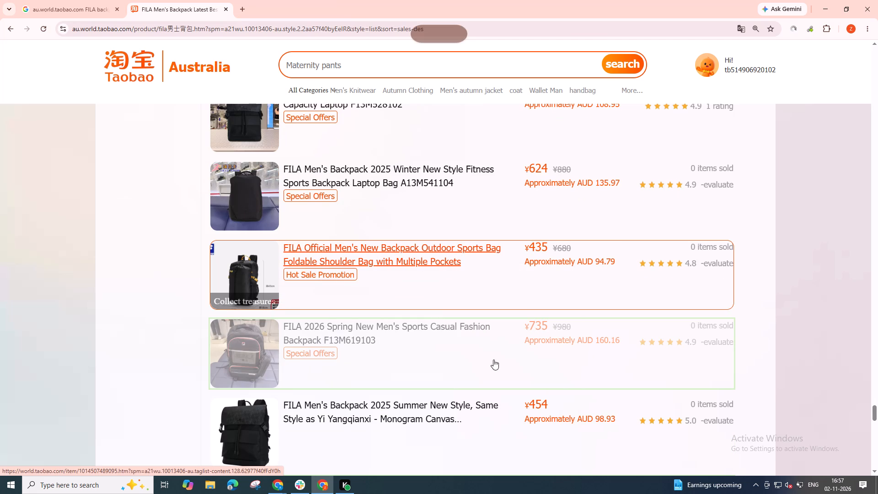
{"action": "key", "text": "alt+Tab"}
{"action": "left_click", "coordinate": [380, 370]}
{"action": "key", "text": "ctrl+v"}
{"action": "key", "text": "alt+Tab"}
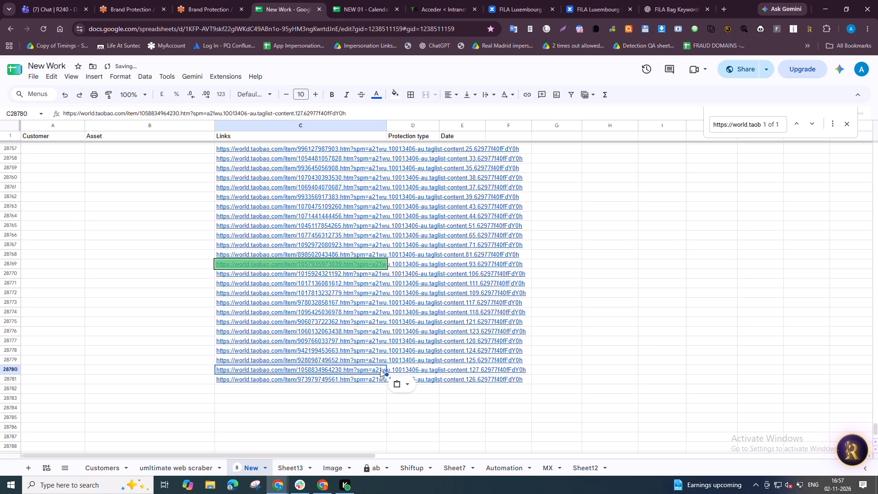
View the product image of the ¥454 FILA 2025 summer monogram canvas backpack in a separate tab and close it.
{"action": "scroll", "coordinate": [468, 228], "scroll_direction": "down", "scroll_amount": 3}
{"action": "scroll", "coordinate": [423, 350], "scroll_direction": "down", "scroll_amount": 3}
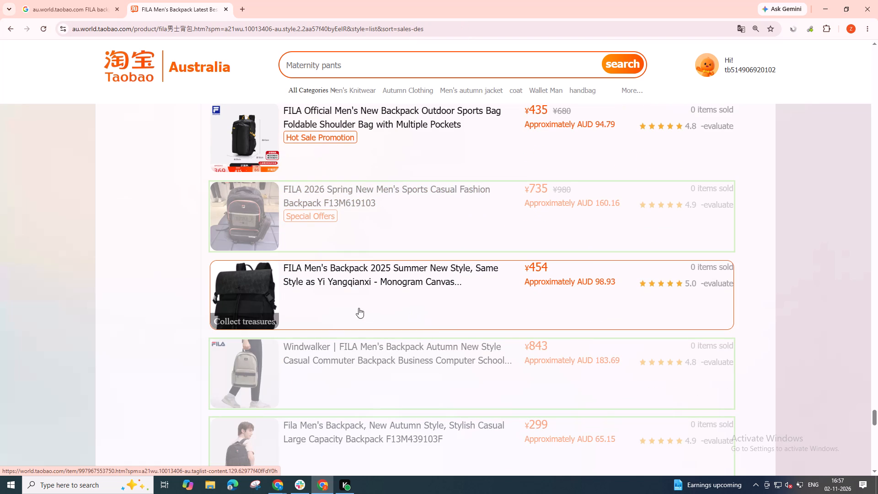
{"action": "right_click", "coordinate": [246, 292]}
{"action": "left_click", "coordinate": [291, 186]}
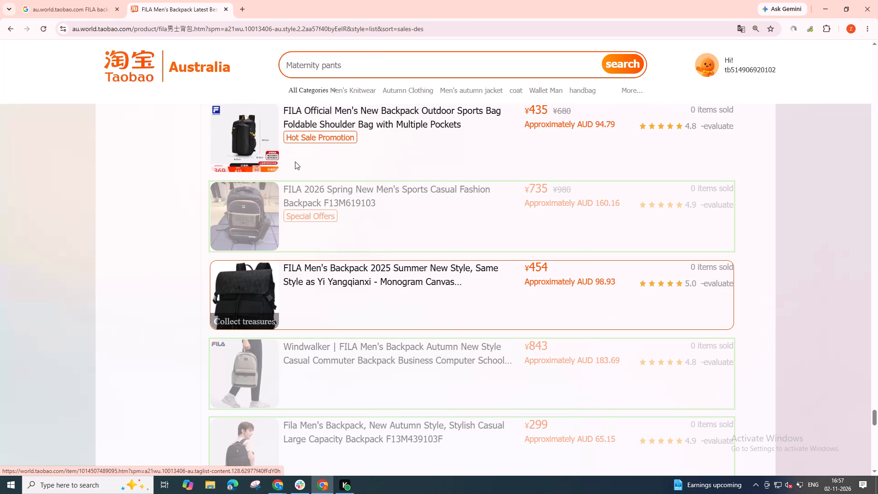
{"action": "left_click", "coordinate": [305, 0]}
{"action": "left_click", "coordinate": [332, 8]}
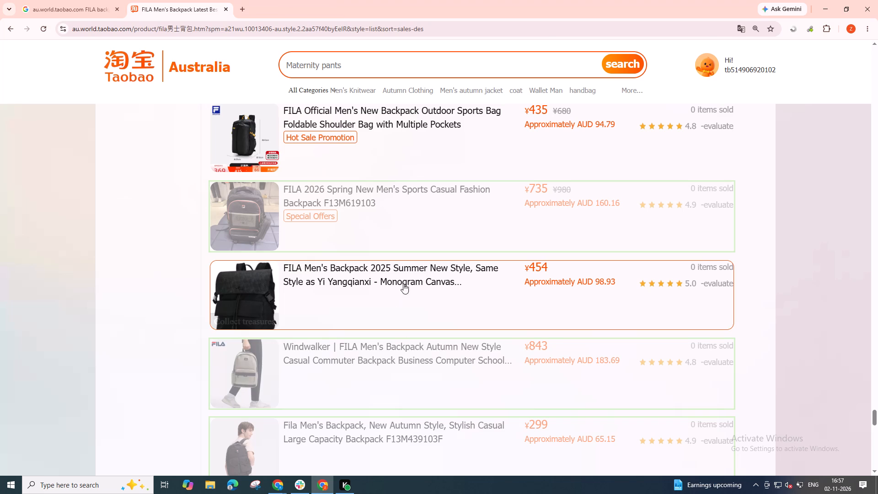
Copy the link of the ¥454 FILA 2025 summer monogram canvas backpack into cell C28782.
{"action": "right_click", "coordinate": [404, 280]}
{"action": "left_click", "coordinate": [441, 372]}
{"action": "key", "text": "alt+Tab"}
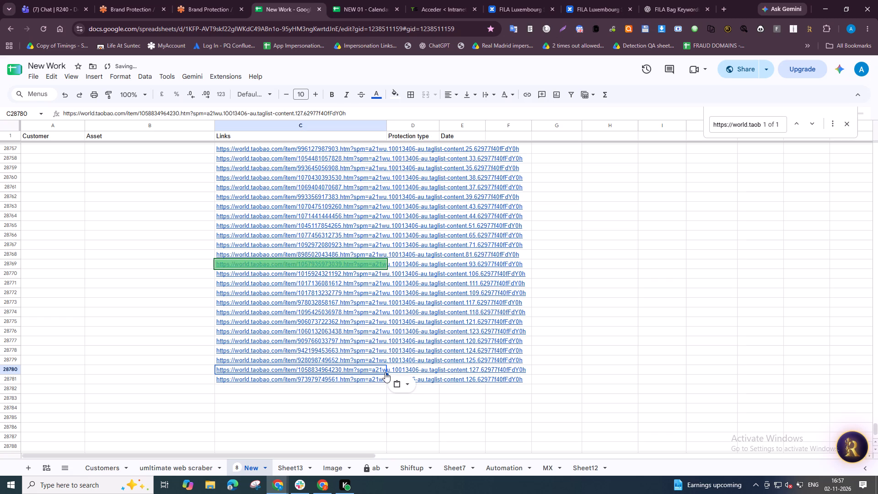
{"action": "left_click", "coordinate": [366, 389]}
{"action": "key", "text": "ctrl+v"}
Select the collected links in column C from C28782 up to C28714 to check their count, and return to the Taobao listings.
{"action": "key", "text": "ctrl+shift+Up"}
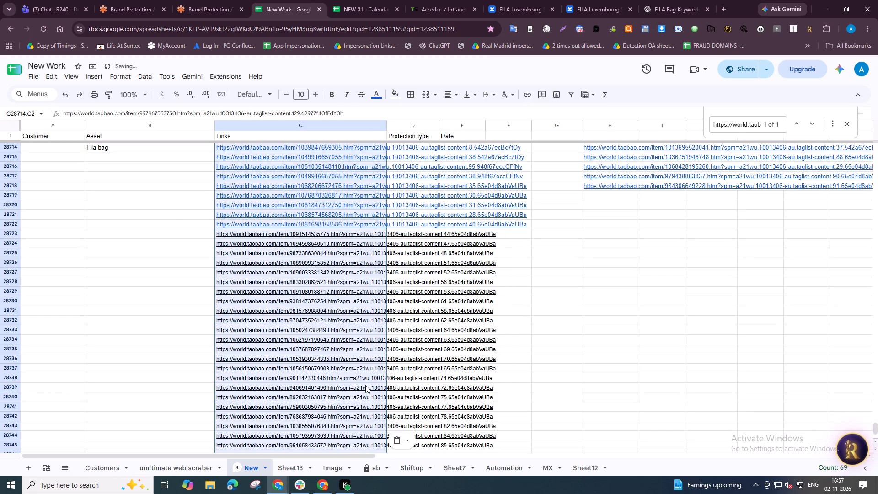
{"action": "scroll", "coordinate": [382, 372], "scroll_direction": "down", "scroll_amount": 11}
{"action": "left_click", "coordinate": [345, 376]}
{"action": "key", "text": "alt+Tab"}
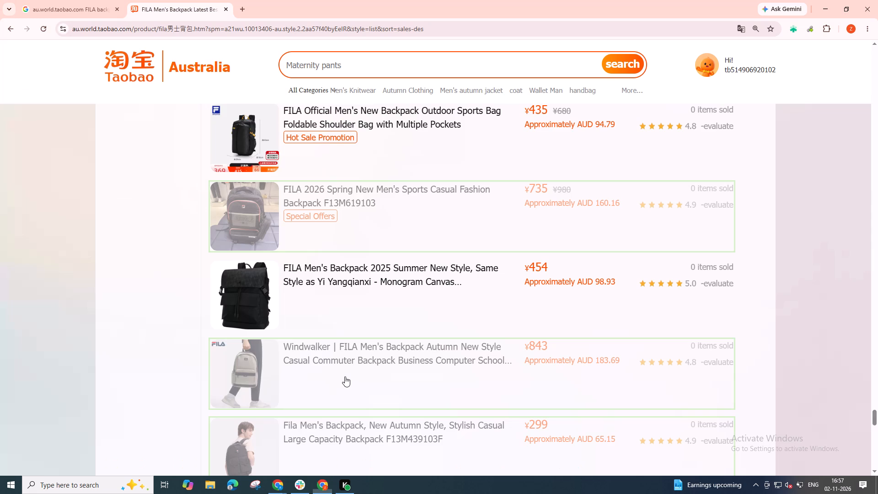
Copy the link of the ¥880 FILA Official business casual commuter backpack into cell C28783.
{"action": "scroll", "coordinate": [364, 361], "scroll_direction": "down", "scroll_amount": 5}
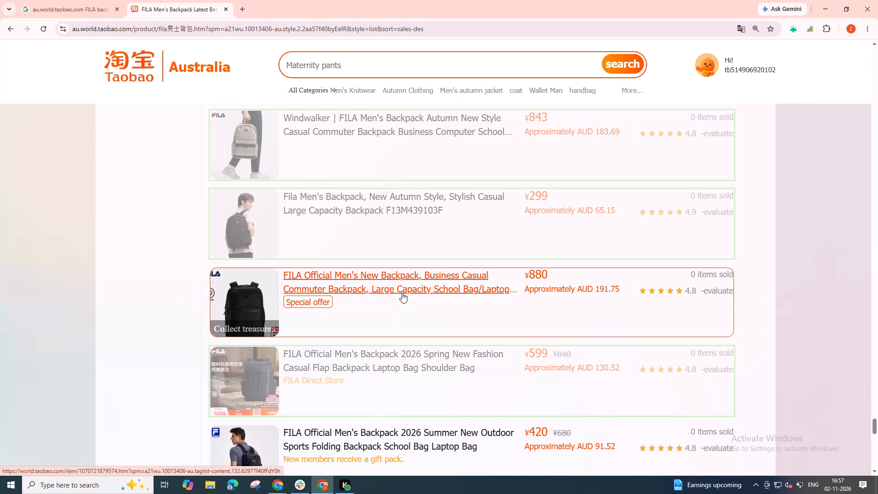
{"action": "right_click", "coordinate": [404, 290]}
{"action": "left_click", "coordinate": [429, 383]}
{"action": "key", "text": "alt+Tab"}
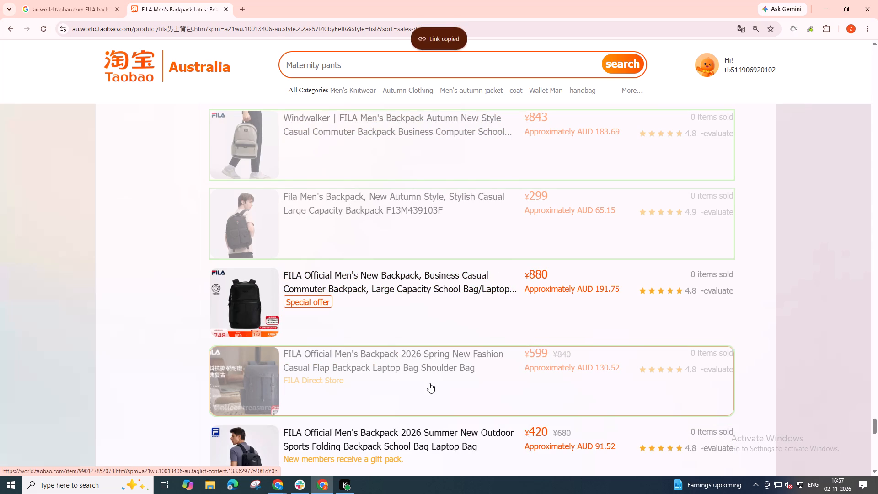
{"action": "left_click", "coordinate": [348, 306]}
{"action": "key", "text": "ctrl+v"}
{"action": "left_click", "coordinate": [347, 369]}
{"action": "key", "text": "alt+Tab"}
Copy the link of the ¥420 FILA Official 2026 summer outdoor sports folding backpack into cell C28784.
{"action": "scroll", "coordinate": [456, 269], "scroll_direction": "down", "scroll_amount": 2}
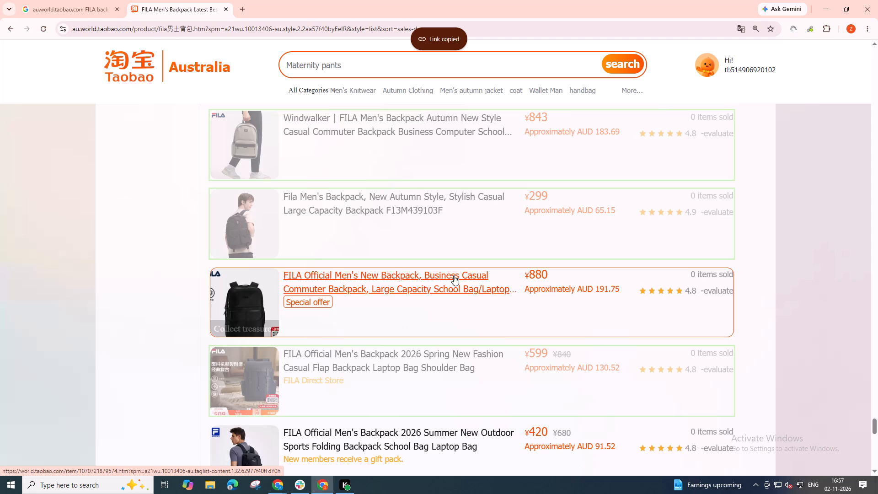
{"action": "scroll", "coordinate": [454, 275], "scroll_direction": "down", "scroll_amount": 3}
{"action": "right_click", "coordinate": [472, 218]}
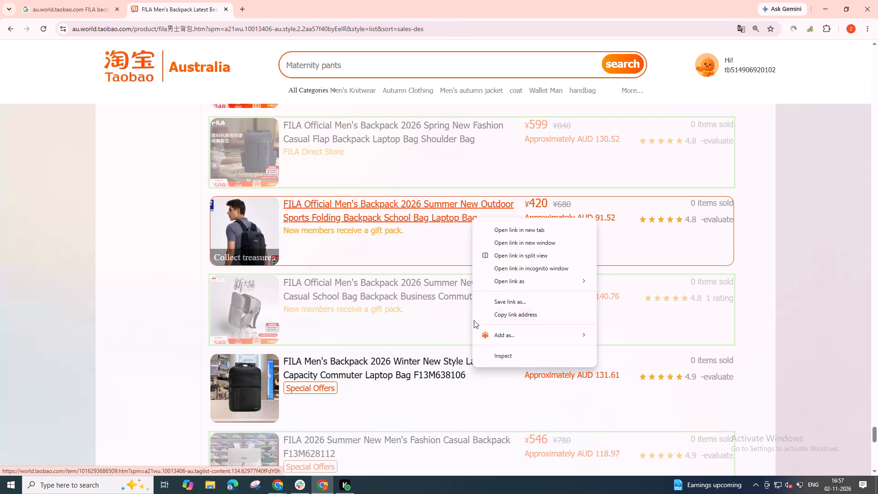
{"action": "left_click", "coordinate": [507, 316]}
{"action": "key", "text": "alt+Tab"}
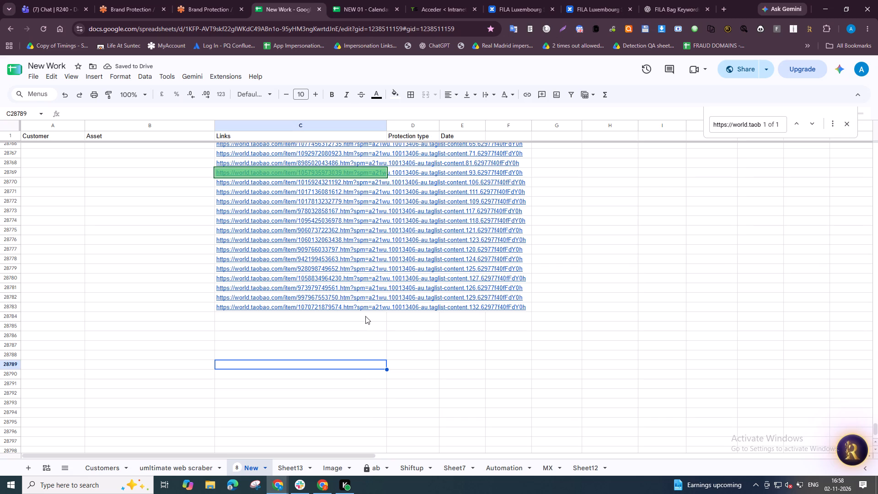
{"action": "left_click", "coordinate": [365, 316]}
{"action": "key", "text": "ctrl+v"}
{"action": "key", "text": "alt+Tab"}
Copy the link of the FILA 2026 winter large-capacity commuter laptop bag F13M638106 into cell C28785.
{"action": "right_click", "coordinate": [418, 373]}
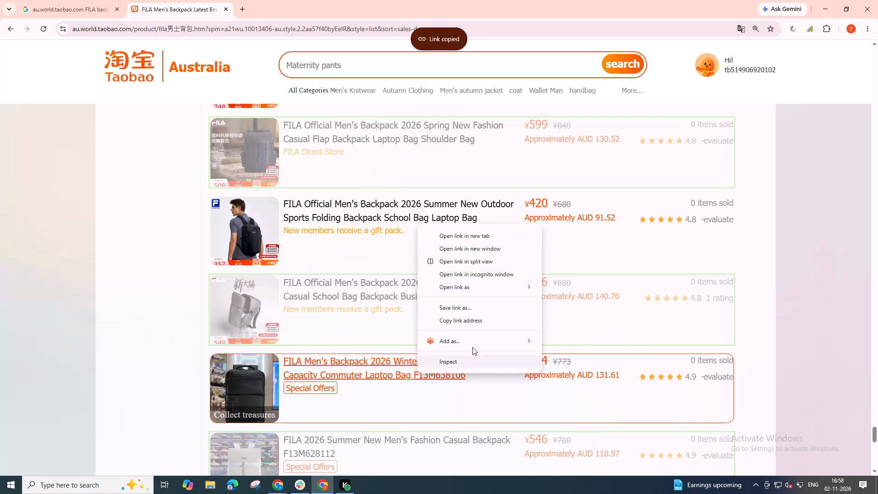
{"action": "left_click", "coordinate": [475, 319]}
{"action": "key", "text": "alt+Tab"}
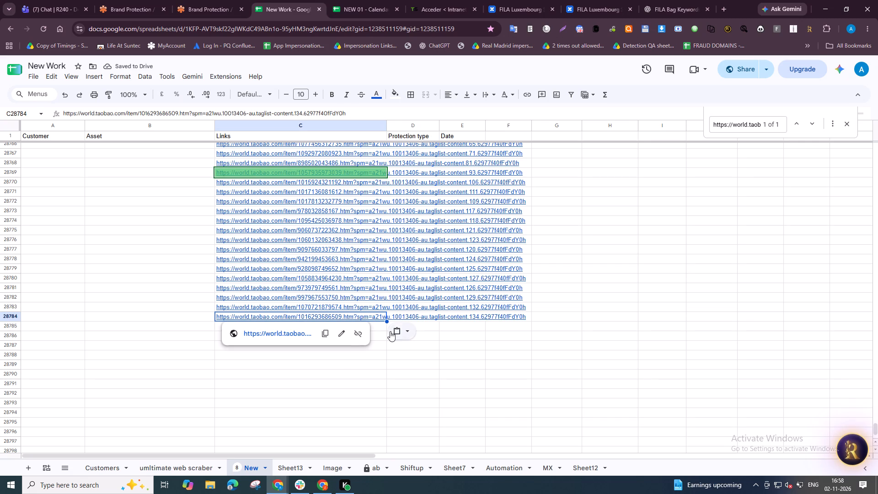
{"action": "left_click", "coordinate": [382, 327]}
{"action": "key", "text": "ctrl+v"}
{"action": "left_click", "coordinate": [363, 368]}
{"action": "key", "text": "alt+Tab"}
Copy the link of the ¥522.6 FILA 2026 winter outdoor backpack A13M647102 into cell C28786.
{"action": "scroll", "coordinate": [488, 306], "scroll_direction": "down", "scroll_amount": 6}
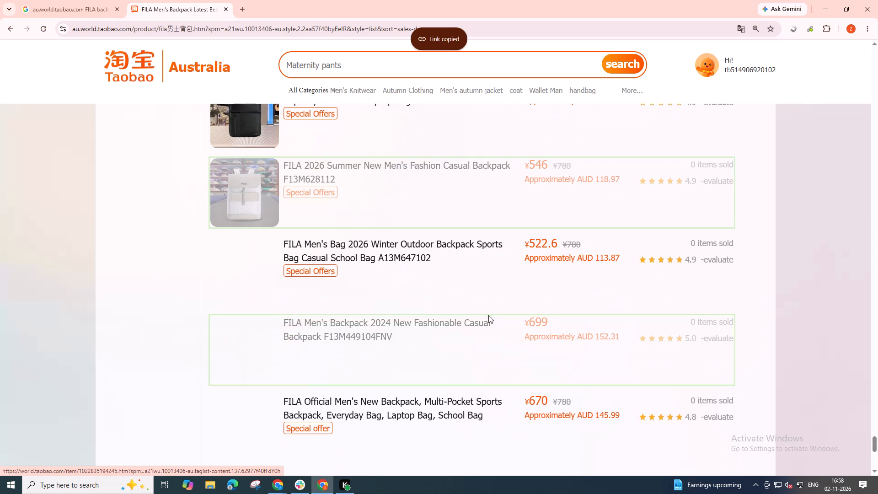
{"action": "right_click", "coordinate": [413, 259]}
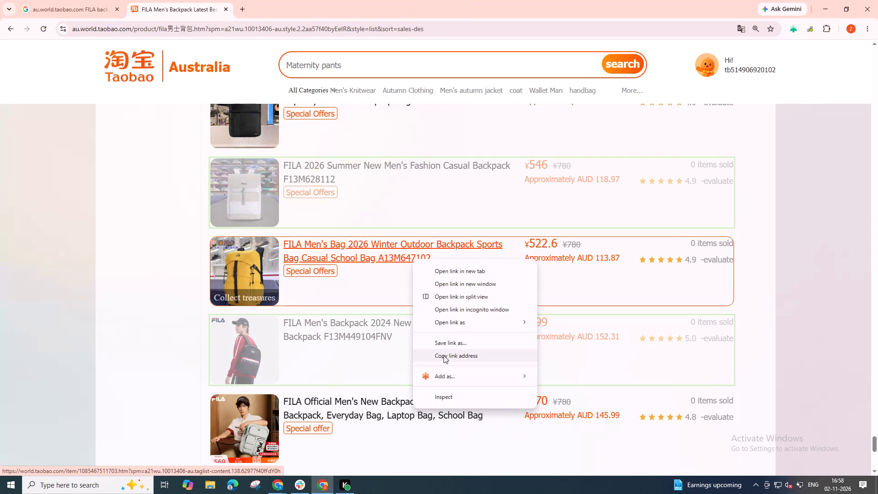
{"action": "left_click", "coordinate": [444, 355]}
{"action": "key", "text": "alt+Tab"}
{"action": "left_click", "coordinate": [379, 338]}
{"action": "key", "text": "ctrl+v"}
{"action": "left_click", "coordinate": [381, 374]}
{"action": "key", "text": "alt+Tab"}
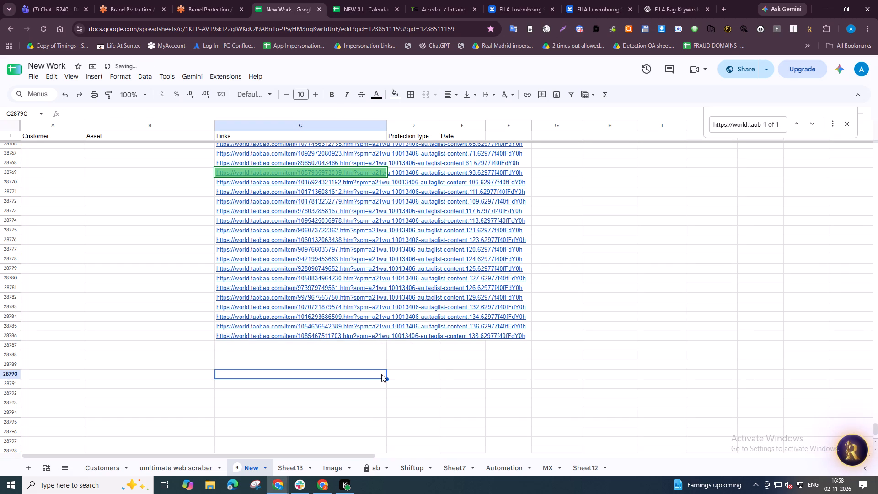
Copy the link of the ¥670 FILA Official multi-pocket sports backpack into cell C28787.
{"action": "scroll", "coordinate": [426, 301], "scroll_direction": "down", "scroll_amount": 4}
{"action": "right_click", "coordinate": [418, 232]}
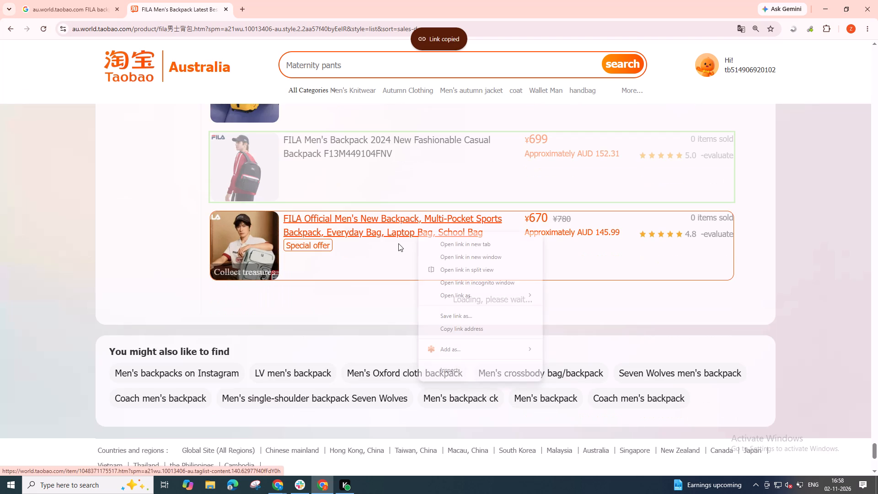
{"action": "left_click", "coordinate": [457, 328]}
{"action": "key", "text": "alt+Tab"}
{"action": "left_click", "coordinate": [378, 342]}
{"action": "key", "text": "ctrl+v"}
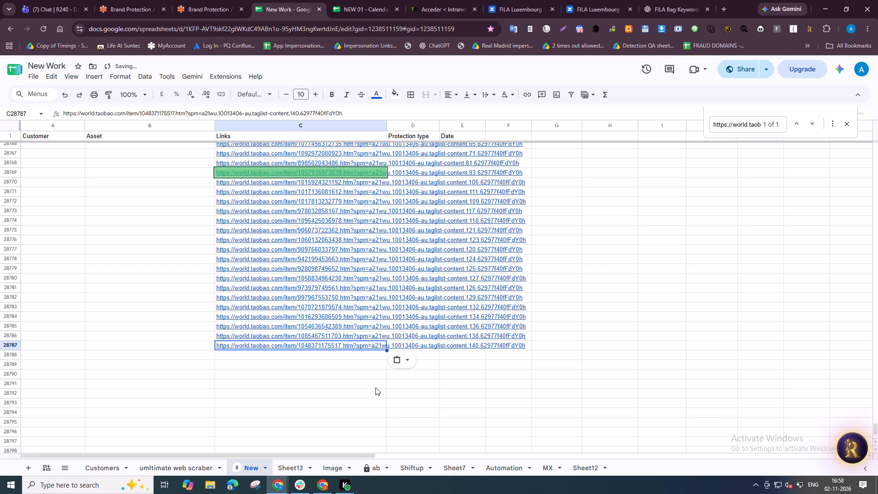
{"action": "left_click", "coordinate": [375, 387]}
{"action": "key", "text": "alt+Tab"}
Copy the link of the ¥444.6 FILA 2026 winter outdoor backpack A13M647102 into cell C28788.
{"action": "scroll", "coordinate": [505, 369], "scroll_direction": "down", "scroll_amount": 2}
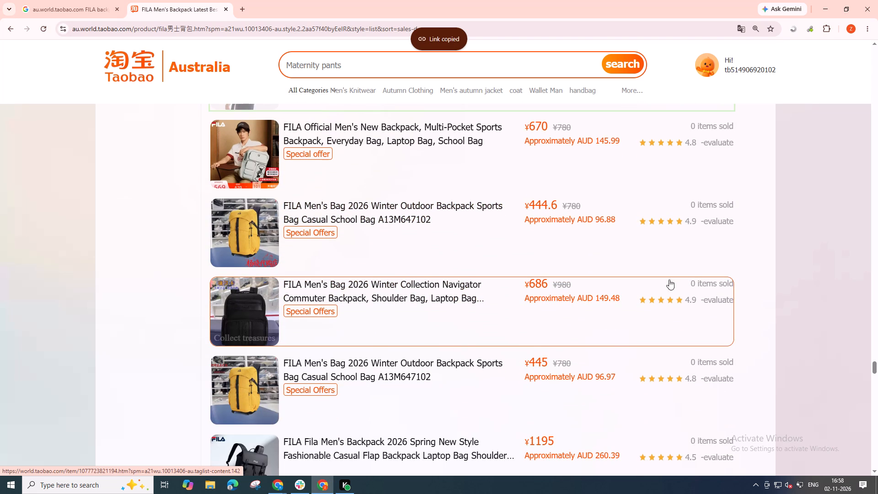
{"action": "right_click", "coordinate": [400, 220]}
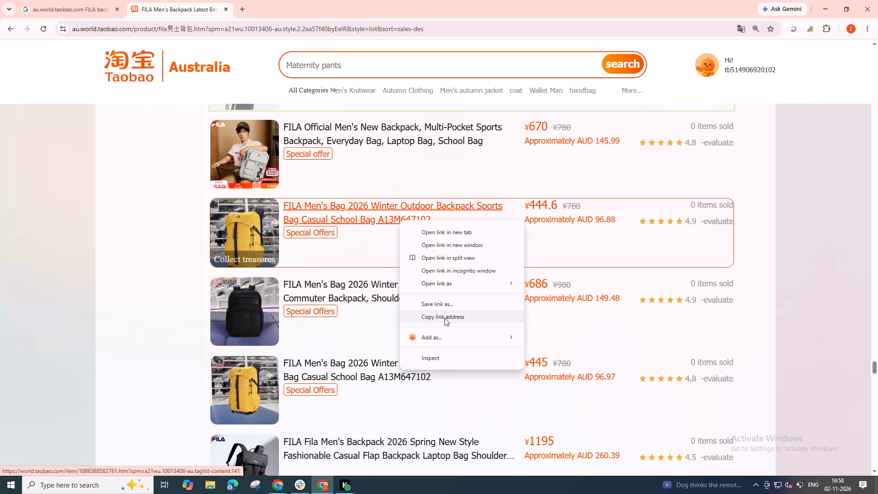
{"action": "left_click", "coordinate": [444, 318]}
{"action": "key", "text": "alt+Tab"}
{"action": "left_click", "coordinate": [364, 357]}
{"action": "key", "text": "ctrl+v"}
{"action": "key", "text": "alt+Tab"}
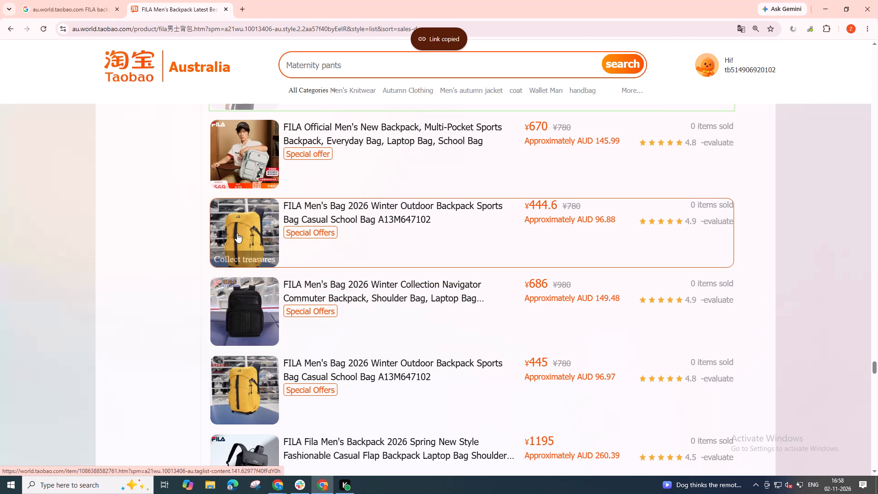
Open the product image of the ¥444.6 FILA winter outdoor backpack in a separate tab.
{"action": "right_click", "coordinate": [237, 233]}
{"action": "left_click", "coordinate": [289, 359]}
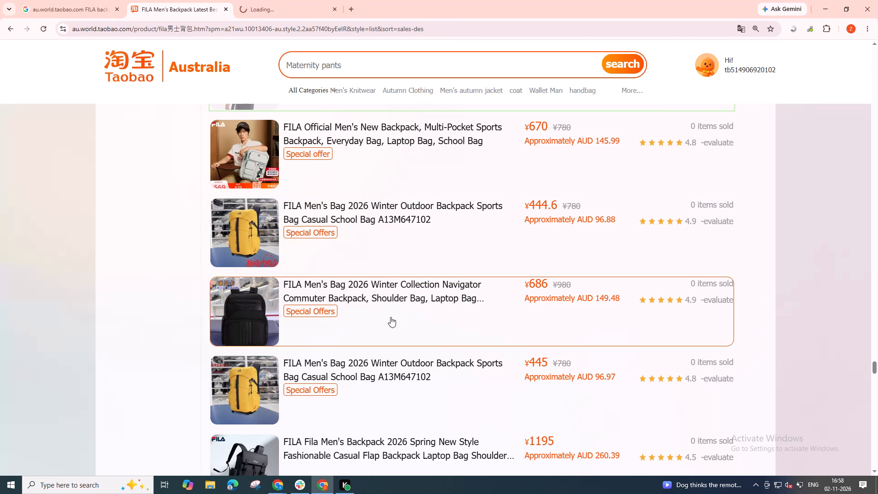
Copy the link of the ¥686 FILA 2026 Winter Collection Navigator commuter backpack into cell C28789.
{"action": "right_click", "coordinate": [434, 292]}
{"action": "left_click", "coordinate": [468, 385]}
{"action": "key", "text": "alt+Tab"}
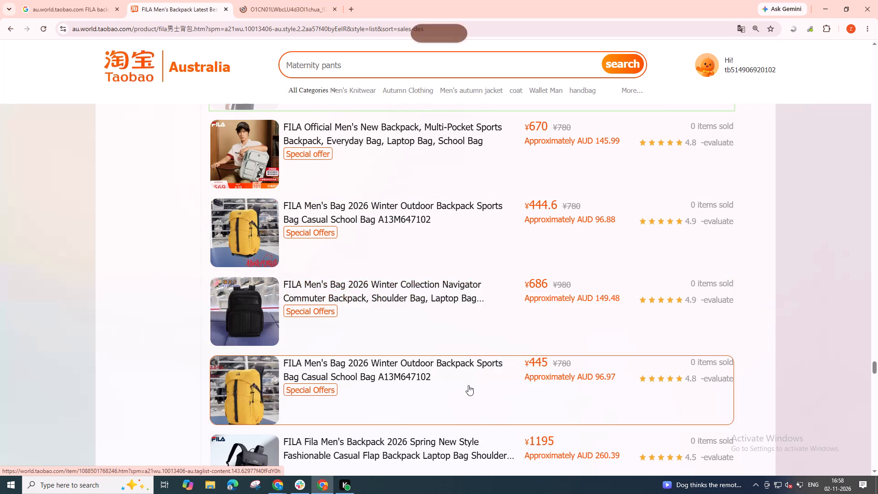
{"action": "left_click", "coordinate": [357, 368]}
{"action": "key", "text": "ctrl+v"}
{"action": "key", "text": "alt+Tab"}
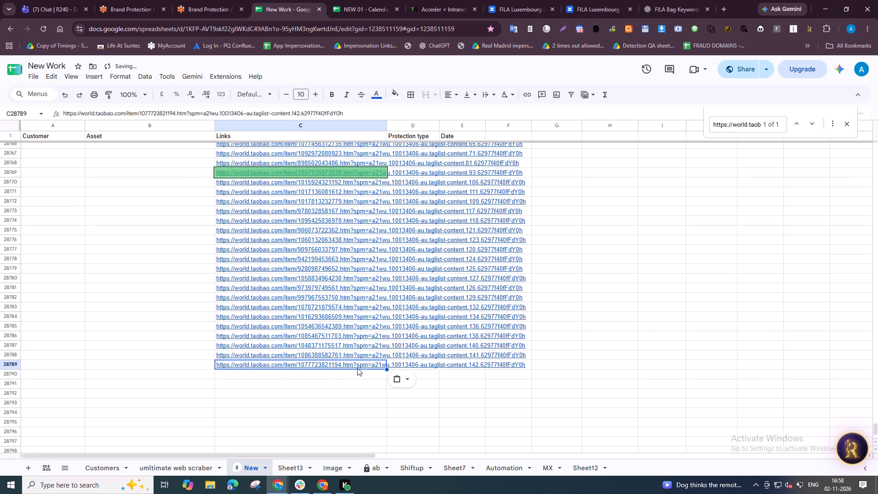
Open the product image of the ¥444.6 FILA winter outdoor backpack in another separate tab.
{"action": "right_click", "coordinate": [242, 230]}
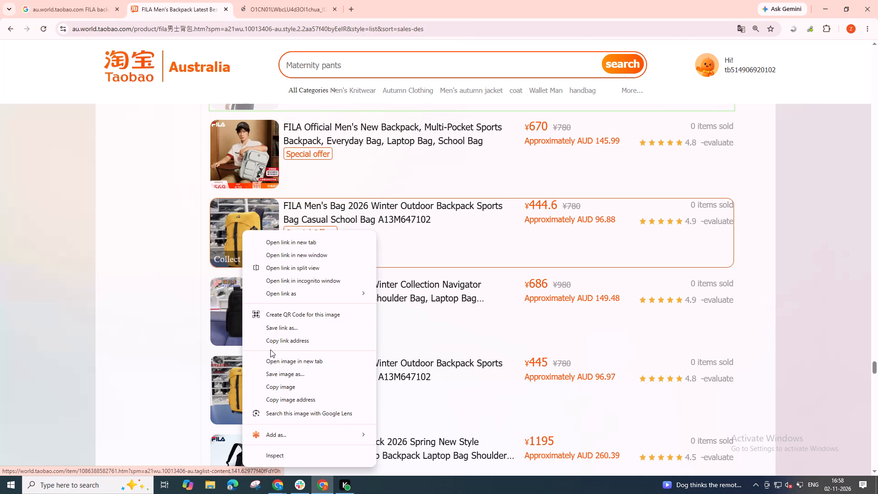
{"action": "left_click", "coordinate": [271, 362]}
Copy the link of the ¥445 FILA 2026 winter outdoor backpack A13M647102 into cell C28790.
{"action": "right_click", "coordinate": [374, 373]}
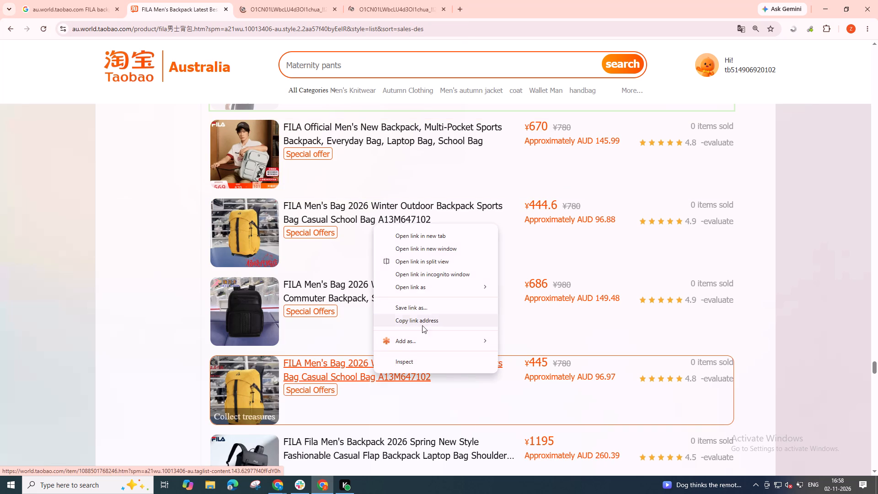
{"action": "left_click", "coordinate": [428, 316]}
{"action": "key", "text": "alt+Tab"}
{"action": "left_click", "coordinate": [380, 375]}
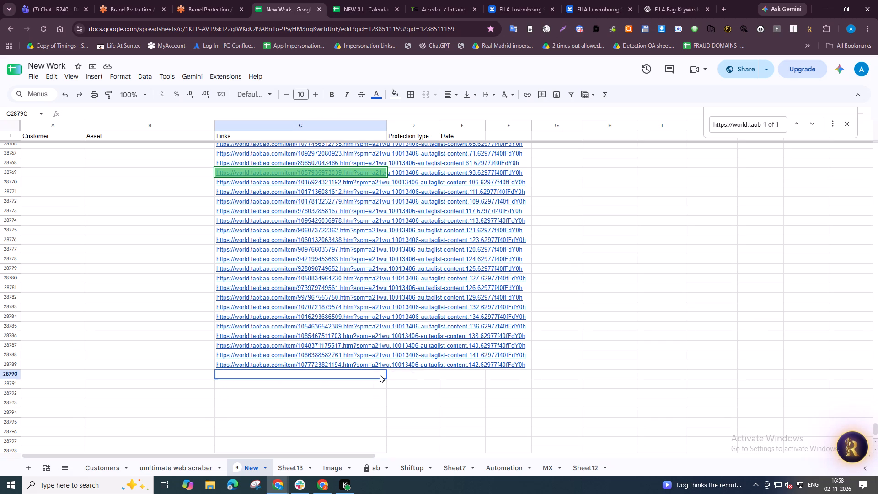
{"action": "key", "text": "ctrl+v"}
{"action": "key", "text": "alt+Tab"}
Copy the link of the ¥1195 FILA 2026 spring casual flap backpack into cell C28791.
{"action": "right_click", "coordinate": [371, 454]}
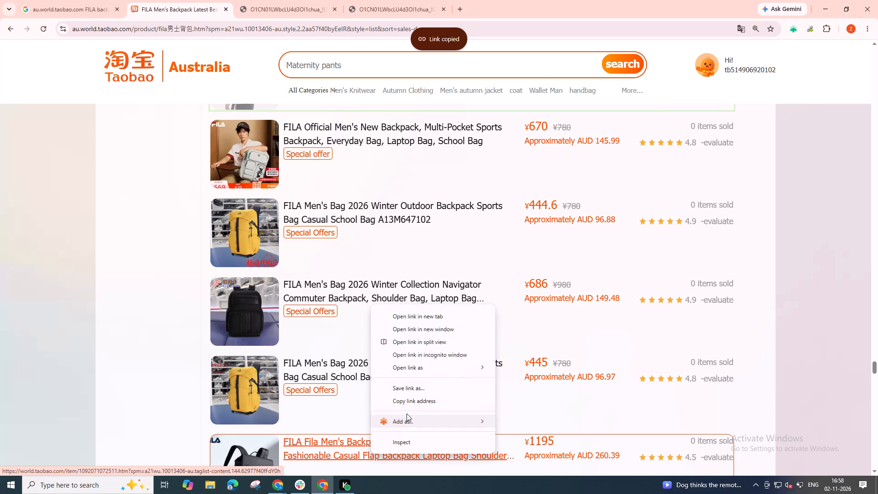
{"action": "left_click", "coordinate": [412, 403]}
{"action": "key", "text": "alt+Tab"}
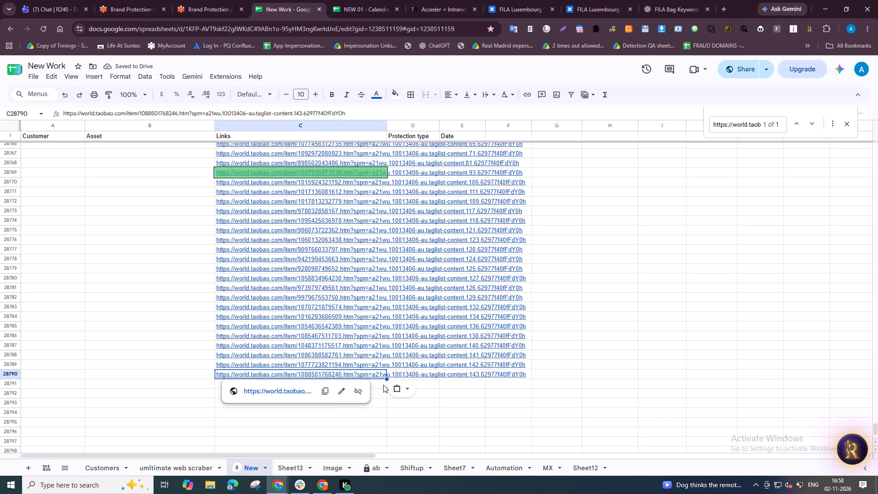
{"action": "left_click", "coordinate": [383, 385]}
{"action": "key", "text": "ctrl+v"}
{"action": "left_click", "coordinate": [370, 414]}
{"action": "key", "text": "alt+Tab"}
View the opened product image of the yellow FILA backpack and close both image tabs.
{"action": "left_click", "coordinate": [282, 0]}
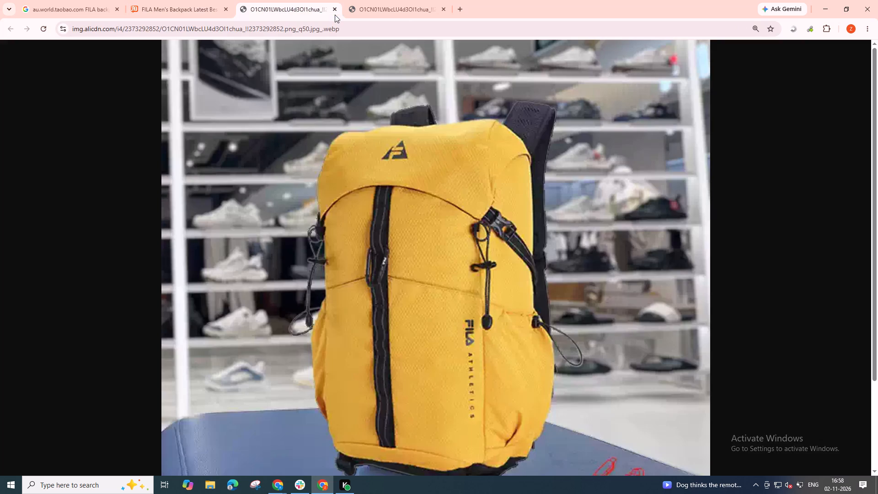
{"action": "left_click", "coordinate": [332, 9]}
{"action": "left_click", "coordinate": [332, 9]}
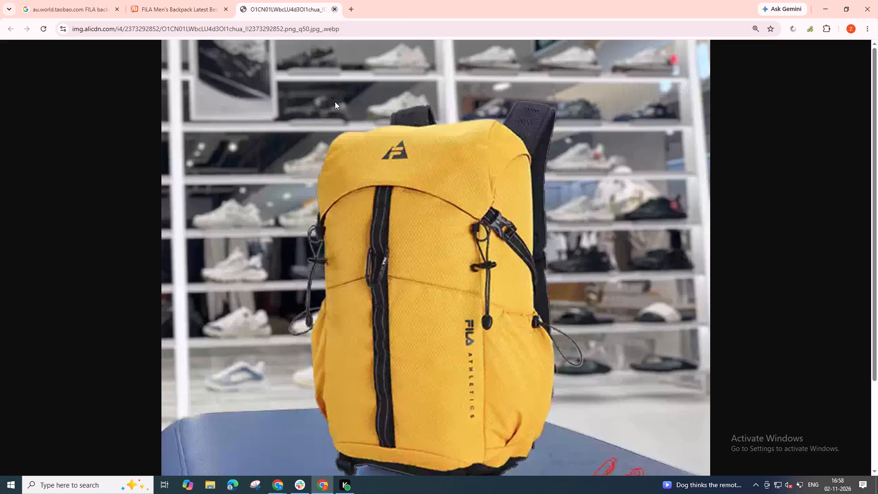
Copy the link of the ¥1258 FILA 2026 summer casual business commuter laptop backpack into cell C28792.
{"action": "scroll", "coordinate": [360, 246], "scroll_direction": "down", "scroll_amount": 4}
{"action": "right_click", "coordinate": [401, 348]}
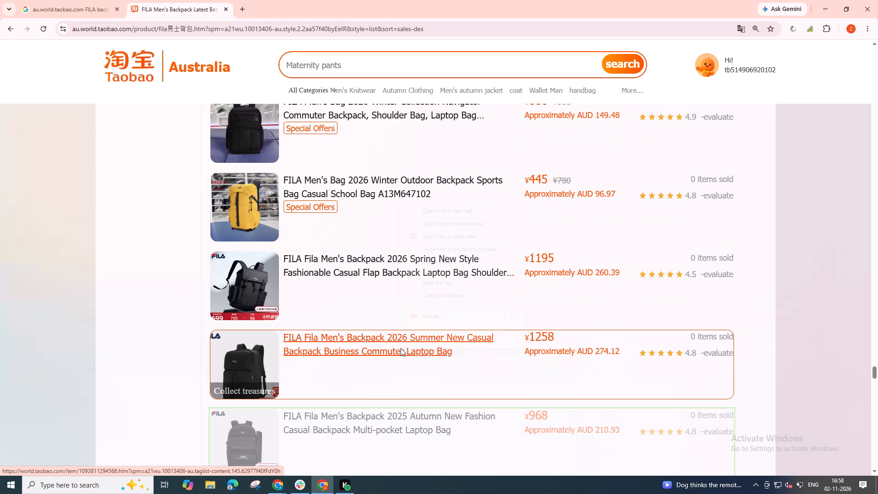
{"action": "left_click", "coordinate": [473, 295]}
{"action": "key", "text": "alt+Tab"}
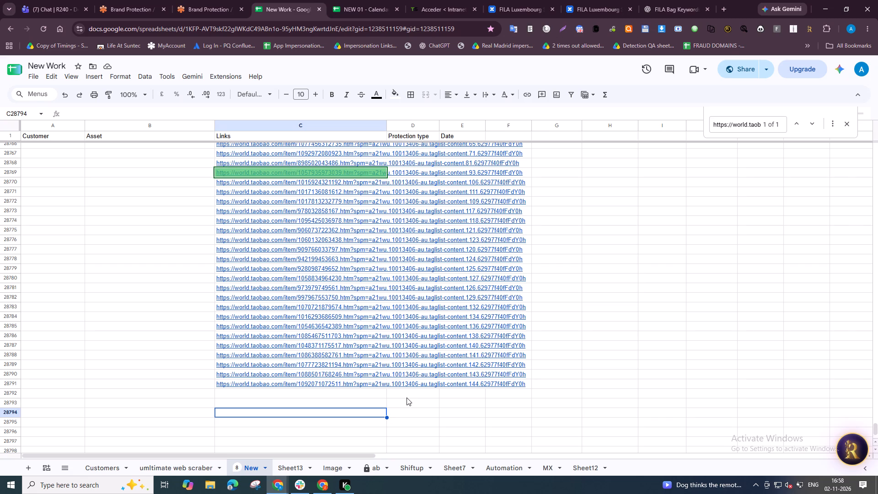
{"action": "left_click", "coordinate": [373, 391]}
{"action": "key", "text": "ctrl+v"}
Select the collected links in column C from C28792 up to C28714 to check their count, and return to the Taobao listings.
{"action": "key", "text": "ctrl+shift+Up"}
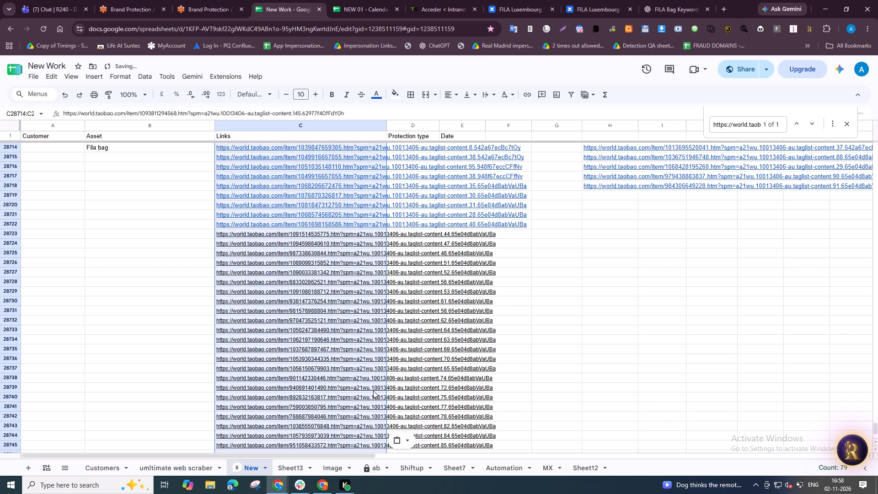
{"action": "scroll", "coordinate": [373, 391], "scroll_direction": "down", "scroll_amount": 14}
{"action": "left_click", "coordinate": [360, 325]}
{"action": "key", "text": "alt+Tab"}
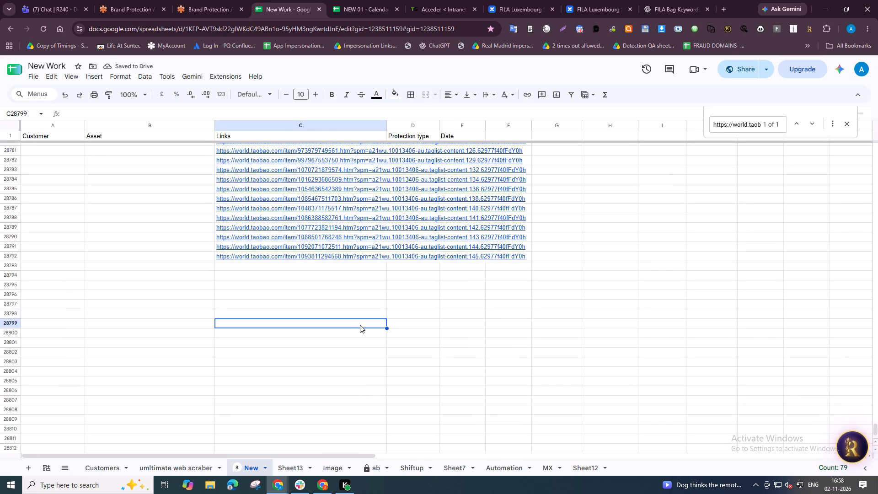
Copy the link of the ¥511 FILA Official 2026 summer business commuter laptop backpack rated 4.8 into cell C28793.
{"action": "scroll", "coordinate": [373, 296], "scroll_direction": "down", "scroll_amount": 6}
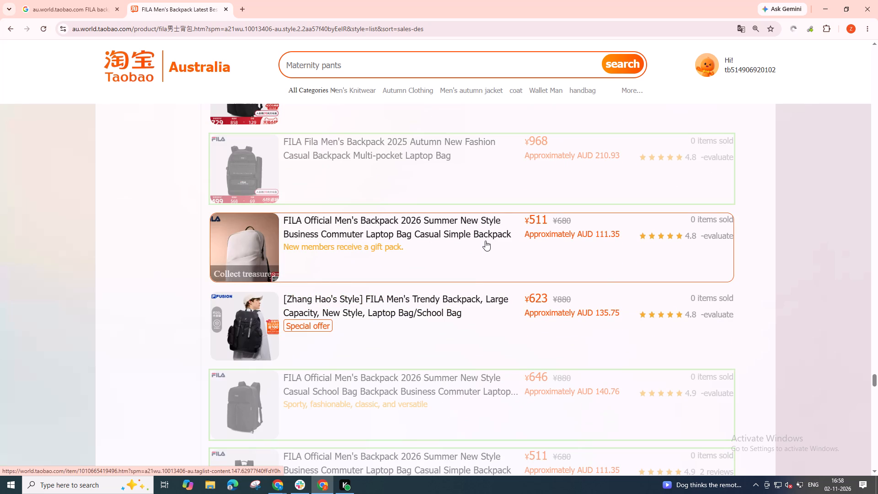
{"action": "right_click", "coordinate": [484, 230]}
{"action": "left_click", "coordinate": [517, 327]}
{"action": "key", "text": "alt+Tab"}
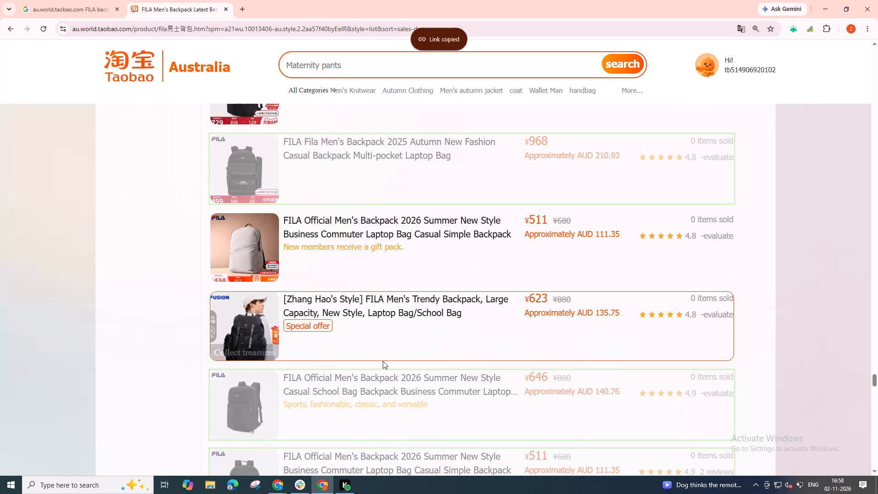
{"action": "left_click", "coordinate": [380, 268]}
{"action": "key", "text": "ctrl+v"}
{"action": "left_click", "coordinate": [361, 348]}
{"action": "key", "text": "alt+Tab"}
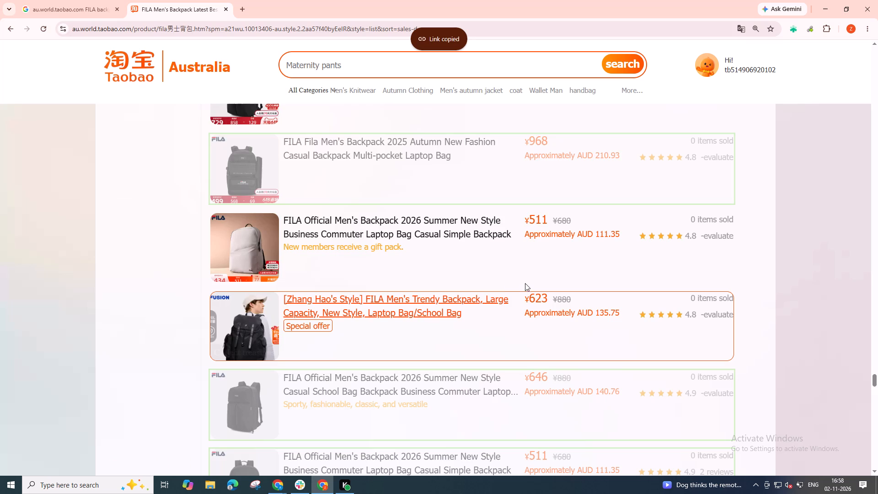
Copy the link of the ¥420 FILA Official summer outdoor folding backpack marked New Product Promotion into cell C28794.
{"action": "scroll", "coordinate": [525, 283], "scroll_direction": "down", "scroll_amount": 6}
{"action": "right_click", "coordinate": [456, 277]}
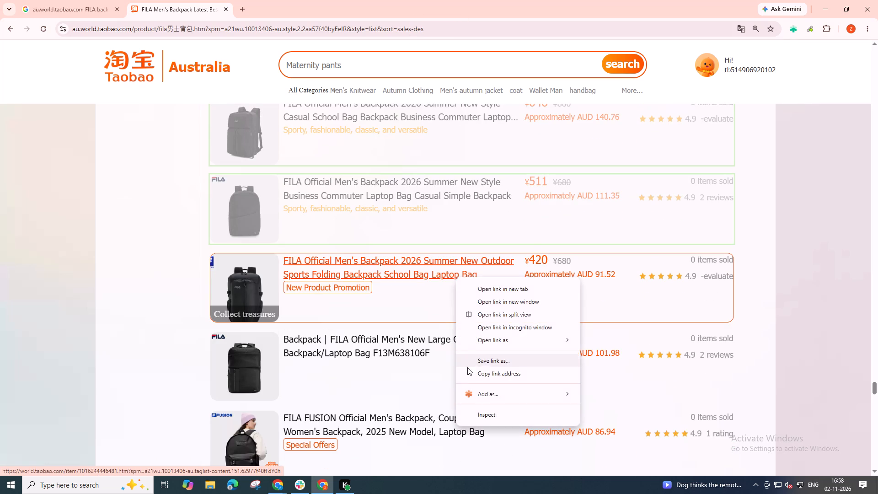
{"action": "left_click", "coordinate": [483, 370]}
{"action": "key", "text": "alt+Tab"}
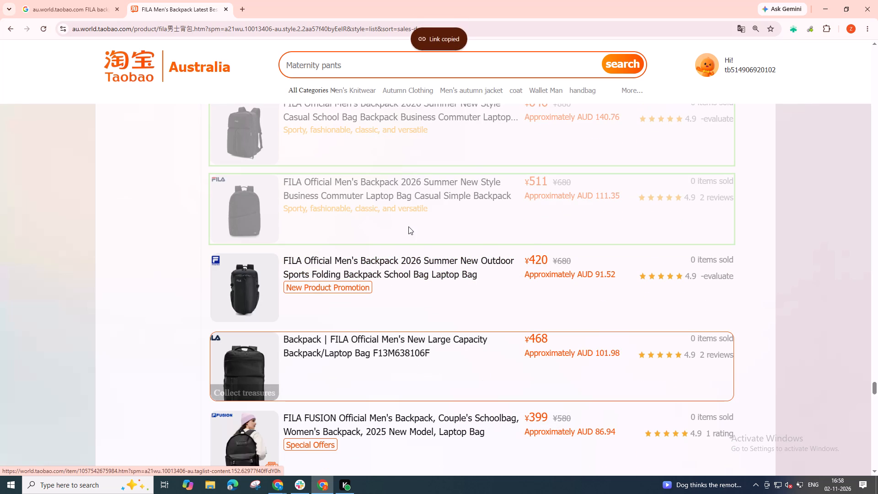
{"action": "left_click", "coordinate": [379, 278]}
{"action": "key", "text": "ctrl+v"}
{"action": "left_click", "coordinate": [368, 336]}
{"action": "key", "text": "alt+Tab"}
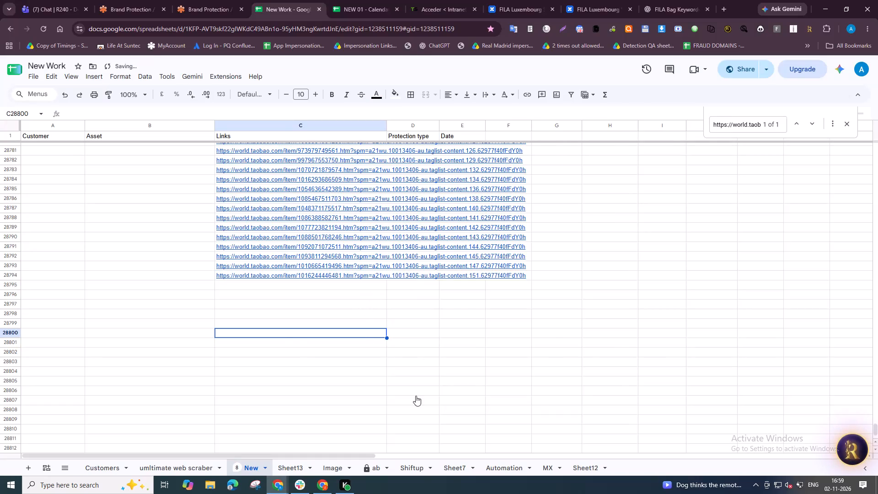
Copy the link of the ¥468 FILA Official large capacity backpack F13M638106F rated 4.9 into cell C28795.
{"action": "right_click", "coordinate": [388, 354]}
{"action": "left_click", "coordinate": [441, 301]}
{"action": "key", "text": "alt+Tab"}
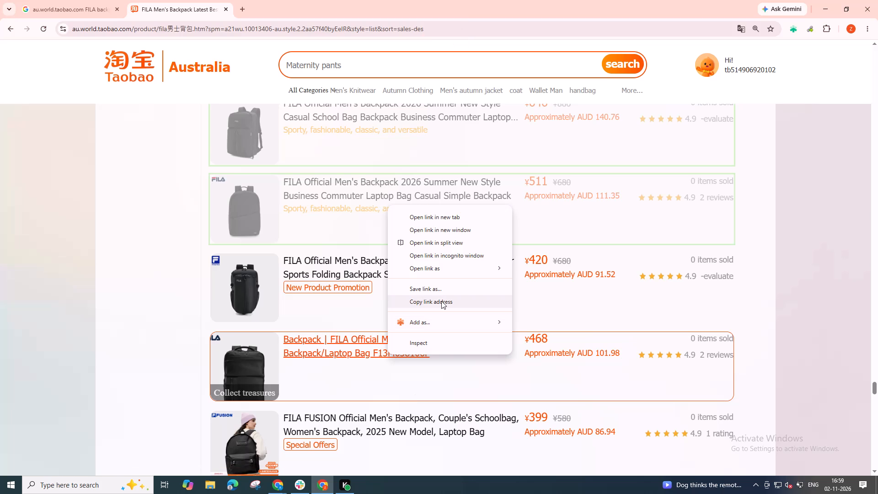
{"action": "left_click", "coordinate": [358, 284]}
{"action": "key", "text": "ctrl+v"}
{"action": "left_click", "coordinate": [355, 366]}
{"action": "key", "text": "alt+Tab"}
Copy the link of the ¥468 FILA Official large capacity backpack F13M638106F rated 4.8 into cell C28796.
{"action": "scroll", "coordinate": [434, 313], "scroll_direction": "down", "scroll_amount": 4}
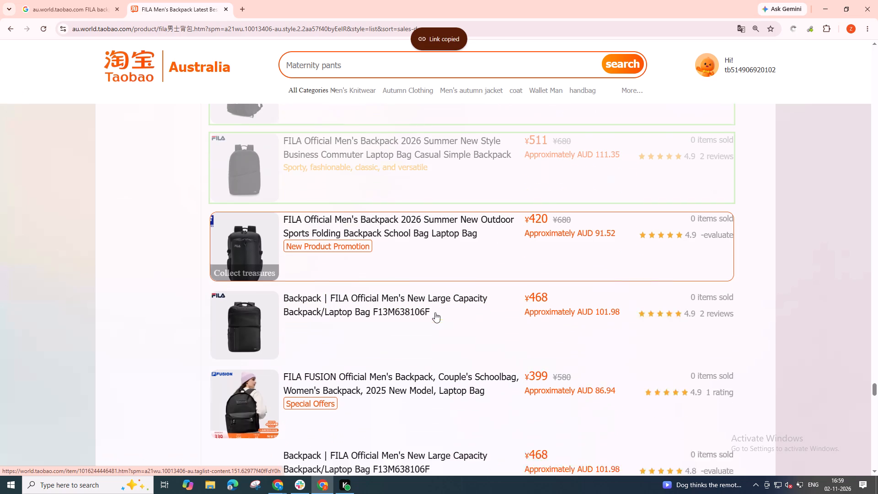
{"action": "right_click", "coordinate": [419, 328]}
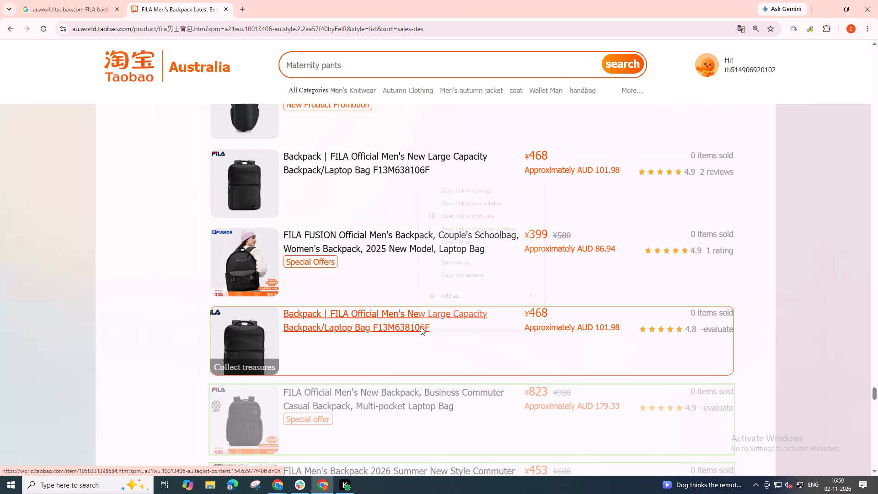
{"action": "left_click", "coordinate": [481, 277]}
{"action": "key", "text": "alt+Tab"}
{"action": "left_click", "coordinate": [370, 297]}
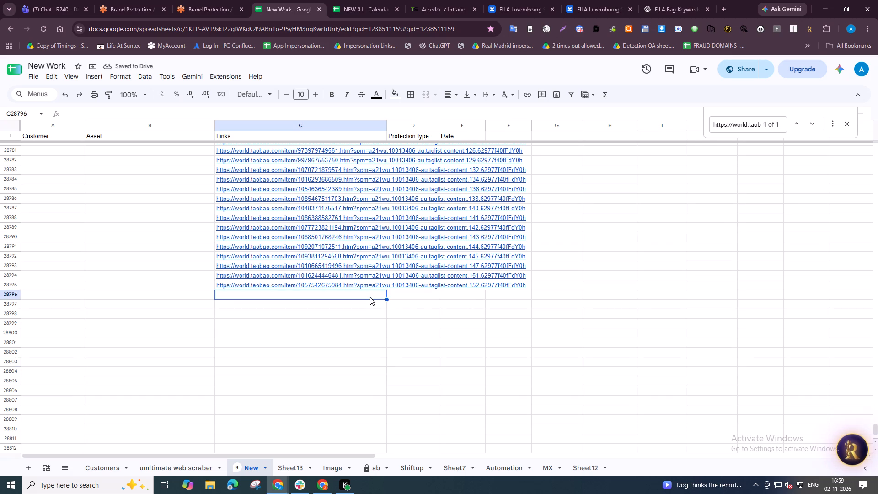
{"action": "key", "text": "ctrl+v"}
{"action": "left_click", "coordinate": [370, 387]}
{"action": "key", "text": "alt+Tab"}
Copy the link of the ¥435 FILA Official outdoor sports foldable shoulder bag with multiple pockets into cell C28797.
{"action": "scroll", "coordinate": [415, 295], "scroll_direction": "down", "scroll_amount": 6}
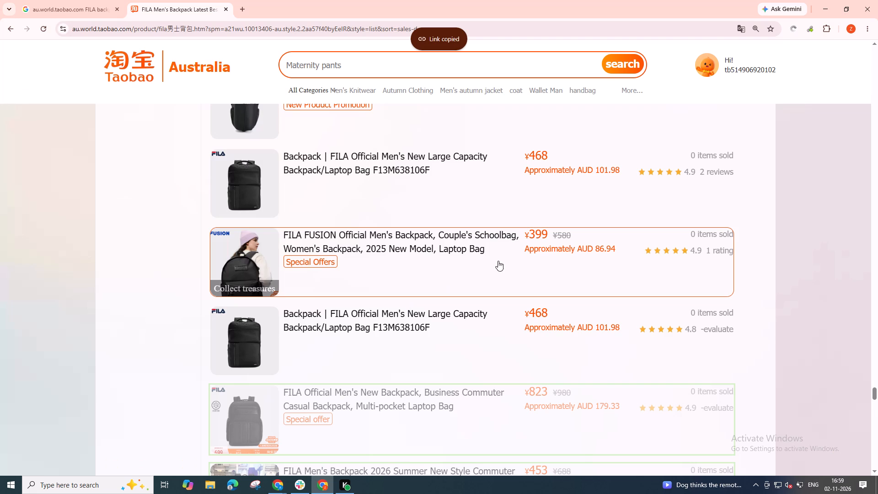
{"action": "scroll", "coordinate": [568, 231], "scroll_direction": "down", "scroll_amount": 2}
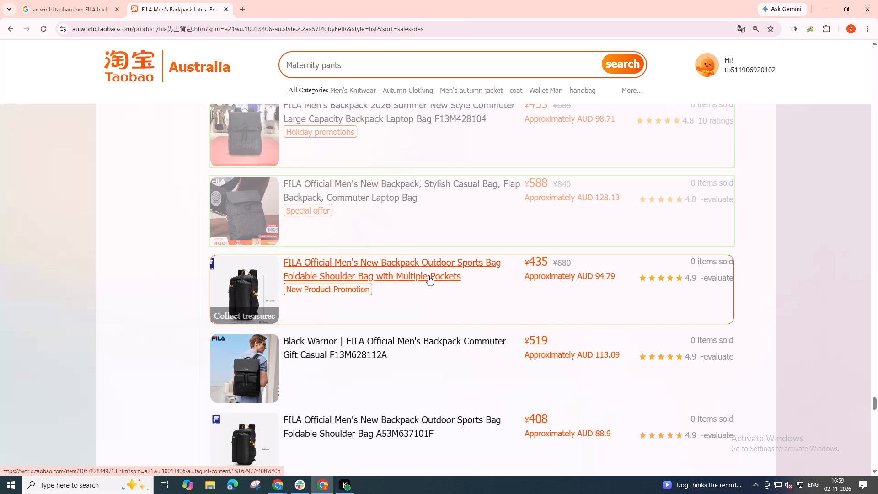
{"action": "right_click", "coordinate": [428, 275]}
{"action": "left_click", "coordinate": [475, 374]}
{"action": "key", "text": "alt+Tab"}
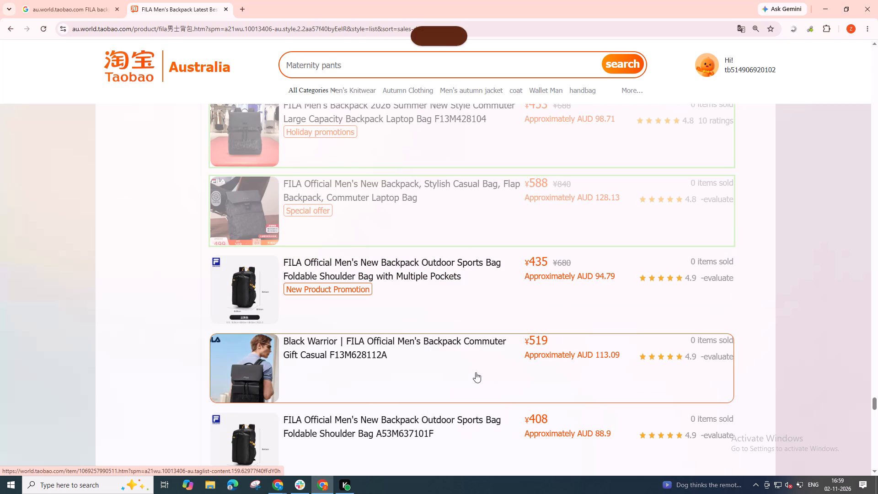
{"action": "left_click", "coordinate": [357, 308]}
{"action": "key", "text": "ctrl+v"}
{"action": "left_click", "coordinate": [363, 357]}
{"action": "key", "text": "alt+Tab"}
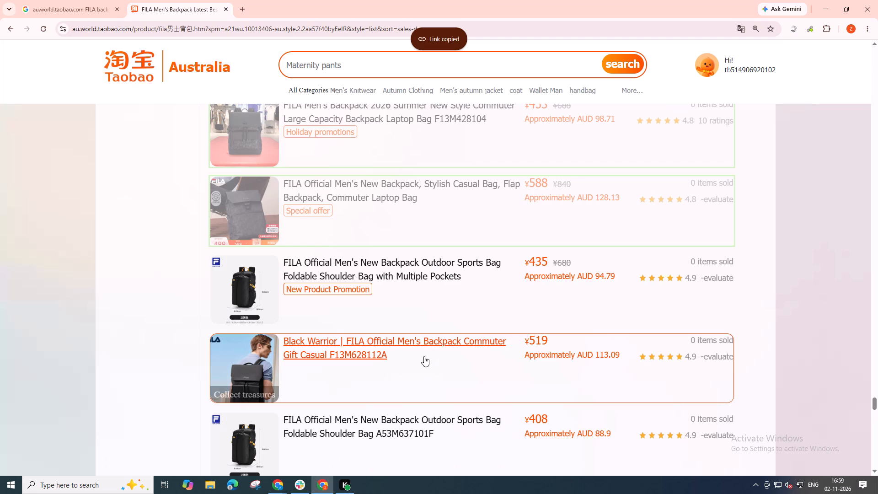
Copy the link of the ¥519 Black Warrior FILA commuter gift backpack F13M628112A into cell C28799.
{"action": "right_click", "coordinate": [372, 355]}
{"action": "left_click", "coordinate": [425, 305]}
{"action": "key", "text": "alt+Tab"}
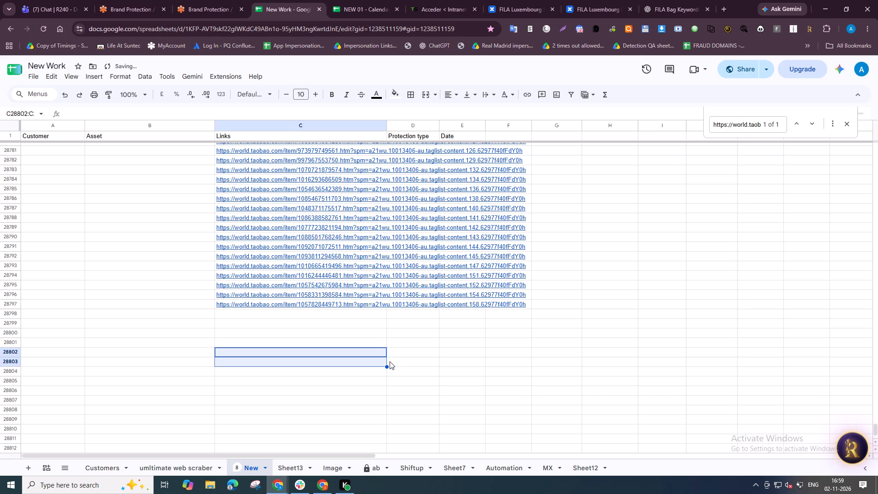
{"action": "left_click", "coordinate": [381, 323]}
{"action": "key", "text": "ctrl+v"}
{"action": "key", "text": "alt+Tab"}
Copy the link of the ¥408 FILA Official outdoor sports foldable shoulder bag A53M637101F into cell C28798.
{"action": "right_click", "coordinate": [345, 431]}
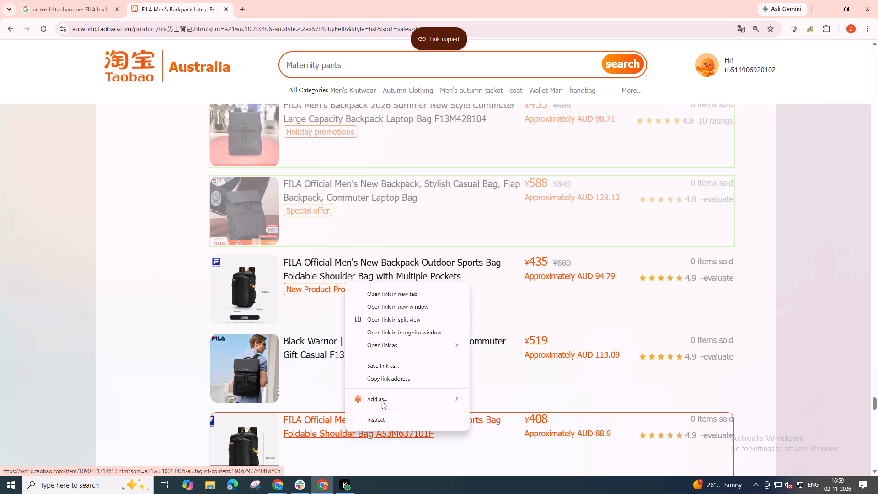
{"action": "left_click", "coordinate": [402, 380]}
{"action": "key", "text": "alt+Tab"}
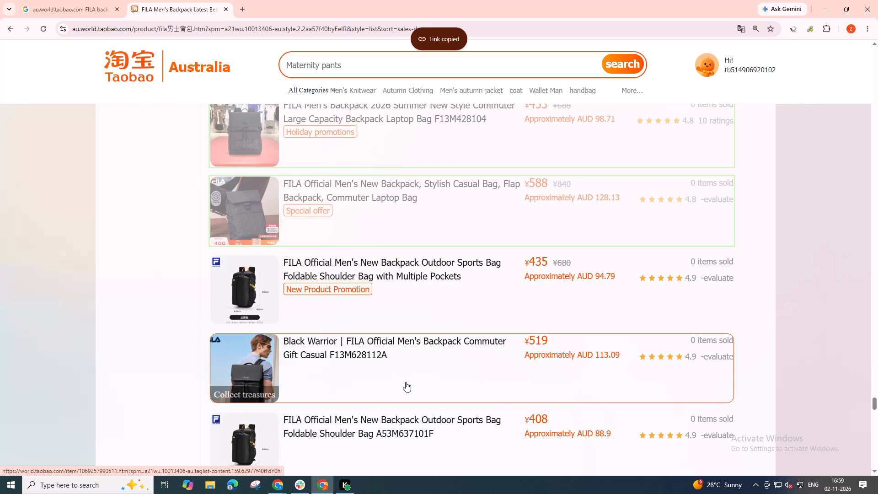
{"action": "left_click", "coordinate": [366, 314]}
{"action": "key", "text": "ctrl+v"}
{"action": "left_click", "coordinate": [370, 388]}
{"action": "key", "text": "alt+Tab"}
Copy the link of the ¥507 FILA 2026 winter outdoor sports backpack A13M647102 into cell C28800.
{"action": "scroll", "coordinate": [406, 315], "scroll_direction": "down", "scroll_amount": 4}
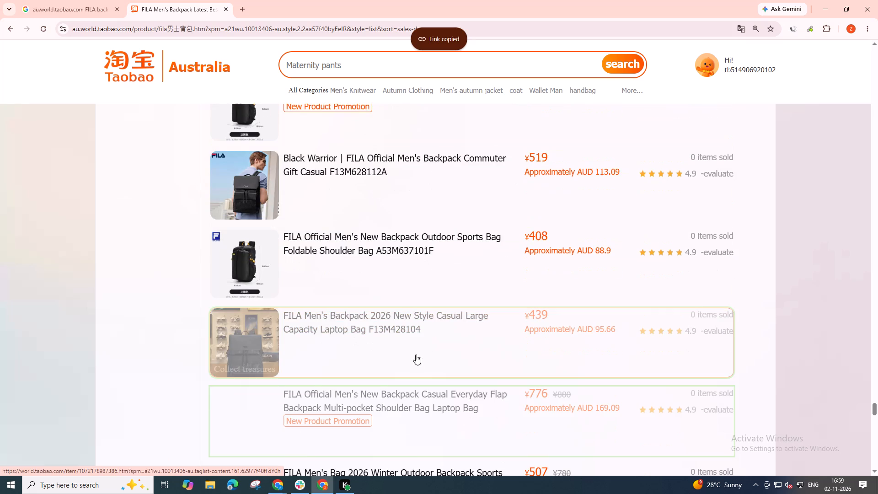
{"action": "scroll", "coordinate": [483, 325], "scroll_direction": "down", "scroll_amount": 5}
{"action": "right_click", "coordinate": [416, 256]}
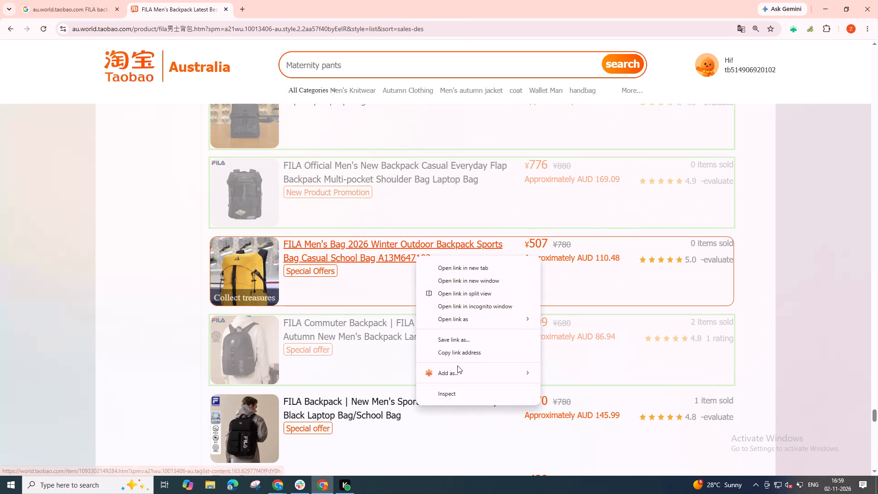
{"action": "left_click", "coordinate": [470, 354]}
{"action": "key", "text": "alt+Tab"}
{"action": "left_click", "coordinate": [378, 334]}
{"action": "key", "text": "ctrl+v"}
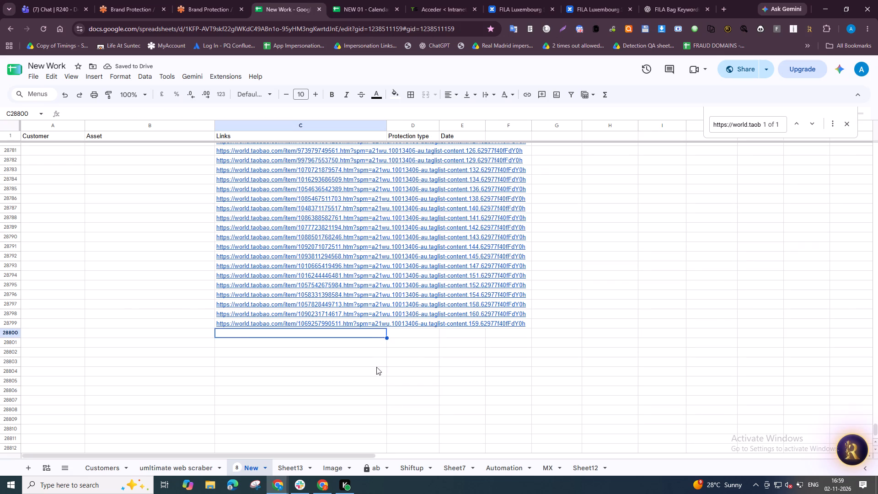
{"action": "left_click", "coordinate": [375, 397]}
{"action": "key", "text": "alt+Tab"}
Copy the link of the ¥670 FILA sports multi-pocket daily black laptop and school bag into cell C28801.
{"action": "right_click", "coordinate": [375, 417]}
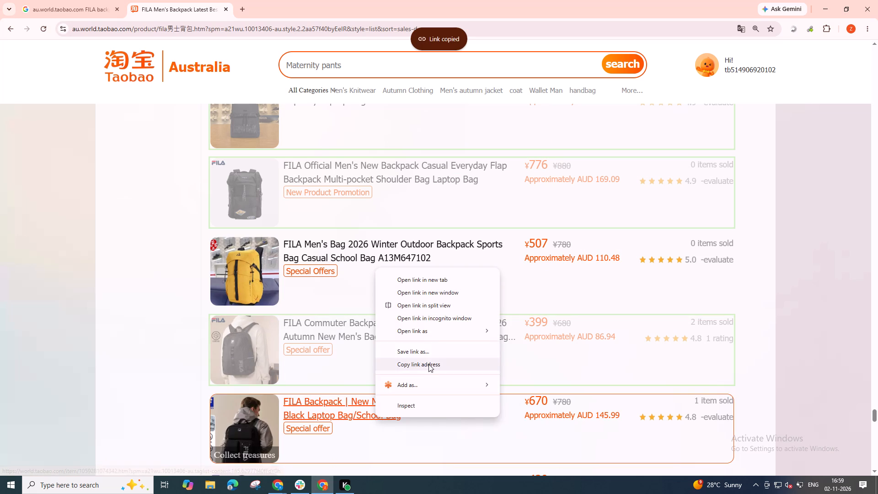
{"action": "left_click", "coordinate": [428, 364]}
{"action": "key", "text": "alt+Tab"}
{"action": "left_click", "coordinate": [375, 345]}
{"action": "key", "text": "ctrl+v"}
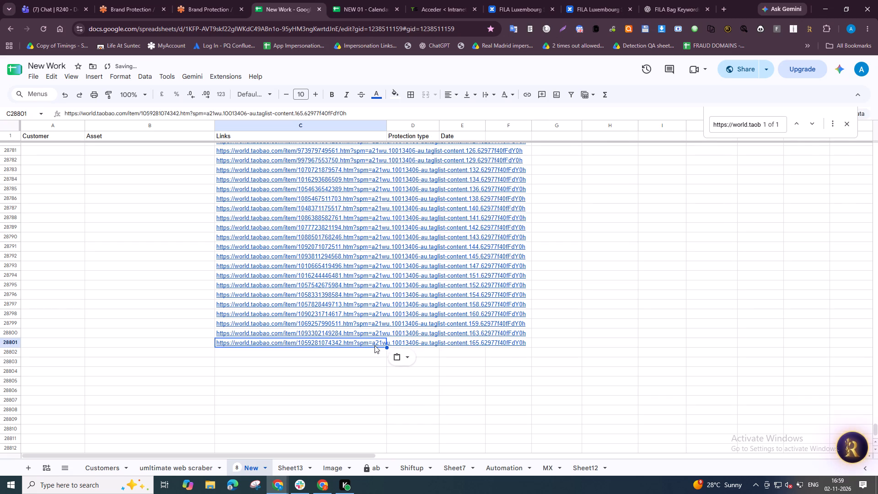
Select the collected links in column C from C28801 up to C28714 to check their count, and return to the Taobao listings.
{"action": "key", "text": "ctrl+shift+Up"}
{"action": "scroll", "coordinate": [376, 341], "scroll_direction": "down", "scroll_amount": 10}
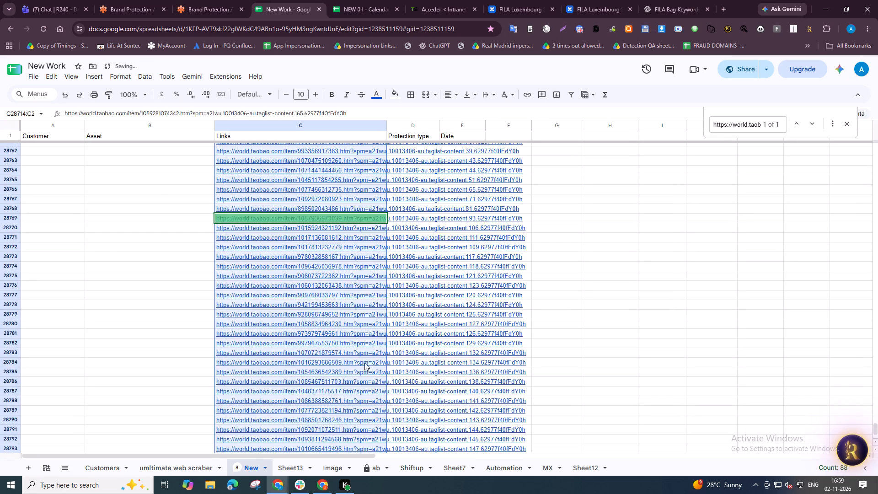
{"action": "scroll", "coordinate": [364, 363], "scroll_direction": "down", "scroll_amount": 7}
{"action": "left_click", "coordinate": [358, 370]}
{"action": "key", "text": "alt+Tab"}
Copy the link of the ¥420 FILA Official outdoor sports folding backpack marked Hot Sale Promotion into cell C28802.
{"action": "scroll", "coordinate": [402, 281], "scroll_direction": "down", "scroll_amount": 5}
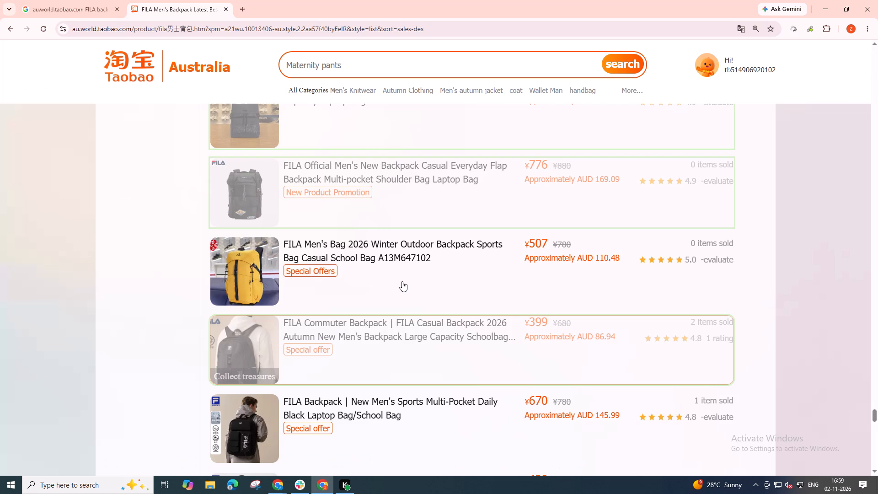
{"action": "right_click", "coordinate": [434, 267]}
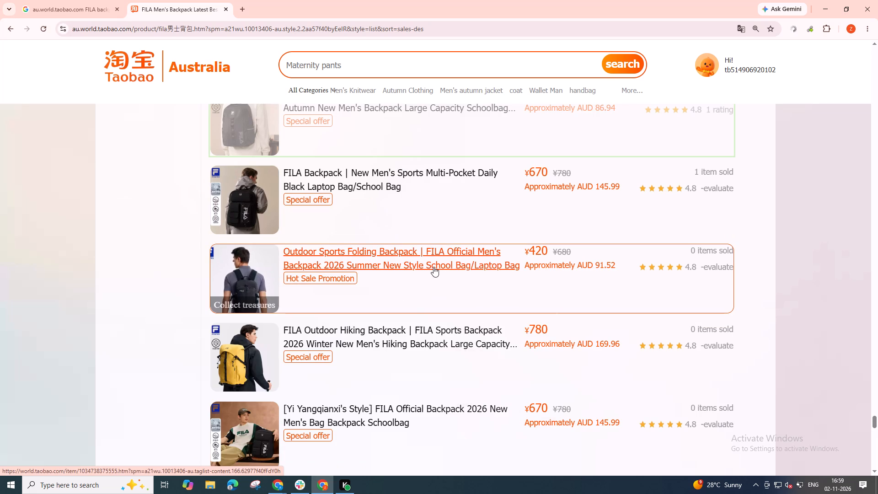
{"action": "left_click", "coordinate": [470, 364]}
{"action": "key", "text": "alt+Tab"}
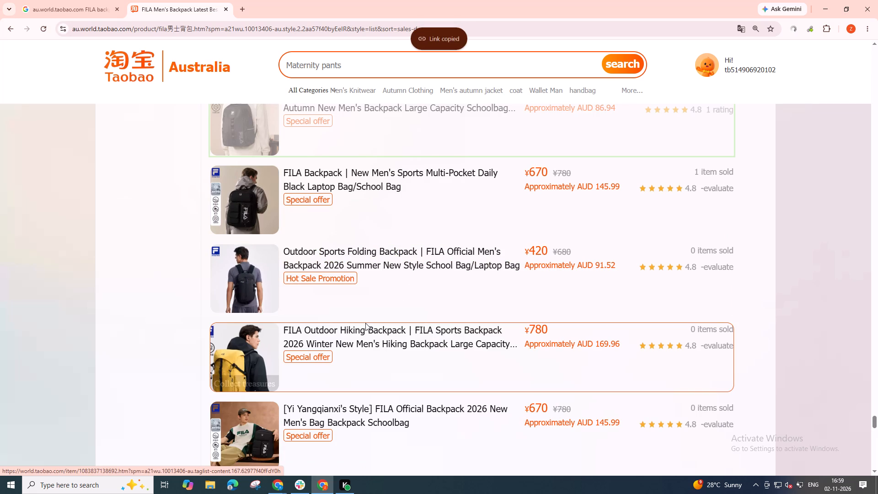
{"action": "left_click", "coordinate": [369, 220]}
{"action": "key", "text": "ctrl+v"}
{"action": "left_click", "coordinate": [359, 294]}
{"action": "key", "text": "alt+Tab"}
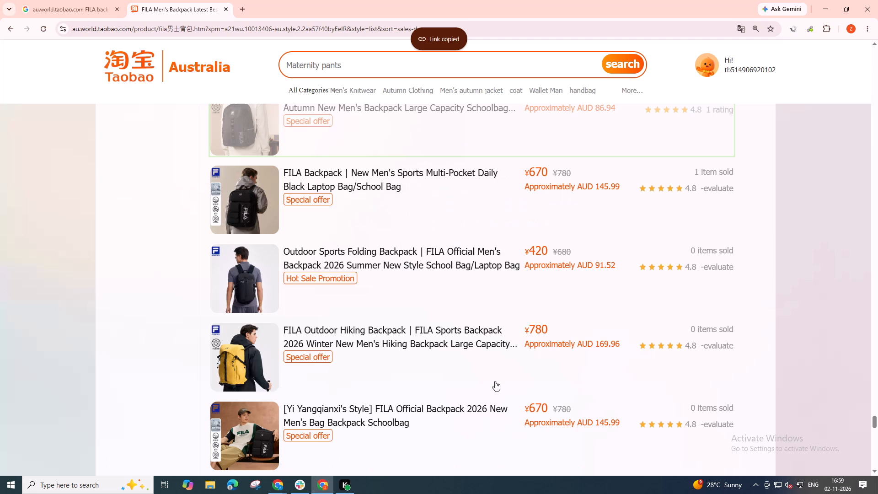
Copy the link of the ¥780 FILA 2026 winter outdoor hiking backpack into cell C28803.
{"action": "right_click", "coordinate": [442, 345]}
{"action": "left_click", "coordinate": [496, 293]}
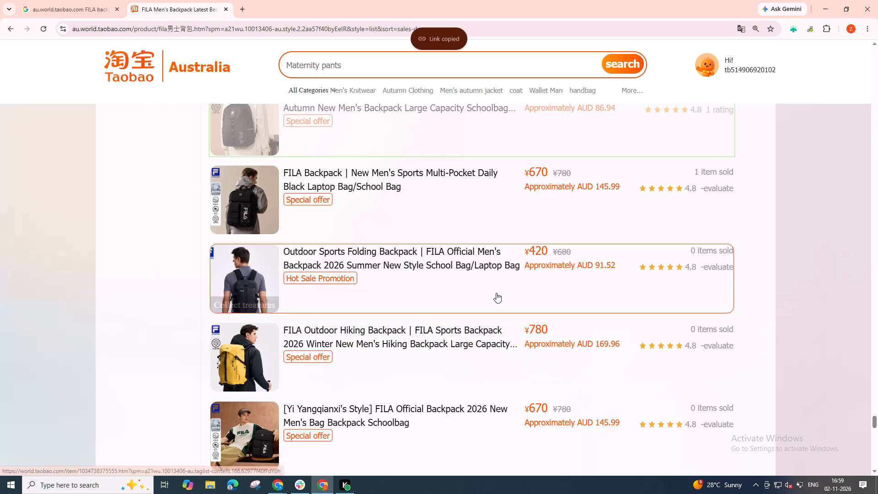
{"action": "key", "text": "alt+Tab"}
{"action": "left_click", "coordinate": [368, 226]}
{"action": "key", "text": "ctrl+v"}
Copy the link of the ¥670 Yi Yangqianxi's Style FILA Official 2026 men's backpack schoolbag into cell C28806.
{"action": "left_click", "coordinate": [364, 256]}
{"action": "key", "text": "alt+Tab"}
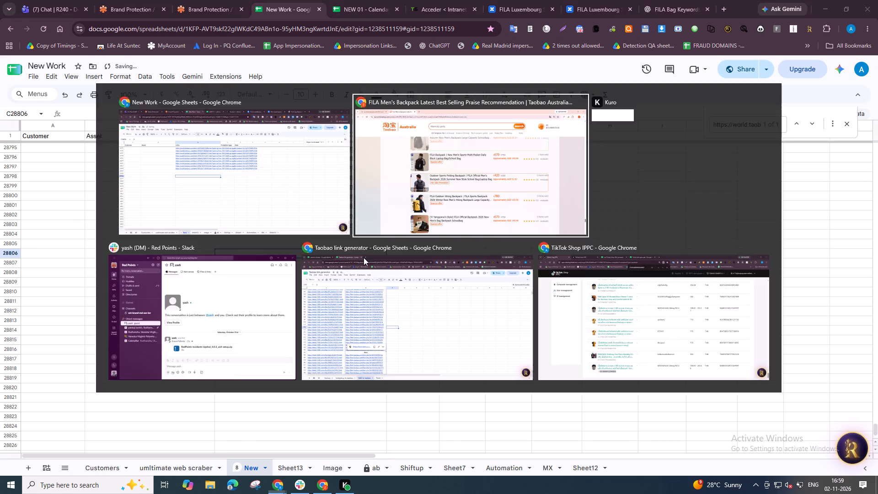
{"action": "scroll", "coordinate": [428, 424], "scroll_direction": "down", "scroll_amount": 1}
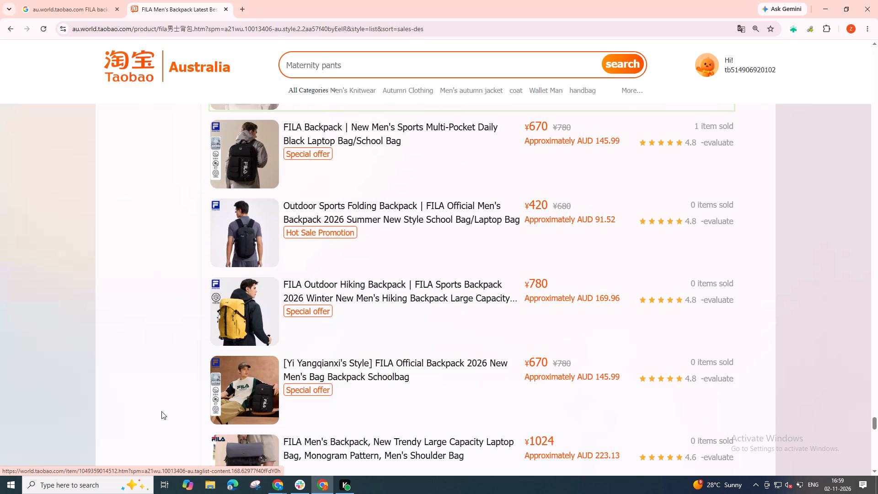
{"action": "right_click", "coordinate": [385, 377]}
{"action": "left_click", "coordinate": [455, 324]}
{"action": "key", "text": "alt+Tab"}
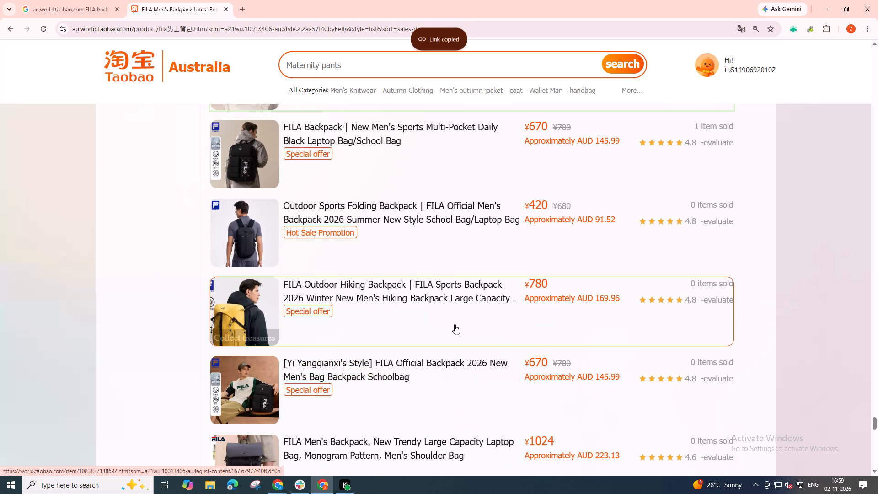
{"action": "key", "text": "ctrl+v"}
{"action": "key", "text": "alt+Tab"}
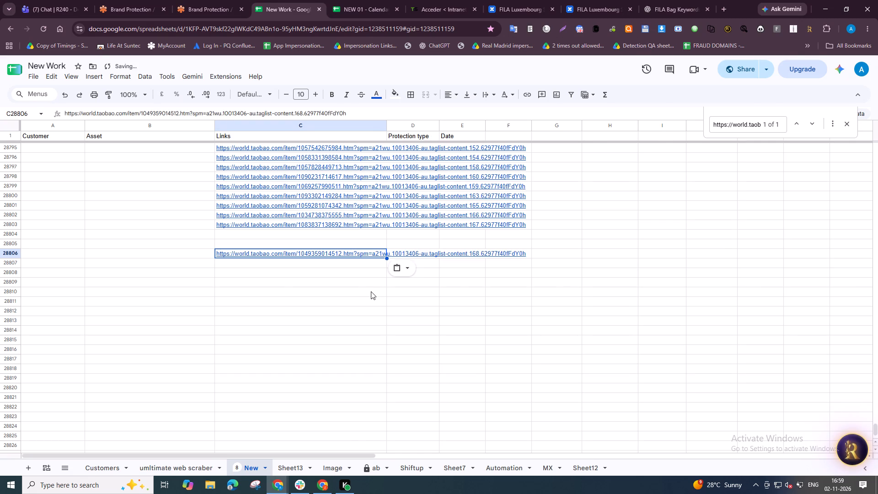
Copy the link of the ¥1024 FILA large capacity monogram pattern men's laptop backpack into cell C28805.
{"action": "scroll", "coordinate": [409, 322], "scroll_direction": "down", "scroll_amount": 4}
{"action": "right_click", "coordinate": [400, 267]}
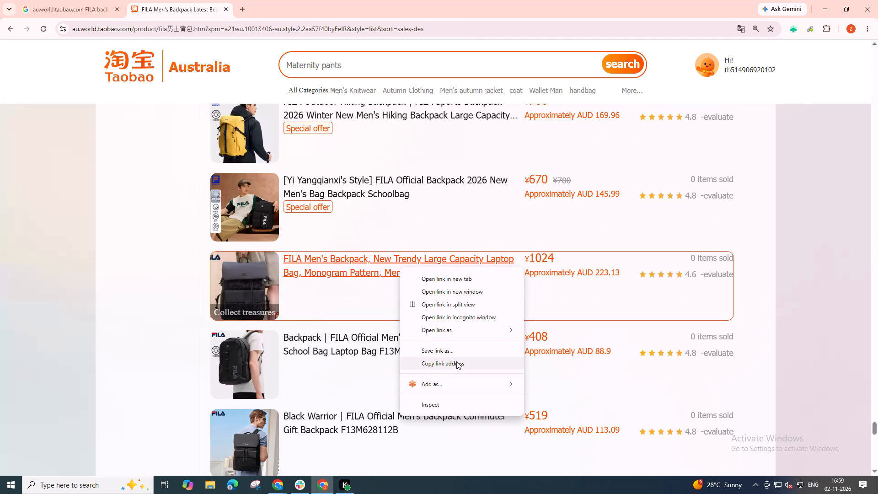
{"action": "left_click", "coordinate": [456, 361]}
{"action": "key", "text": "alt+Tab"}
{"action": "left_click", "coordinate": [371, 241]}
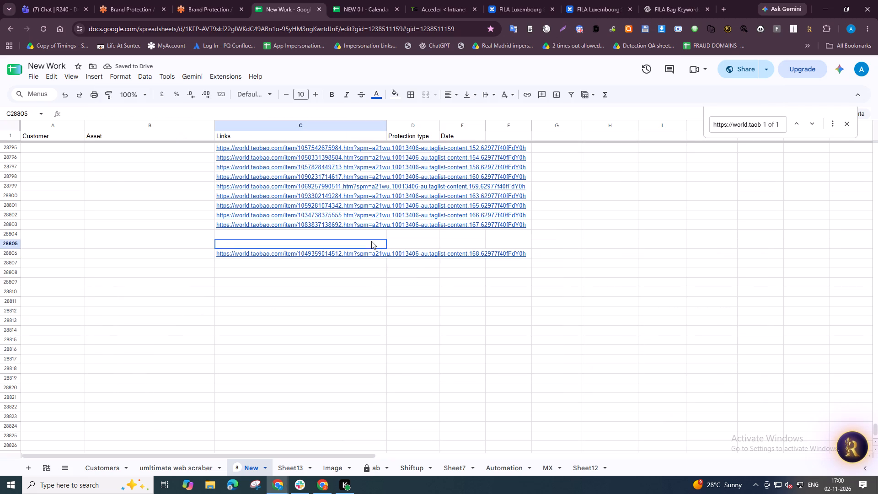
{"action": "key", "text": "ctrl+v"}
{"action": "key", "text": "alt+Tab"}
Copy the link of the ¥408 FILA Official casual school laptop backpack F13M639104F into cell C28804.
{"action": "right_click", "coordinate": [421, 350]}
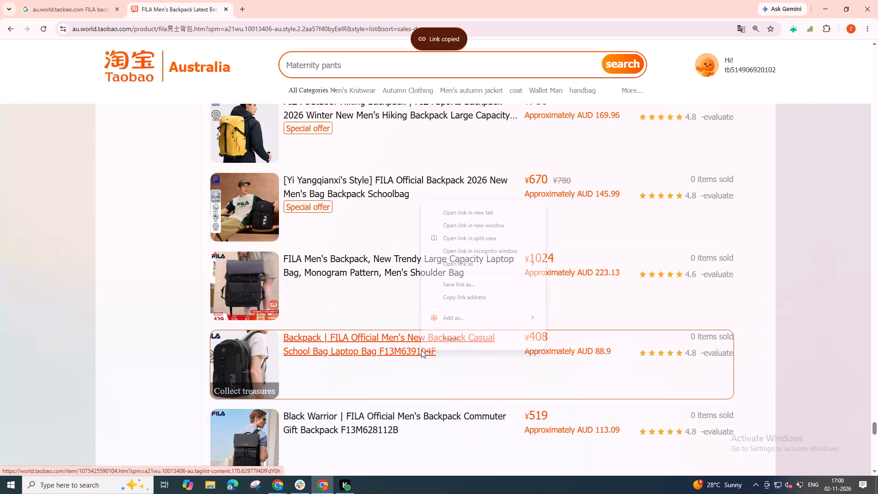
{"action": "left_click", "coordinate": [474, 296]}
{"action": "key", "text": "alt+Tab"}
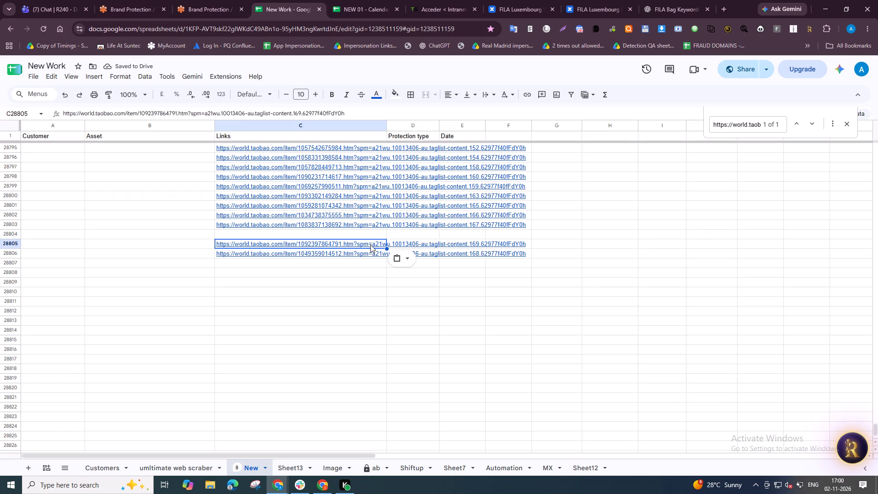
{"action": "left_click", "coordinate": [373, 235]}
{"action": "key", "text": "ctrl+v"}
{"action": "key", "text": "alt+Tab"}
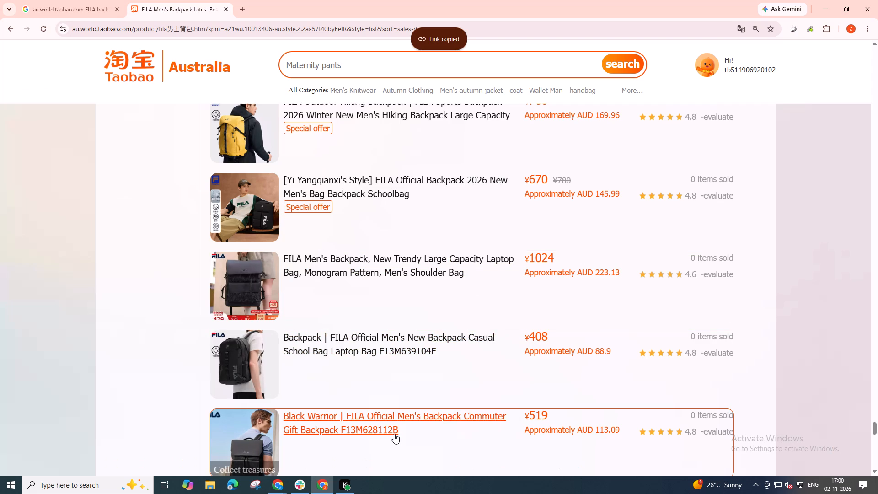
Copy the link of the ¥519 Black Warrior FILA commuter gift backpack F13M628112B into cell C28807.
{"action": "right_click", "coordinate": [394, 433]}
{"action": "left_click", "coordinate": [449, 380]}
{"action": "key", "text": "alt+Tab"}
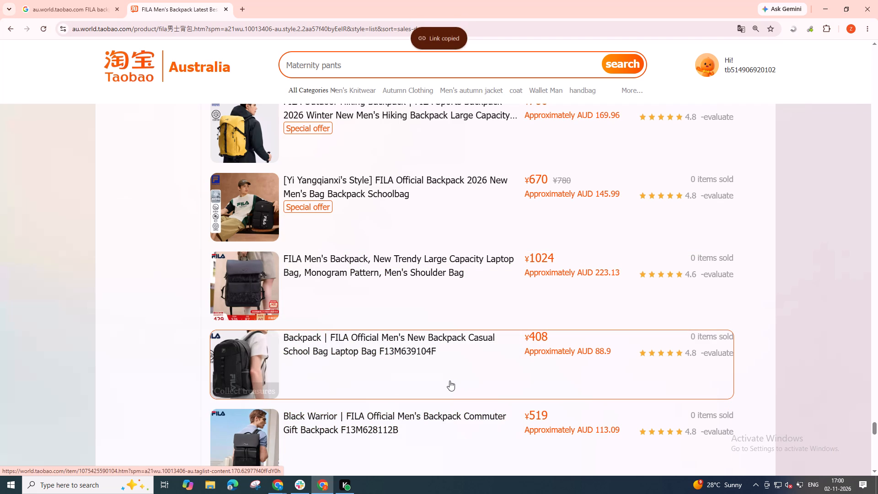
{"action": "left_click", "coordinate": [372, 264]}
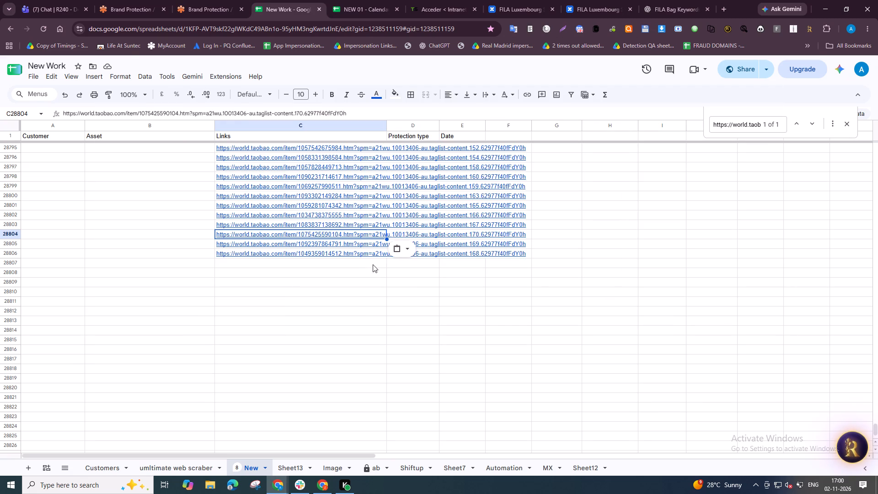
{"action": "key", "text": "ctrl+v"}
{"action": "key", "text": "alt+Tab"}
Copy the link of the ¥1046 FILA 2026 summer business commuter laptop backpack into cell C28808.
{"action": "scroll", "coordinate": [413, 275], "scroll_direction": "down", "scroll_amount": 4}
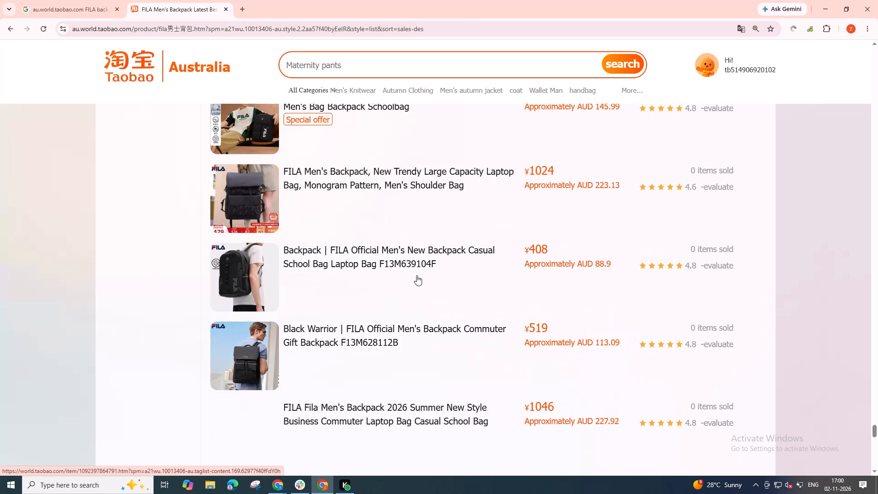
{"action": "scroll", "coordinate": [568, 231], "scroll_direction": "down", "scroll_amount": 2}
{"action": "right_click", "coordinate": [386, 231]}
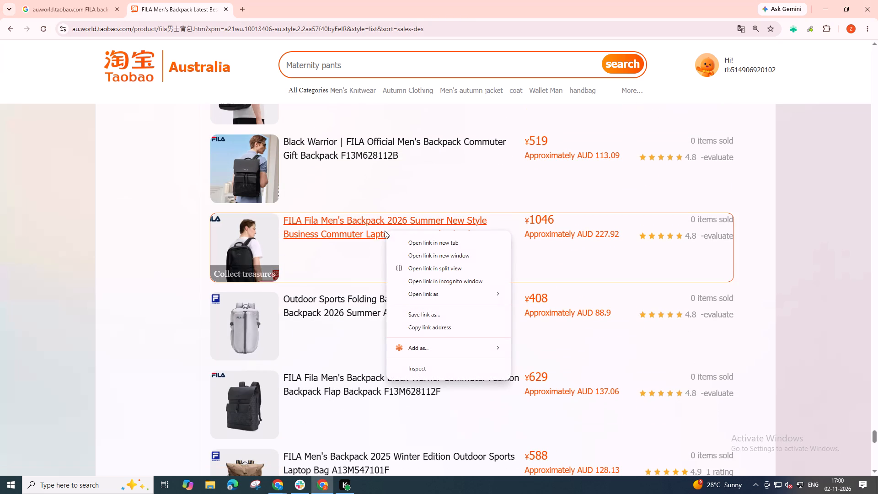
{"action": "left_click", "coordinate": [425, 328]}
{"action": "key", "text": "alt+Tab"}
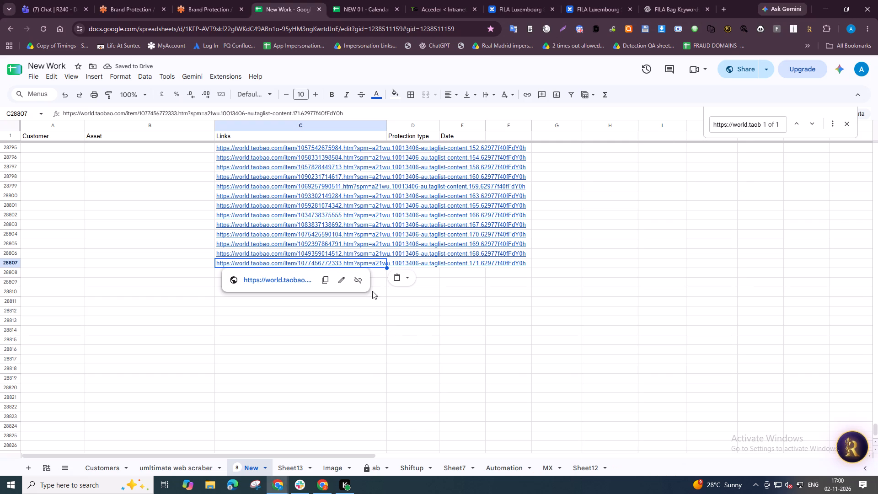
{"action": "left_click", "coordinate": [382, 274]}
{"action": "key", "text": "ctrl+v"}
{"action": "key", "text": "alt+Tab"}
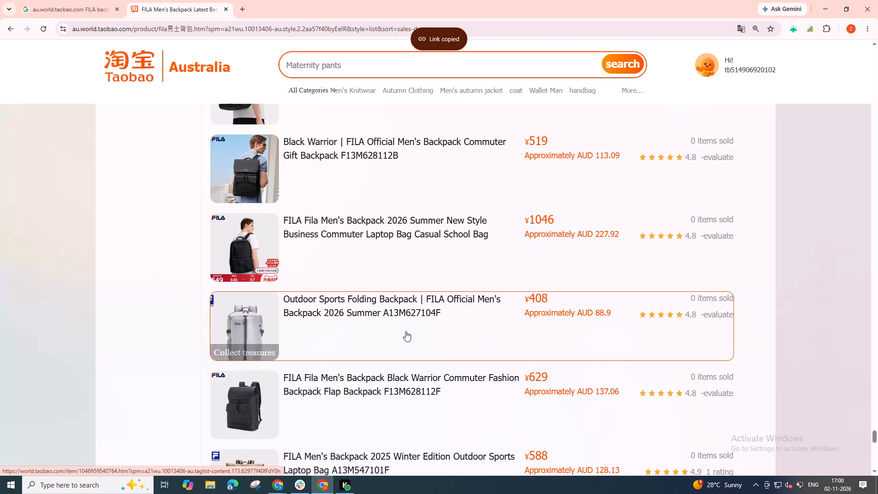
Copy the link of the ¥408 FILA Official outdoor sports folding backpack A13M627104F into cell C28810.
{"action": "right_click", "coordinate": [402, 311]}
{"action": "left_click", "coordinate": [454, 409]}
{"action": "key", "text": "alt+Tab"}
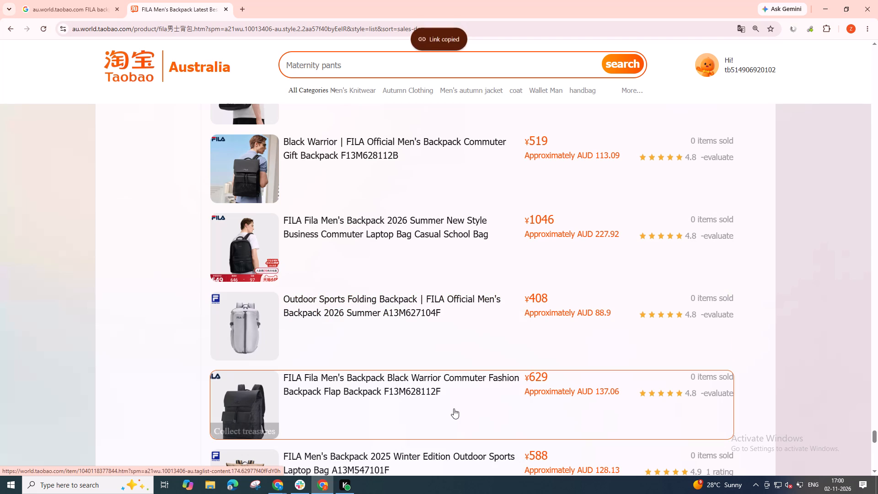
{"action": "left_click", "coordinate": [385, 289]}
{"action": "key", "text": "ctrl+v"}
{"action": "key", "text": "alt+Tab"}
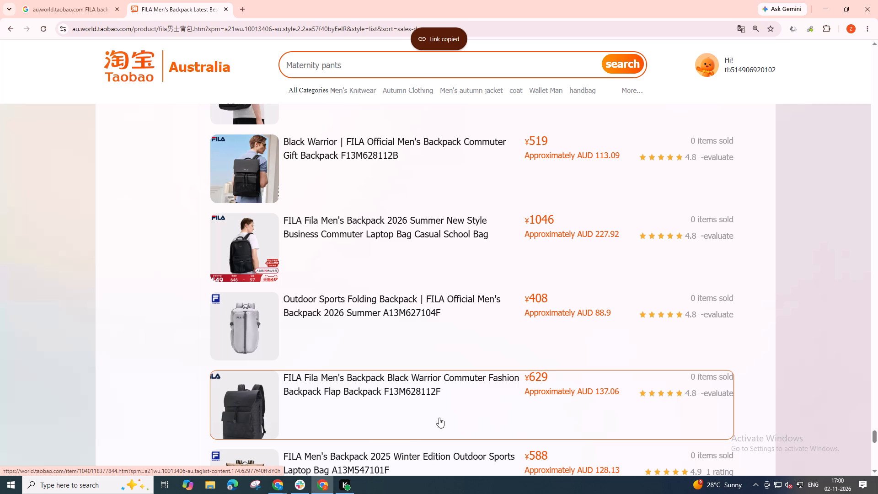
Copy the link of the ¥629 FILA Black Warrior commuter flap backpack F13M628112F into cell C28809.
{"action": "right_click", "coordinate": [427, 390]}
{"action": "left_click", "coordinate": [471, 337]}
{"action": "key", "text": "alt+Tab"}
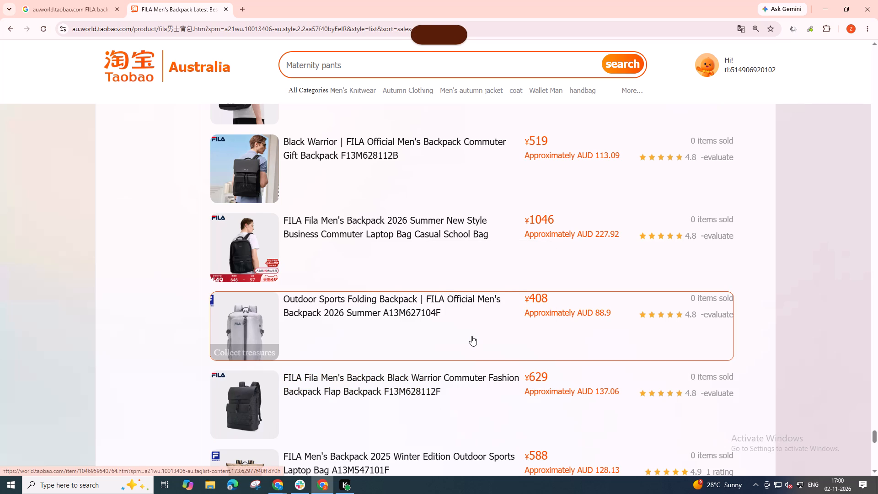
{"action": "left_click", "coordinate": [375, 282]}
{"action": "key", "text": "ctrl+v"}
{"action": "left_click", "coordinate": [368, 348]}
{"action": "key", "text": "alt+Tab"}
Open the product image of the ¥588 FILA 2025 winter outdoor sports backpack A13M547101F in a new tab.
{"action": "scroll", "coordinate": [468, 340], "scroll_direction": "down", "scroll_amount": 1}
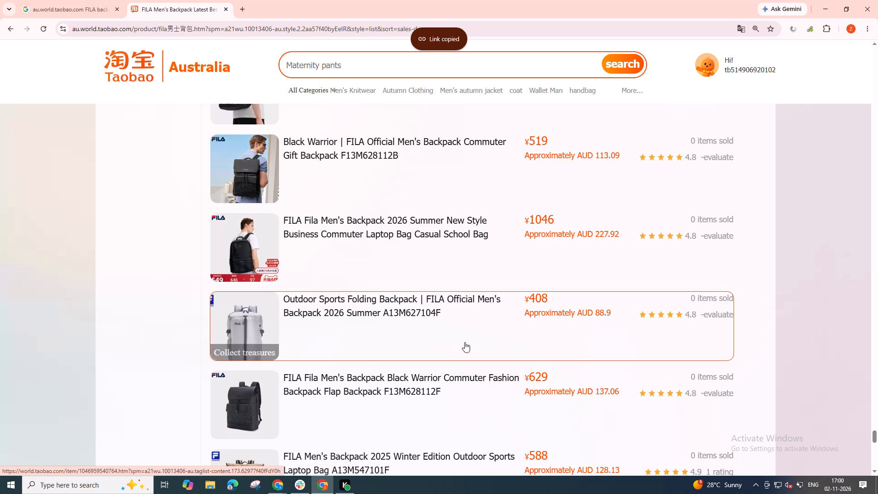
{"action": "scroll", "coordinate": [465, 342], "scroll_direction": "down", "scroll_amount": 2}
{"action": "right_click", "coordinate": [253, 344]}
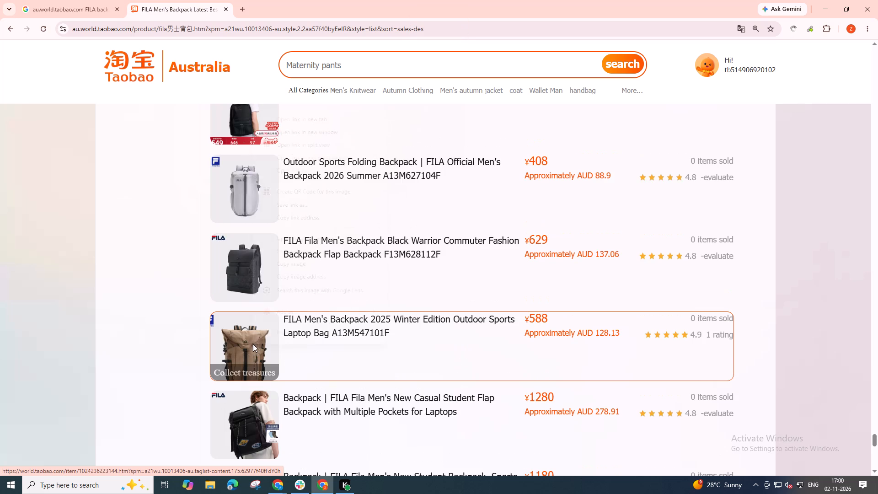
{"action": "left_click", "coordinate": [298, 241]}
Copy the link of the ¥1280 FILA casual student flap backpack with multiple pockets into cell C28813.
{"action": "right_click", "coordinate": [369, 415]}
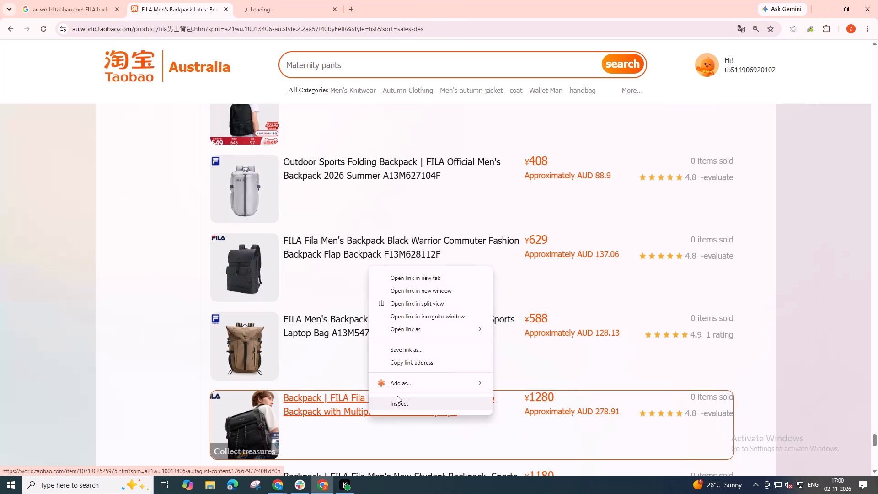
{"action": "left_click", "coordinate": [421, 364]}
{"action": "key", "text": "alt+Tab"}
{"action": "left_click", "coordinate": [368, 322]}
{"action": "key", "text": "ctrl+v"}
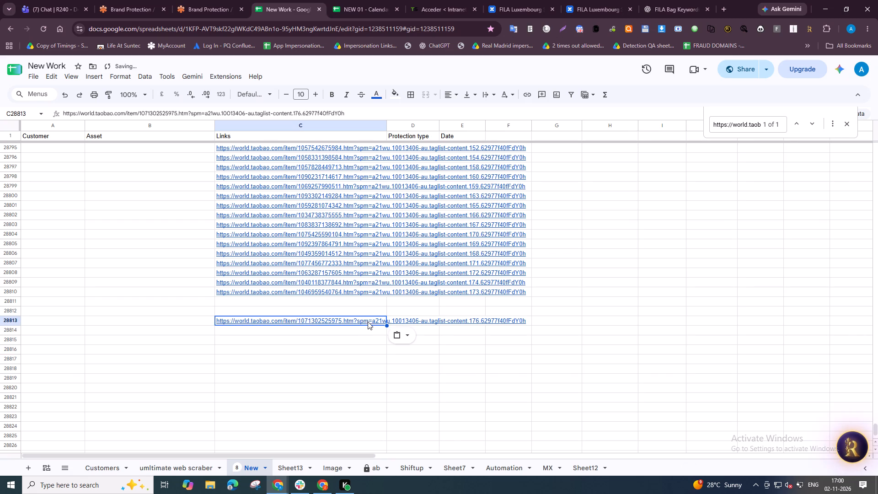
{"action": "key", "text": "alt+Tab"}
Check the opened image of the ¥588 FILA backpack A13M547101F, close it, and copy that listing's link into cell C28812.
{"action": "left_click", "coordinate": [299, 0]}
{"action": "left_click", "coordinate": [334, 9]}
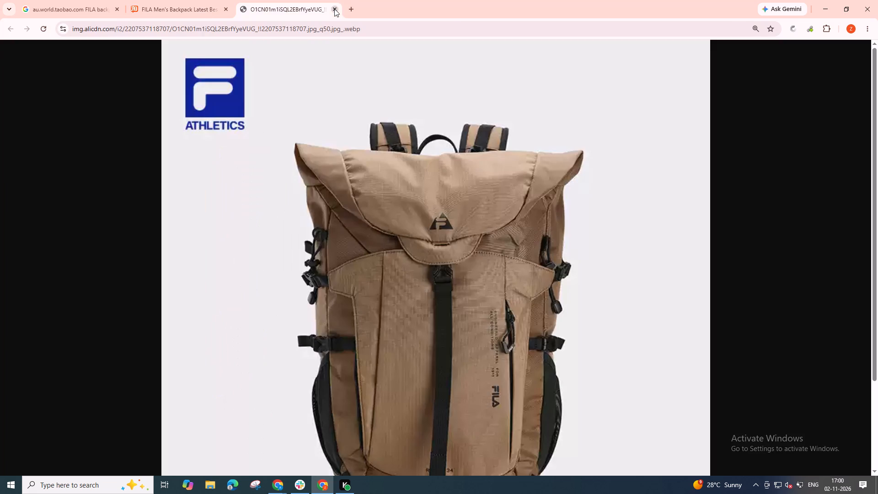
{"action": "right_click", "coordinate": [343, 334]}
{"action": "left_click", "coordinate": [404, 283]}
{"action": "key", "text": "alt+Tab"}
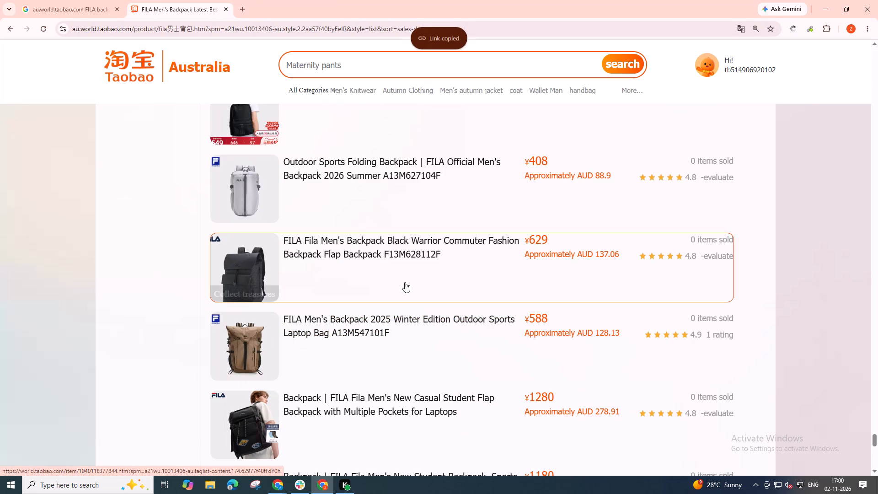
{"action": "left_click", "coordinate": [365, 309]}
{"action": "key", "text": "ctrl+v"}
{"action": "key", "text": "alt+Tab"}
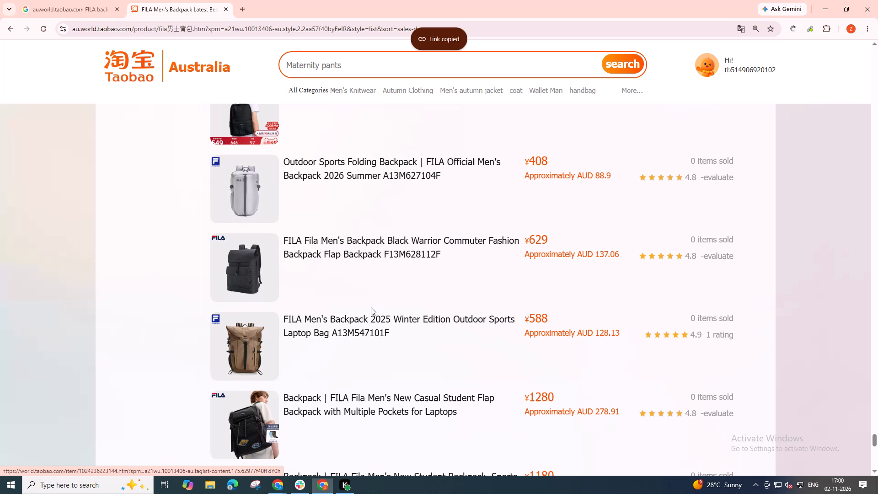
Copy the link of the ¥1280 FILA casual student flap backpack with multiple pockets into cell C28811.
{"action": "scroll", "coordinate": [394, 268], "scroll_direction": "down", "scroll_amount": 4}
{"action": "right_click", "coordinate": [387, 228]}
{"action": "left_click", "coordinate": [419, 322]}
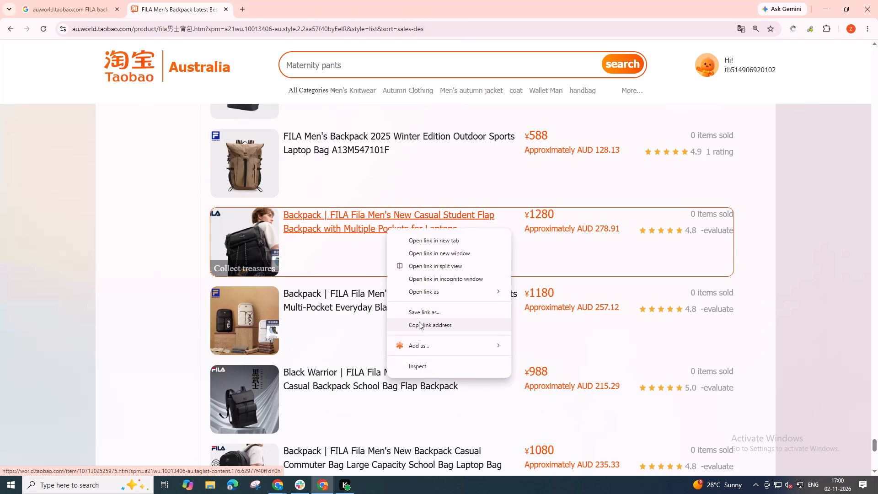
{"action": "key", "text": "alt+Tab"}
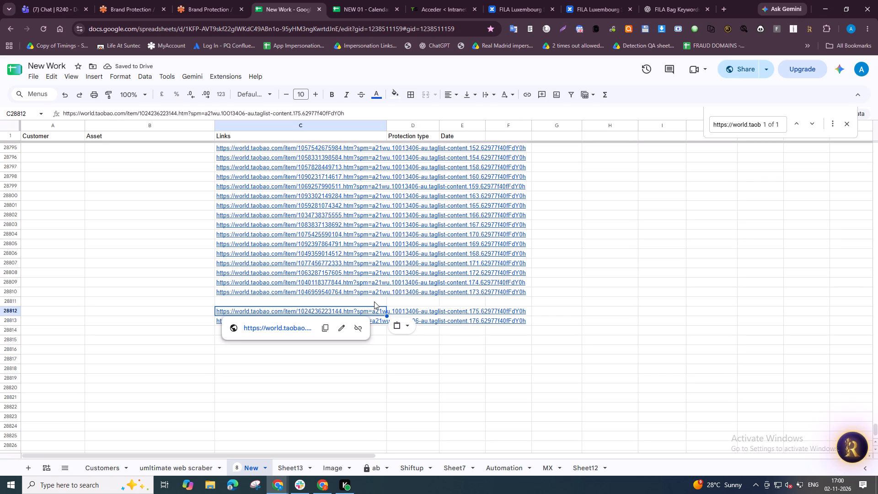
{"action": "left_click", "coordinate": [375, 301]}
{"action": "key", "text": "ctrl+v"}
{"action": "left_click", "coordinate": [370, 355]}
{"action": "key", "text": "alt+Tab"}
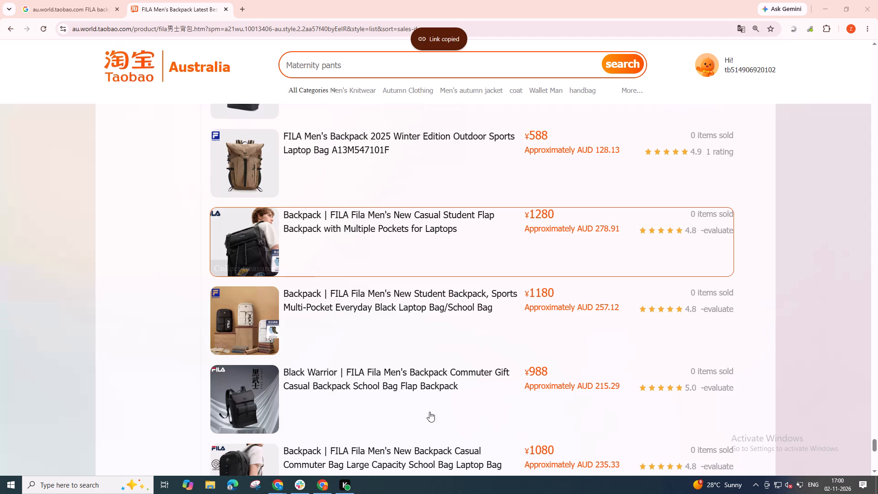
Copy the link of the ¥988 Black Warrior FILA commuter gift flap backpack into cell C28815.
{"action": "right_click", "coordinate": [414, 384]}
{"action": "left_click", "coordinate": [484, 331]}
{"action": "key", "text": "alt+Tab"}
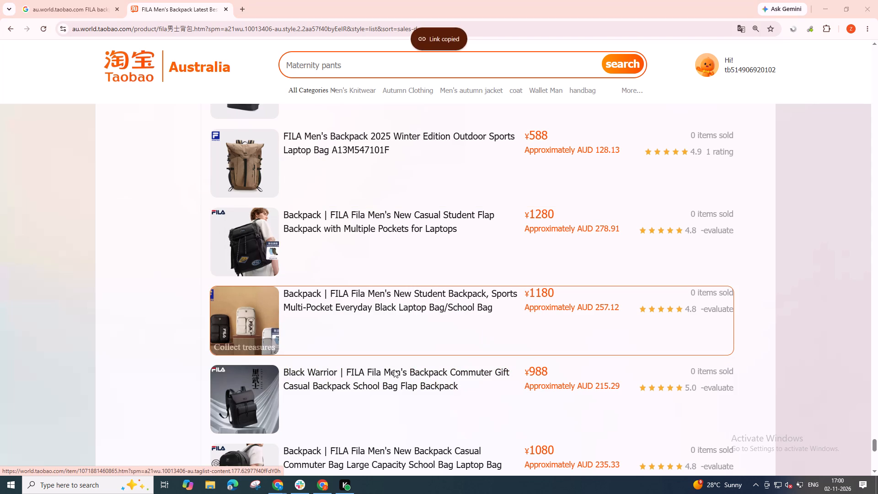
{"action": "left_click", "coordinate": [377, 339]}
{"action": "key", "text": "ctrl+v"}
{"action": "key", "text": "alt+Tab"}
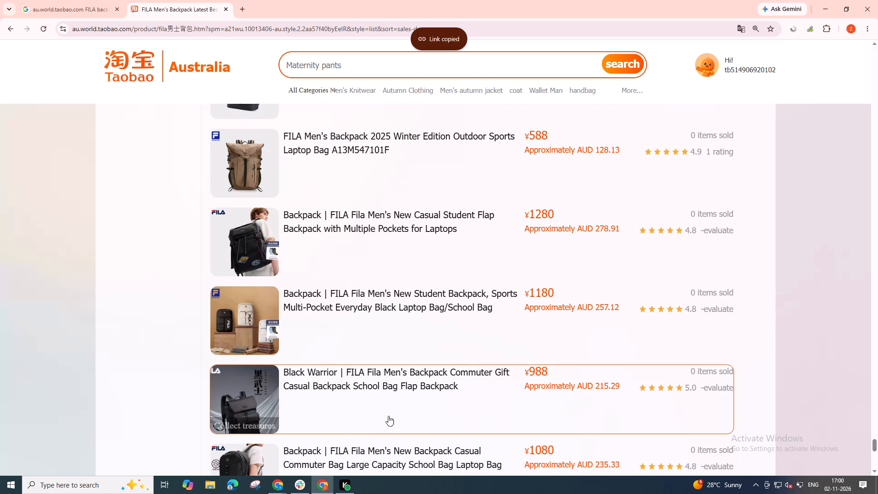
Copy the link of the ¥1080 FILA casual commuter large capacity school laptop backpack into cell C28814.
{"action": "scroll", "coordinate": [402, 403], "scroll_direction": "down", "scroll_amount": 2}
{"action": "right_click", "coordinate": [409, 374]}
{"action": "left_click", "coordinate": [466, 322]}
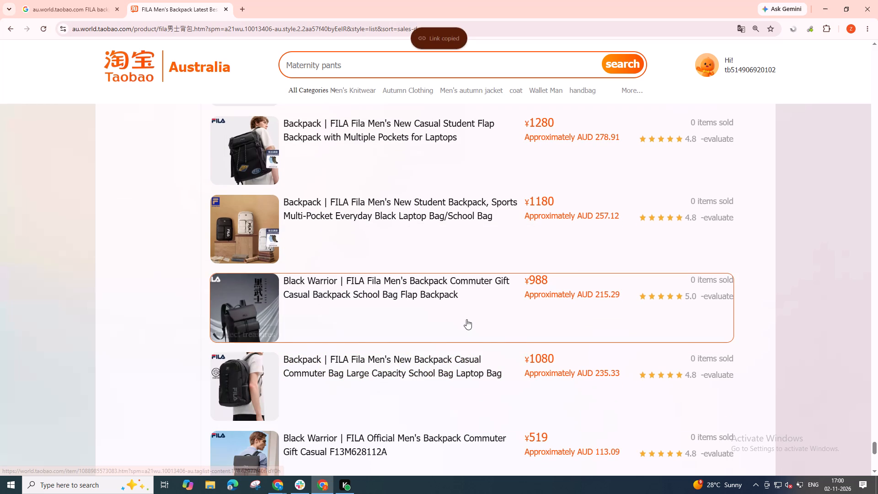
{"action": "key", "text": "alt+Tab"}
{"action": "left_click", "coordinate": [377, 332]}
{"action": "key", "text": "ctrl+v"}
{"action": "left_click", "coordinate": [372, 389]}
{"action": "key", "text": "alt+Tab"}
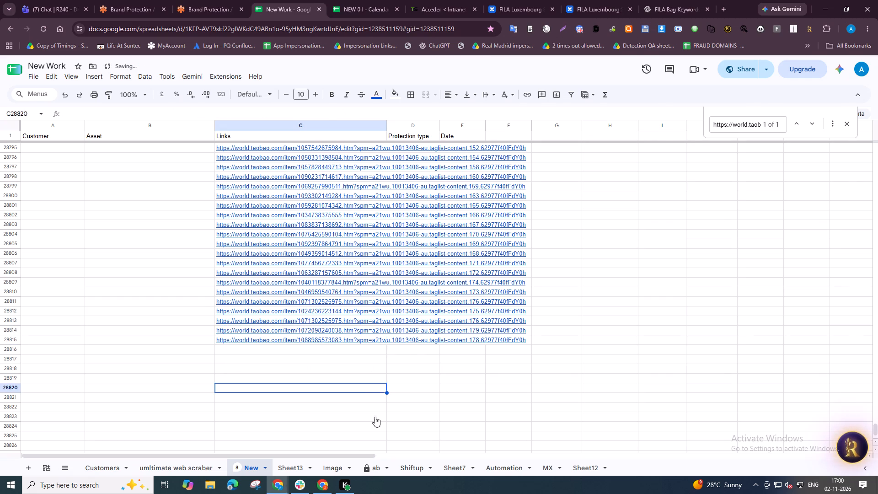
Copy the link of the ¥519 Black Warrior FILA Official commuter gift backpack F13M628112A into cell C28816.
{"action": "right_click", "coordinate": [369, 451]}
{"action": "left_click", "coordinate": [413, 397]}
{"action": "key", "text": "alt+Tab"}
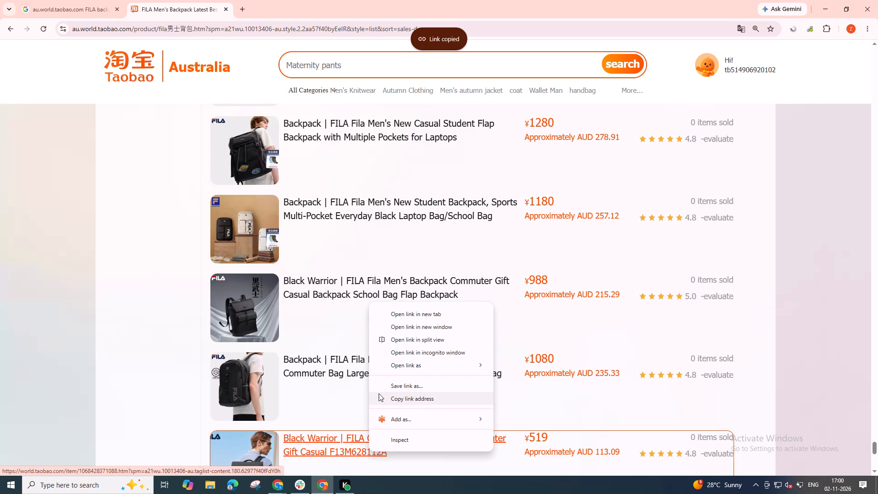
{"action": "left_click", "coordinate": [370, 348]}
{"action": "key", "text": "ctrl+v"}
{"action": "left_click", "coordinate": [374, 382]}
{"action": "key", "text": "alt+Tab"}
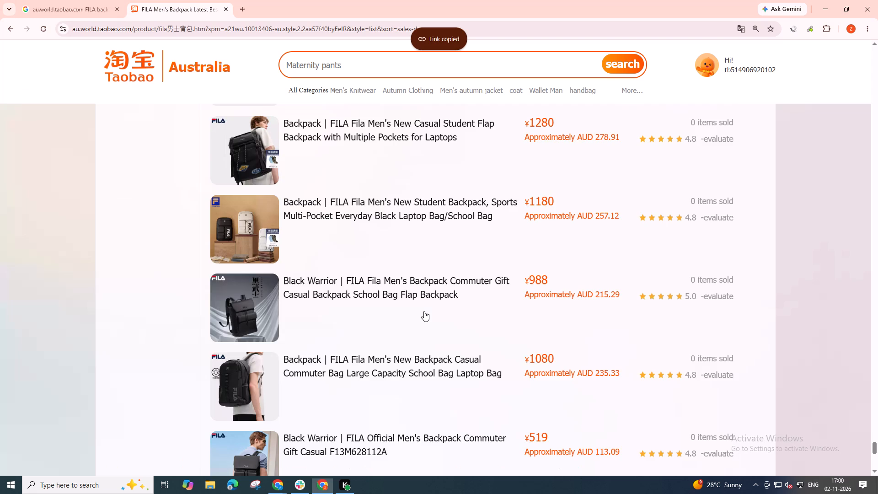
Copy the link of the ¥435 FILA official men's foldable outdoor hiking backpack into cell C28817.
{"action": "scroll", "coordinate": [424, 303], "scroll_direction": "down", "scroll_amount": 5}
{"action": "scroll", "coordinate": [529, 290], "scroll_direction": "down", "scroll_amount": 1}
{"action": "right_click", "coordinate": [434, 254]}
{"action": "left_click", "coordinate": [465, 353]}
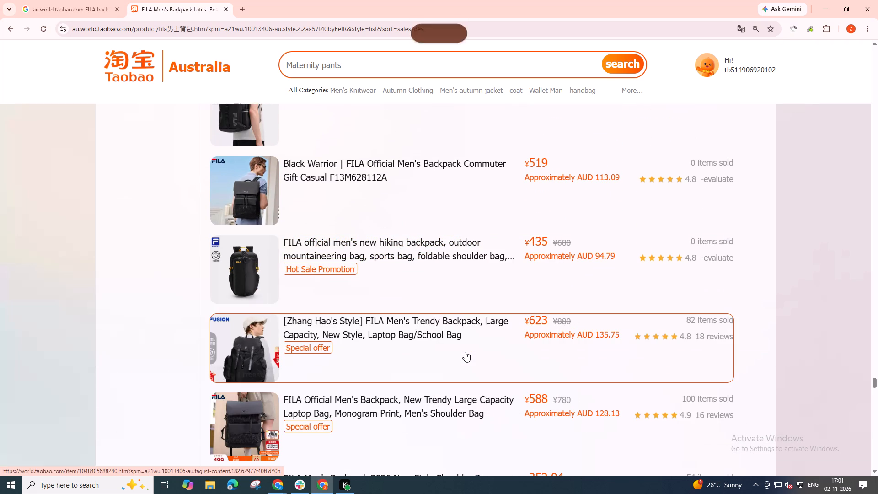
{"action": "key", "text": "alt+Tab"}
{"action": "left_click", "coordinate": [375, 361]}
{"action": "key", "text": "ctrl+v"}
{"action": "left_click", "coordinate": [380, 410]}
{"action": "key", "text": "alt+Tab"}
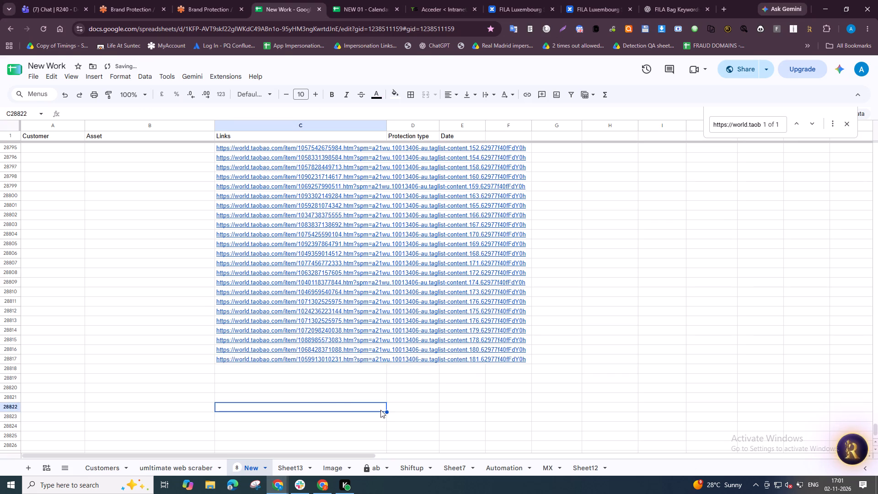
Copy the link of the ¥588 FILA Official monogram print large capacity laptop backpack into cell C28818.
{"action": "right_click", "coordinate": [418, 409]}
{"action": "left_click", "coordinate": [488, 359]}
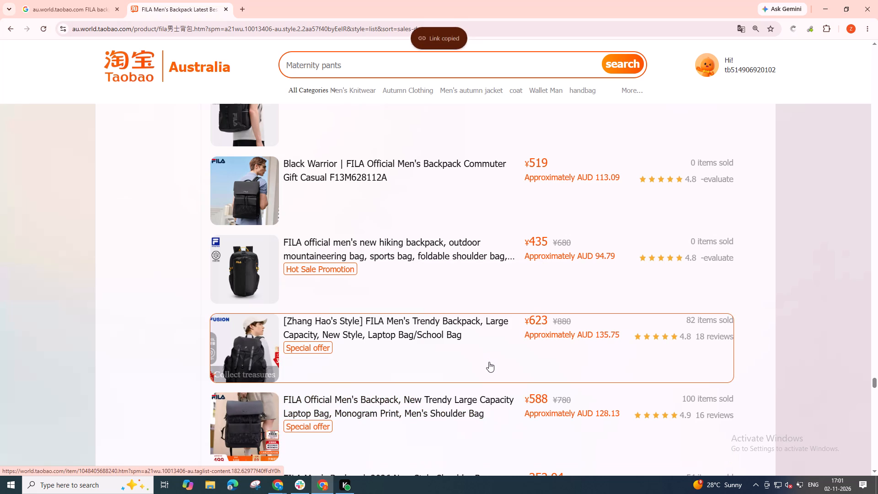
{"action": "key", "text": "alt+Tab"}
{"action": "left_click", "coordinate": [379, 372]}
{"action": "key", "text": "ctrl+v"}
{"action": "key", "text": "alt+Tab"}
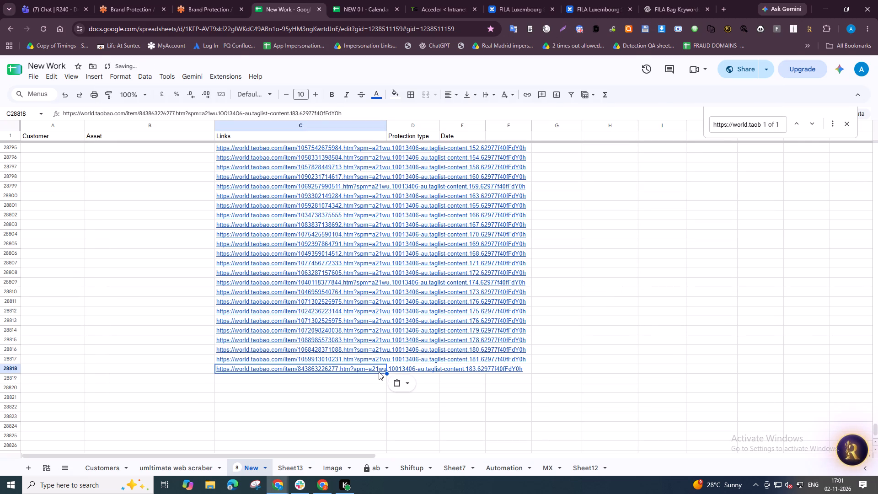
Copy the link of the ¥635 FILA Black Warrior water-repellent black flap backpack into cell C28819.
{"action": "scroll", "coordinate": [455, 306], "scroll_direction": "down", "scroll_amount": 4}
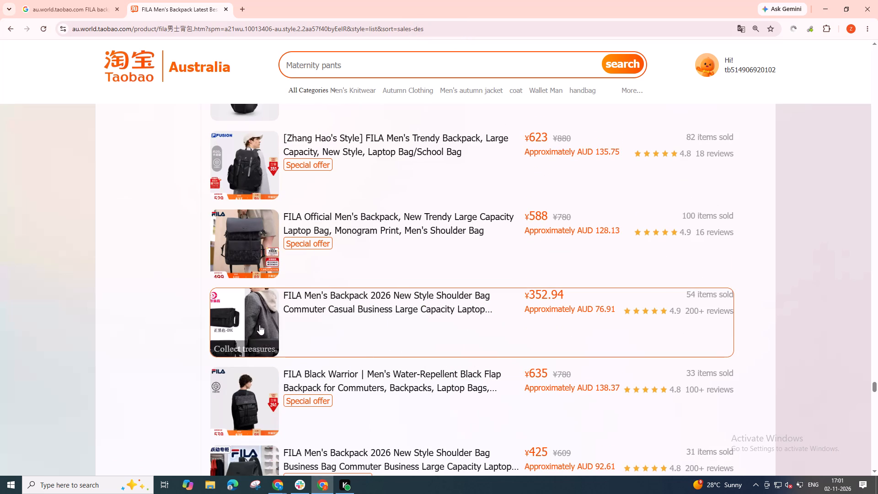
{"action": "right_click", "coordinate": [381, 387]}
{"action": "left_click", "coordinate": [457, 333]}
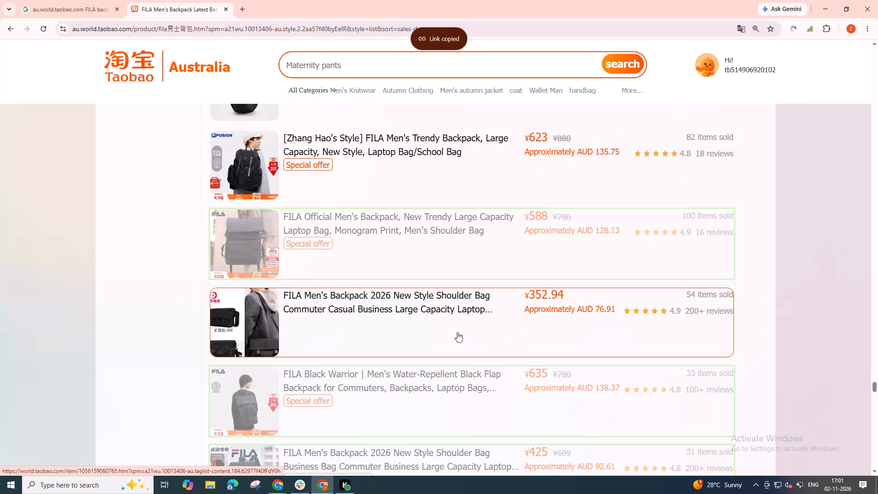
{"action": "key", "text": "alt+Tab"}
{"action": "left_click", "coordinate": [373, 378]}
{"action": "key", "text": "ctrl+v"}
{"action": "key", "text": "alt+Tab"}
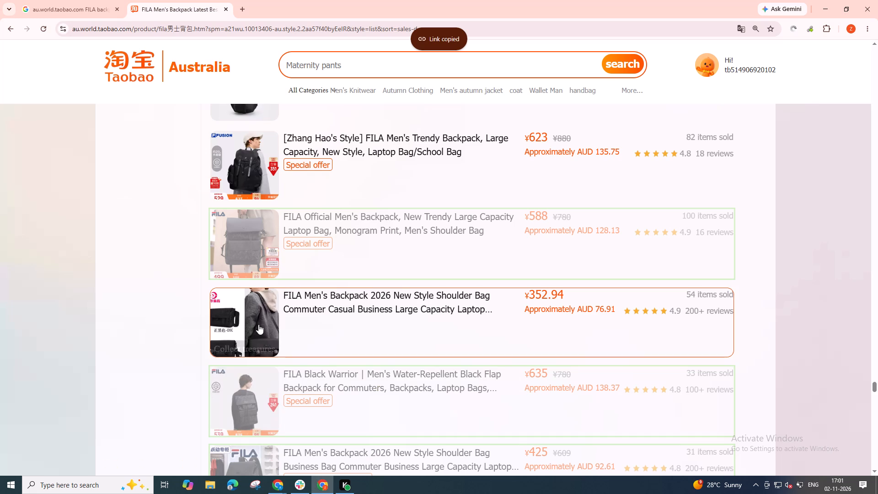
Check the full-size image of the ¥352.94 FILA 2026 commuter shoulder bag and copy its link into cell C28820.
{"action": "right_click", "coordinate": [253, 324]}
{"action": "left_click", "coordinate": [302, 219]}
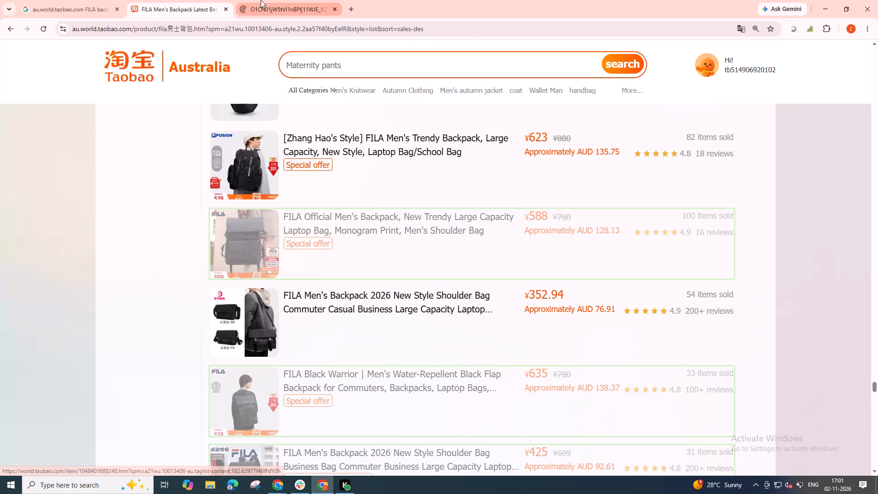
{"action": "left_click_drag", "start_coordinate": [272, 0], "coordinate": [282, 0]}
{"action": "scroll", "coordinate": [343, 134], "scroll_direction": "down", "scroll_amount": 5}
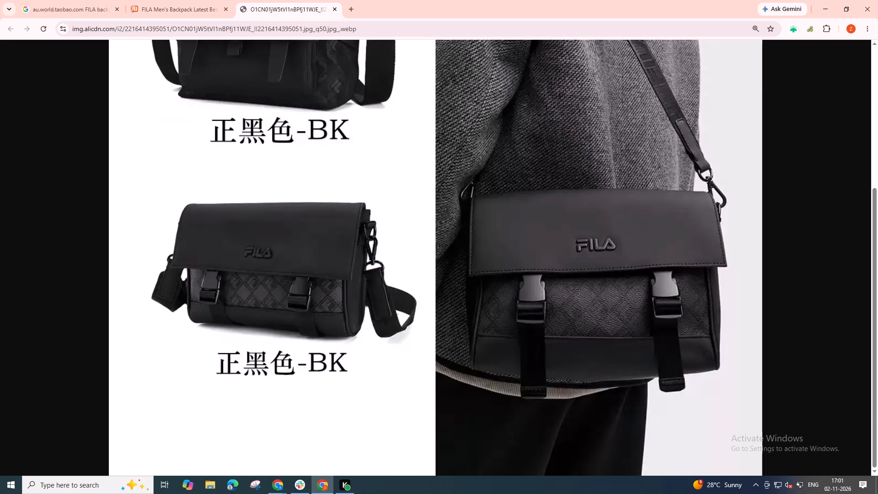
{"action": "left_click", "coordinate": [336, 11]}
{"action": "right_click", "coordinate": [383, 310]}
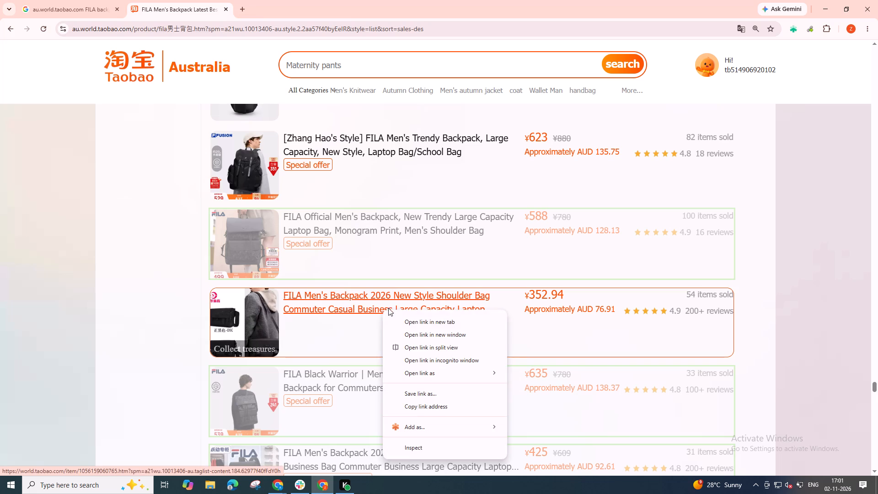
{"action": "left_click", "coordinate": [441, 403]}
{"action": "key", "text": "alt+Tab"}
{"action": "left_click", "coordinate": [381, 389]}
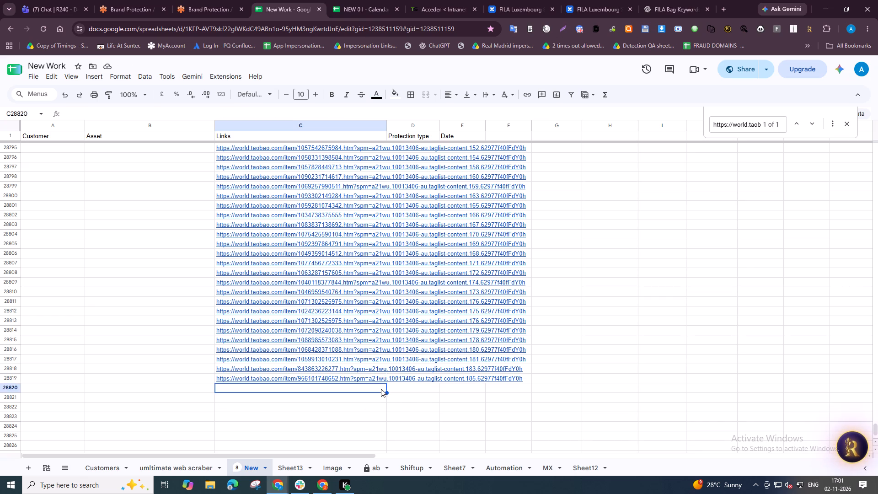
{"action": "key", "text": "ctrl+v"}
{"action": "left_click", "coordinate": [375, 417]}
{"action": "key", "text": "alt+Tab"}
Copy the link of the ¥659 FILA fitness and sports multi-pocket everyday backpack into cell C28821.
{"action": "scroll", "coordinate": [442, 245], "scroll_direction": "down", "scroll_amount": 5}
{"action": "scroll", "coordinate": [475, 311], "scroll_direction": "down", "scroll_amount": 2}
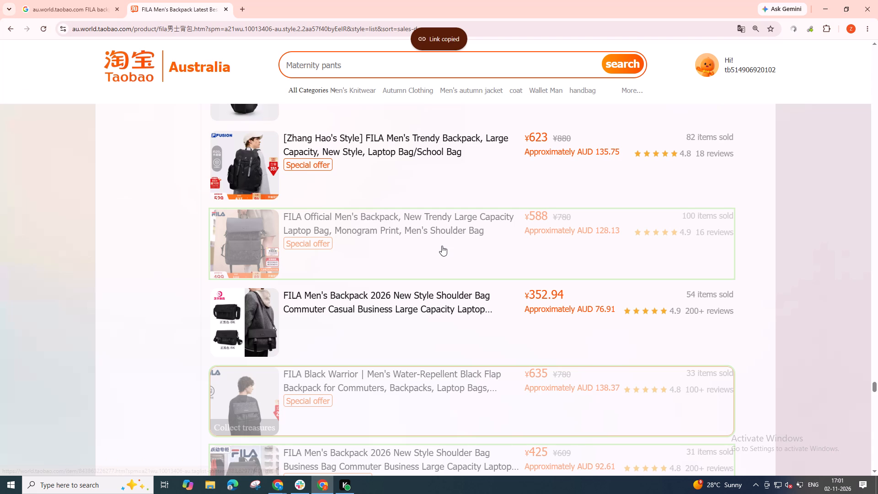
{"action": "scroll", "coordinate": [442, 246], "scroll_direction": "down", "scroll_amount": 2}
{"action": "scroll", "coordinate": [625, 261], "scroll_direction": "down", "scroll_amount": 5}
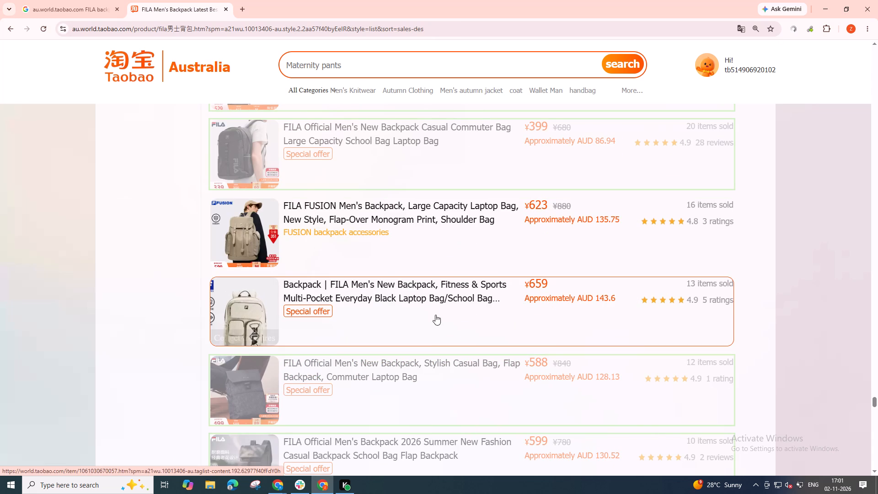
{"action": "right_click", "coordinate": [432, 297]}
{"action": "left_click", "coordinate": [470, 398]}
{"action": "key", "text": "alt+Tab"}
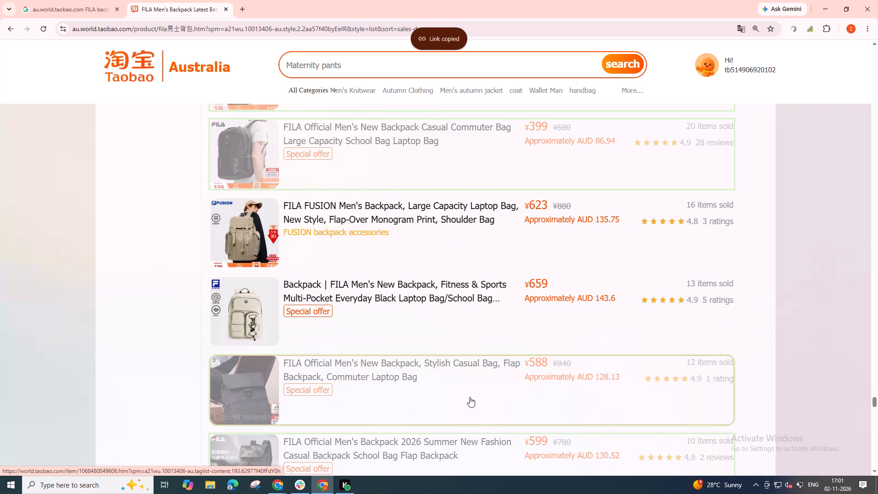
{"action": "left_click", "coordinate": [375, 398]}
{"action": "key", "text": "ctrl+v"}
{"action": "left_click", "coordinate": [364, 432]}
Look over the remaining Taobao FILA men's backpack listings, and close that results page.
{"action": "key", "text": "alt+Tab"}
{"action": "key", "text": "alt+Tab"}
{"action": "key", "text": "alt+Tab"}
{"action": "key", "text": "alt+Tab"}
{"action": "key", "text": "alt+Tab"}
{"action": "key", "text": "alt+Tab"}
{"action": "key", "text": "alt+Tab"}
{"action": "key", "text": "alt+Tab"}
{"action": "key", "text": "alt+Tab"}
{"action": "key", "text": "alt+Tab"}
{"action": "key", "text": "alt+Tab"}
{"action": "key", "text": "alt+Tab"}
{"action": "key", "text": "alt+Tab"}
{"action": "key", "text": "alt+Tab"}
{"action": "key", "text": "alt+Tab"}
{"action": "key", "text": "alt+Tab"}
{"action": "key", "text": "alt+Tab"}
{"action": "key", "text": "alt+Tab"}
{"action": "key", "text": "alt+Tab"}
{"action": "key", "text": "alt+Tab"}
{"action": "scroll", "coordinate": [444, 305], "scroll_direction": "down", "scroll_amount": 3}
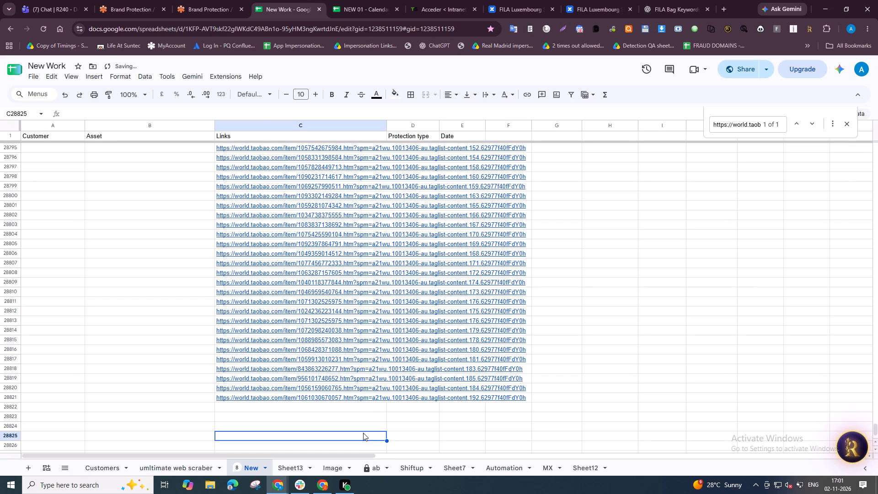
{"action": "scroll", "coordinate": [363, 433], "scroll_direction": "down", "scroll_amount": 3}
{"action": "scroll", "coordinate": [618, 275], "scroll_direction": "up", "scroll_amount": 4}
{"action": "scroll", "coordinate": [564, 270], "scroll_direction": "up", "scroll_amount": 5}
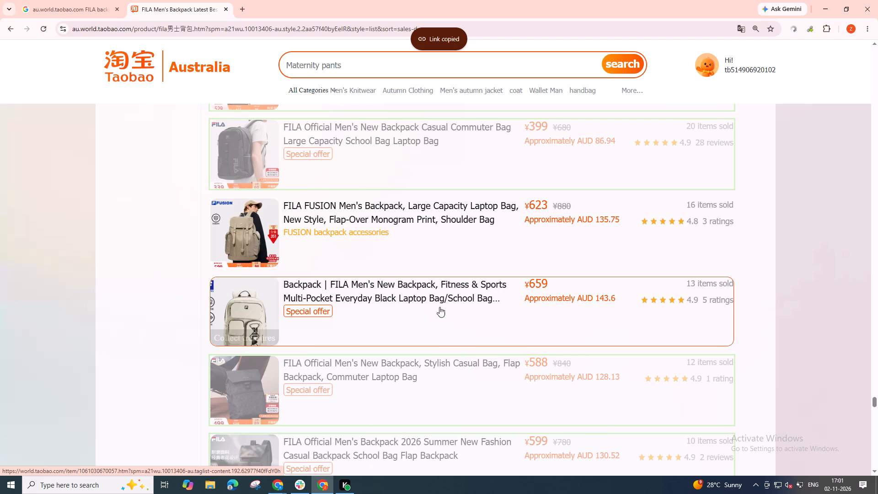
{"action": "scroll", "coordinate": [581, 275], "scroll_direction": "up", "scroll_amount": 14}
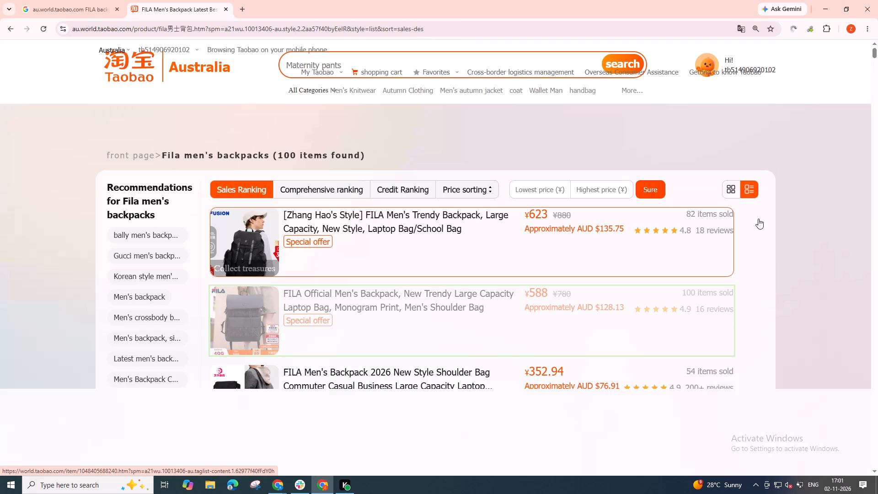
{"action": "left_click", "coordinate": [811, 174]}
{"action": "key", "text": "ctrl+w"}
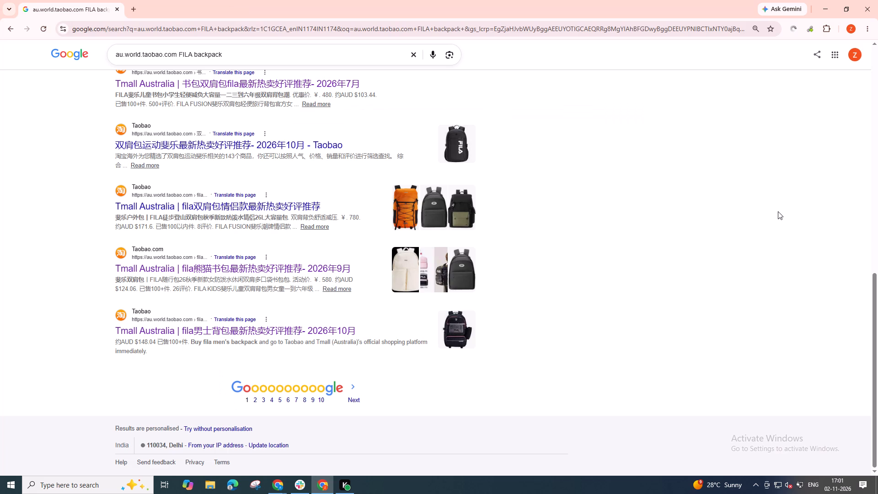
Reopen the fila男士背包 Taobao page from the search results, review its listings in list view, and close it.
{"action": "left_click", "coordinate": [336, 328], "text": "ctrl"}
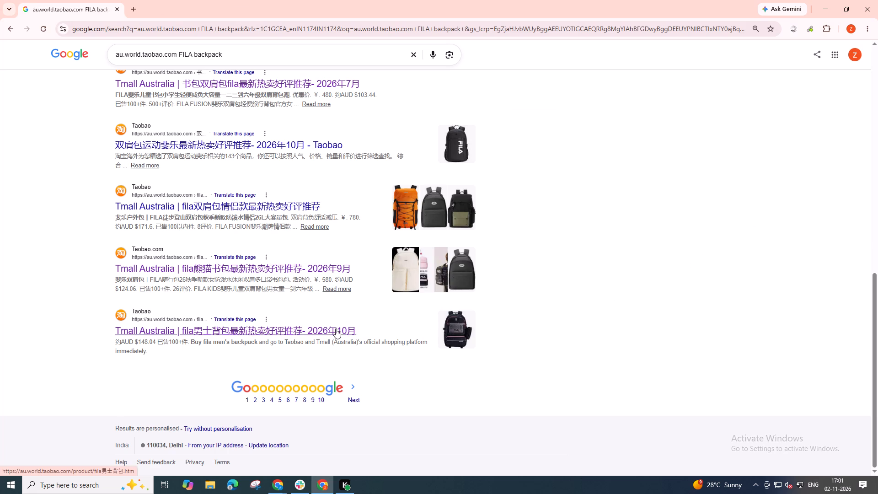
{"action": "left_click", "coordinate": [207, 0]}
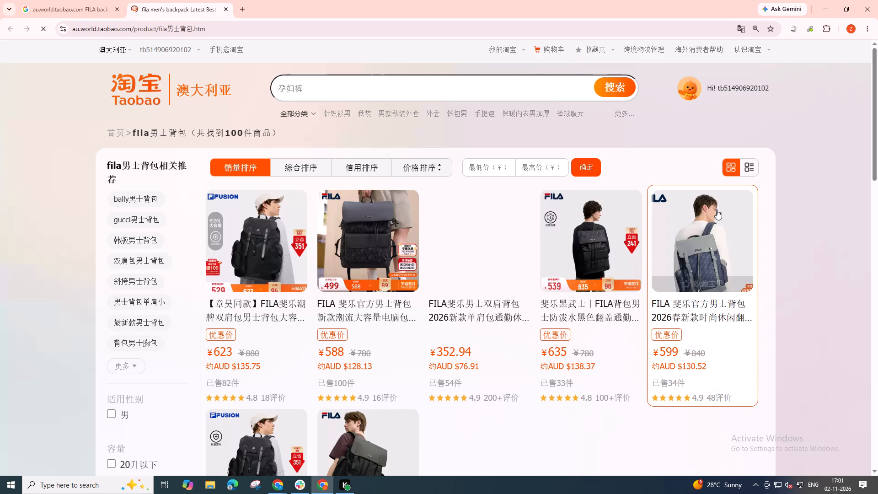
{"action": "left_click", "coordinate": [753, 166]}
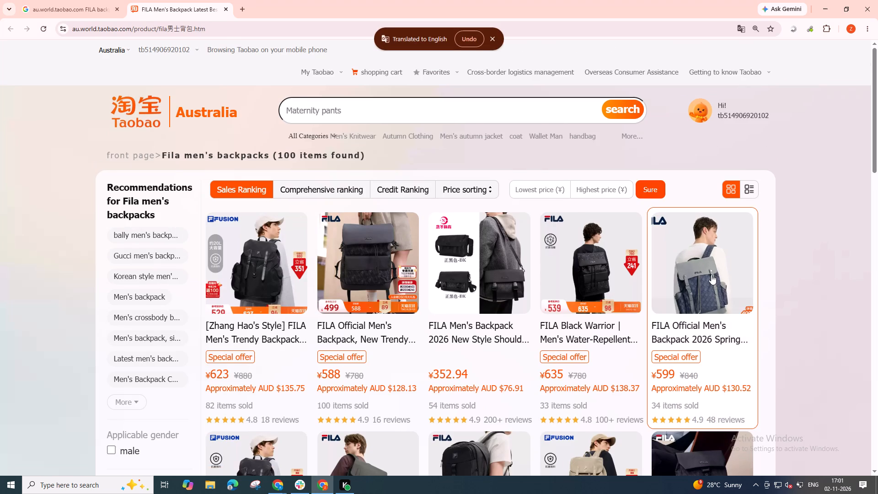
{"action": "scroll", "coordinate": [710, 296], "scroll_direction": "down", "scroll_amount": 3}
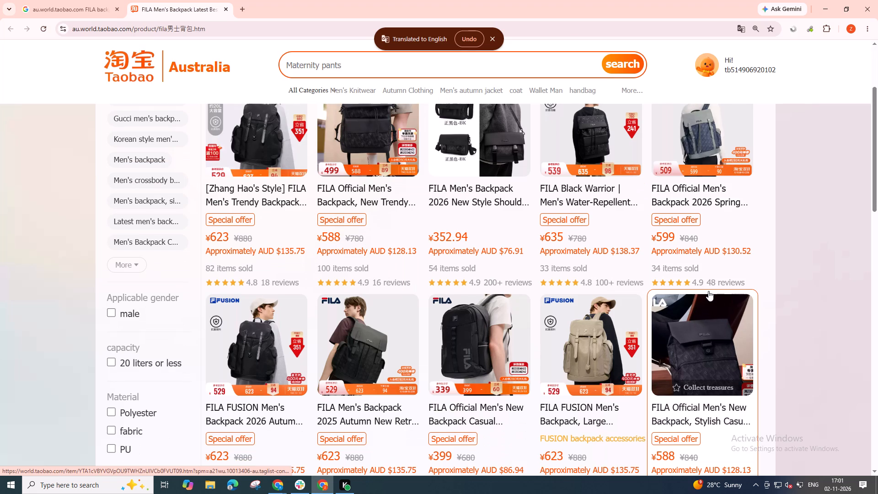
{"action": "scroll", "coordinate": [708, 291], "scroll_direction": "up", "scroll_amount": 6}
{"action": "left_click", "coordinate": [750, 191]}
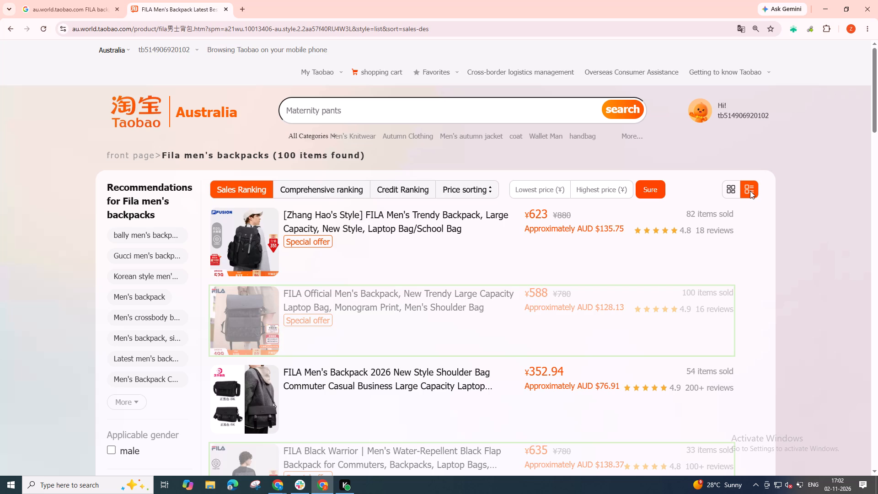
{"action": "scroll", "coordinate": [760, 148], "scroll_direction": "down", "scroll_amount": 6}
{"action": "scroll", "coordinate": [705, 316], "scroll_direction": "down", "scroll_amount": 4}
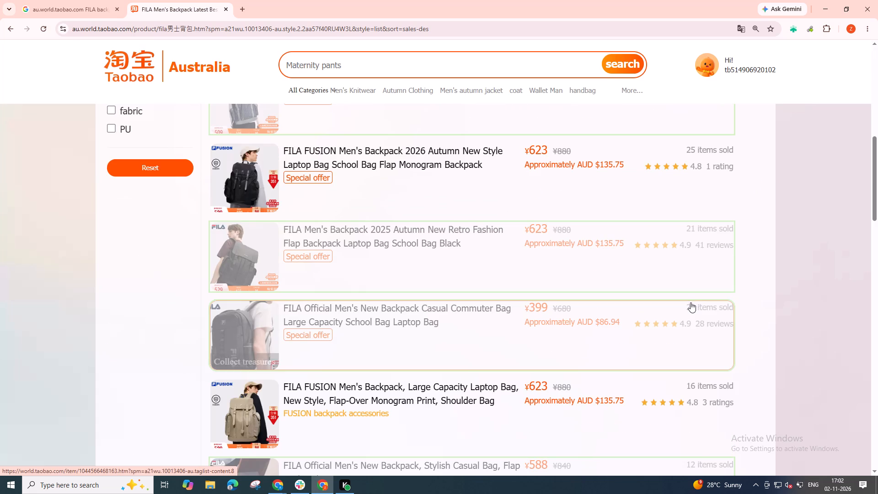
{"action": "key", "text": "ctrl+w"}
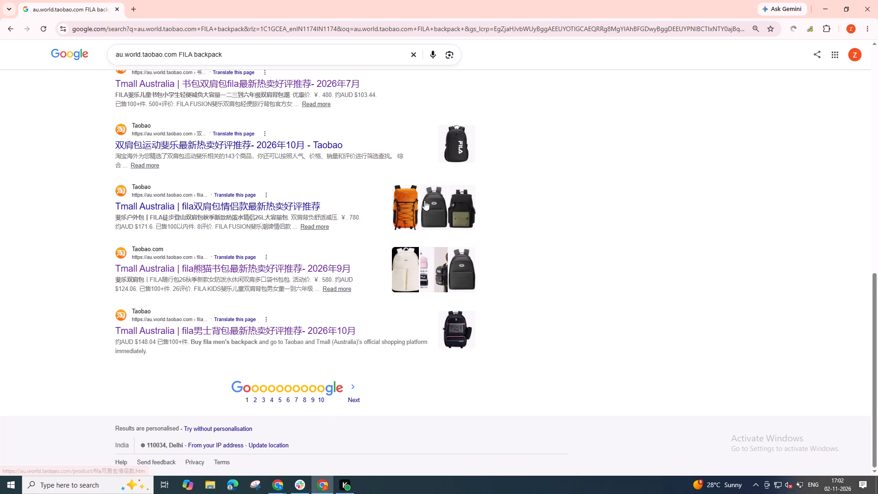
Open the 斐乐户外双肩包男 Taobao page from page 2 of the search results and show its products in list view.
{"action": "left_click", "coordinate": [254, 402]}
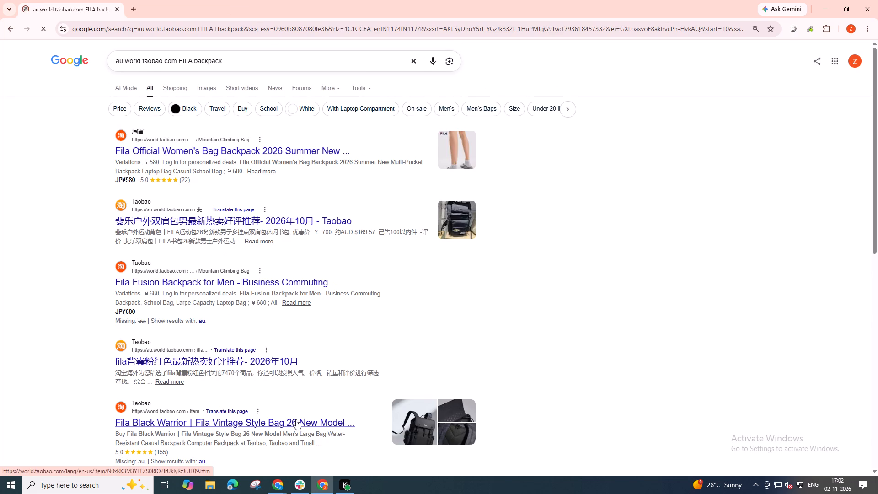
{"action": "left_click", "coordinate": [229, 226], "text": "ctrl"}
{"action": "left_click", "coordinate": [155, 0]}
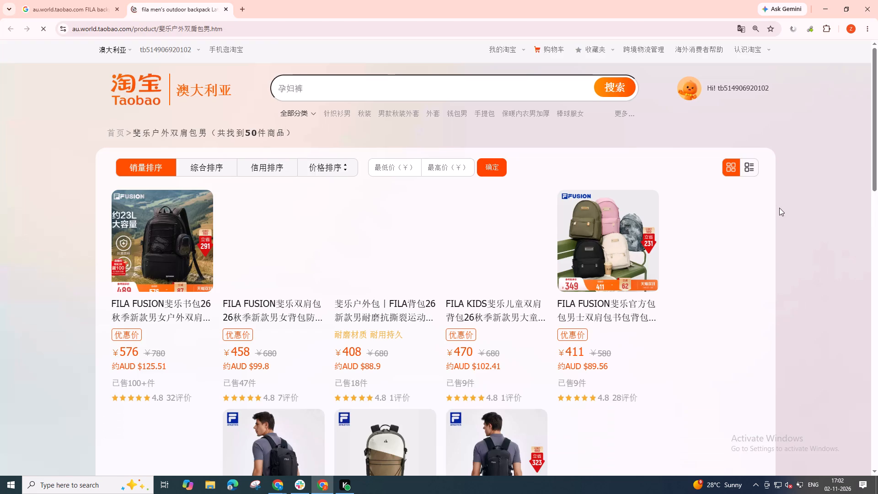
{"action": "left_click", "coordinate": [751, 167]}
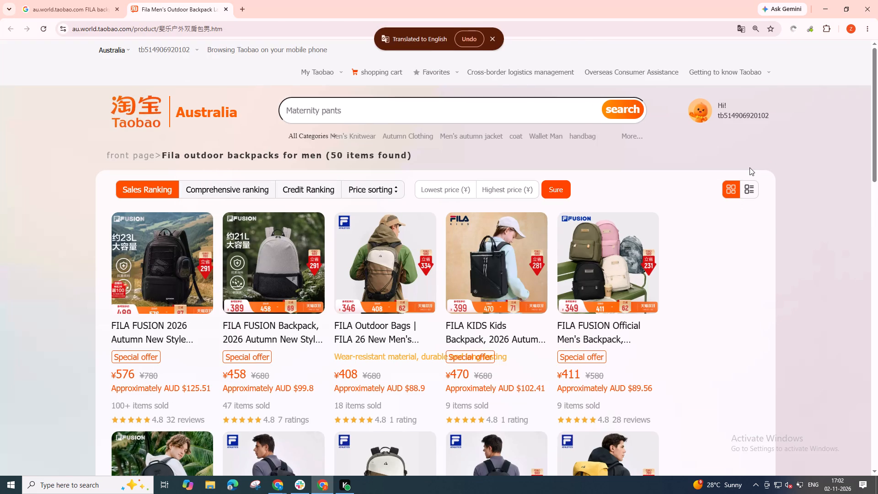
{"action": "left_click", "coordinate": [755, 189]}
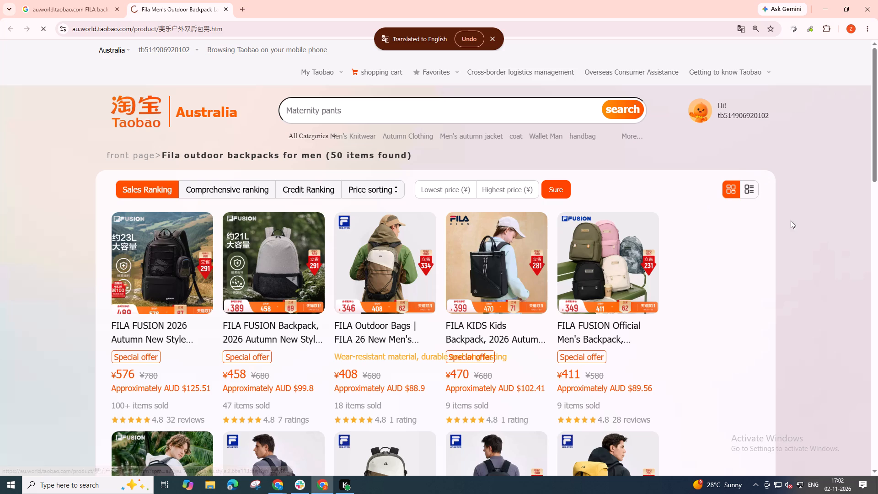
{"action": "scroll", "coordinate": [788, 224], "scroll_direction": "up", "scroll_amount": 3}
{"action": "left_click", "coordinate": [752, 168]}
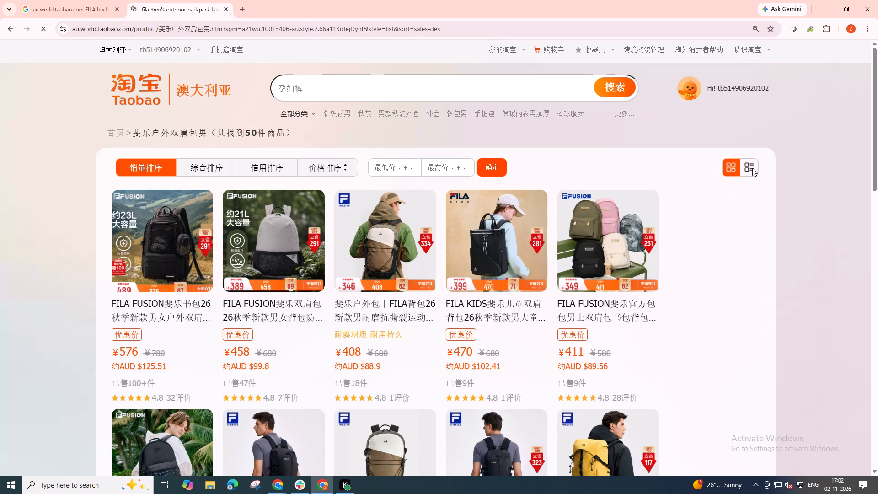
Copy the link of the ¥470 FILA KIDS 2026 autumn boys' tennis outdoor sports backpack into cell C28822.
{"action": "scroll", "coordinate": [776, 218], "scroll_direction": "down", "scroll_amount": 2}
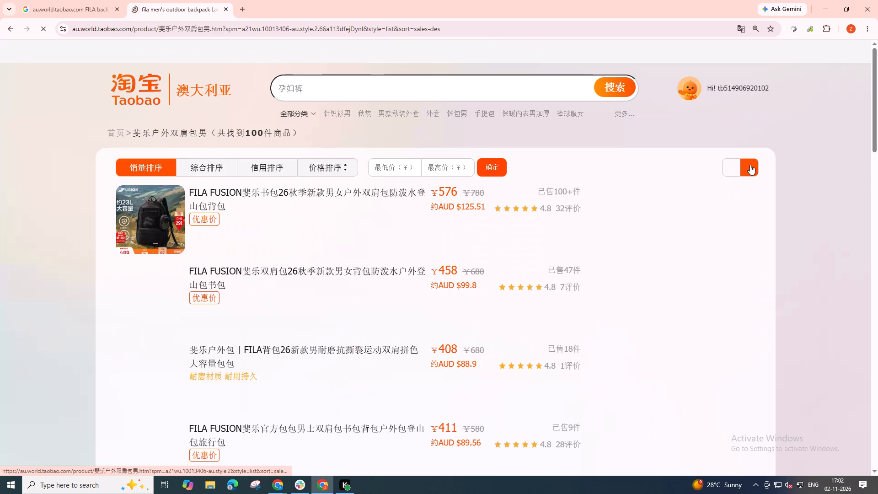
{"action": "scroll", "coordinate": [83, 313], "scroll_direction": "down", "scroll_amount": 2}
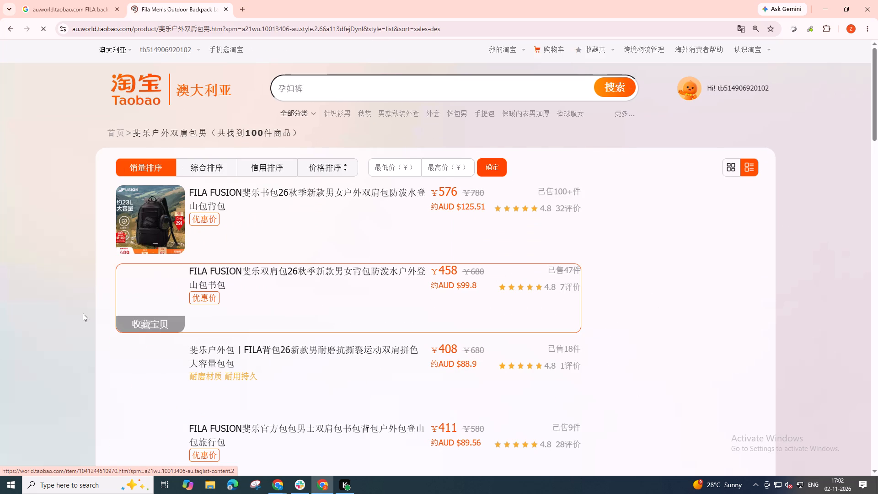
{"action": "scroll", "coordinate": [16, 242], "scroll_direction": "down", "scroll_amount": 2}
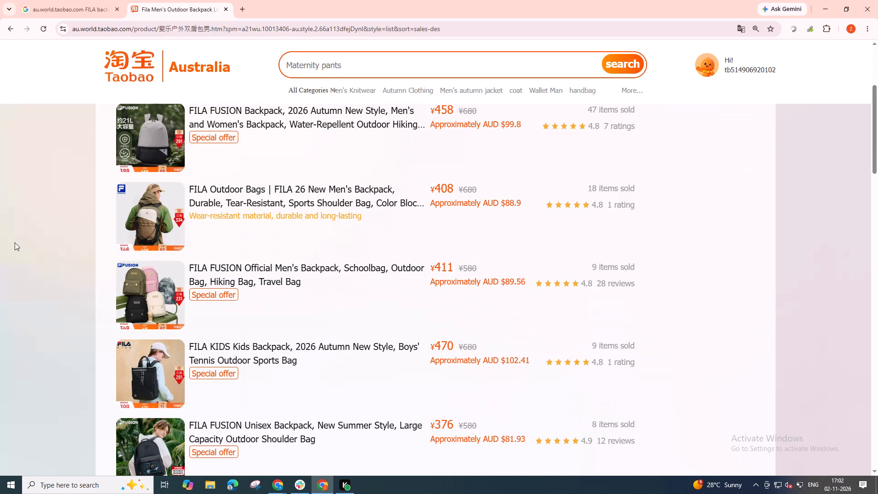
{"action": "right_click", "coordinate": [284, 360]}
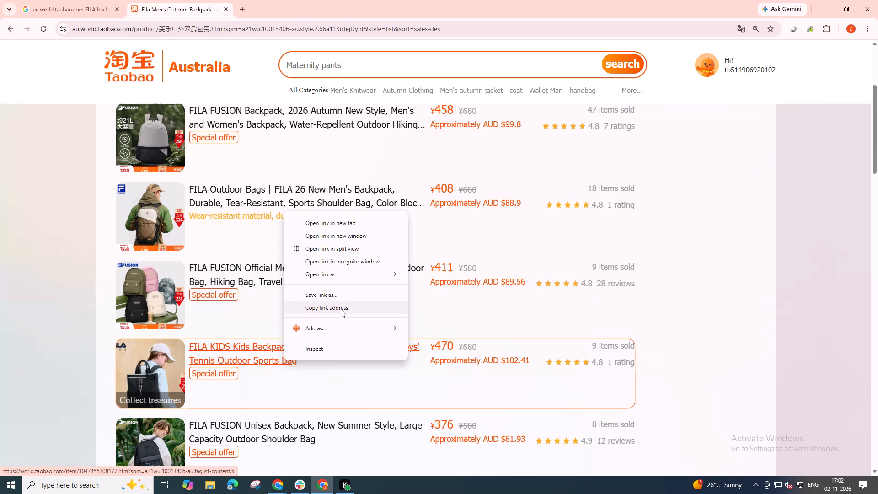
{"action": "left_click", "coordinate": [341, 308]}
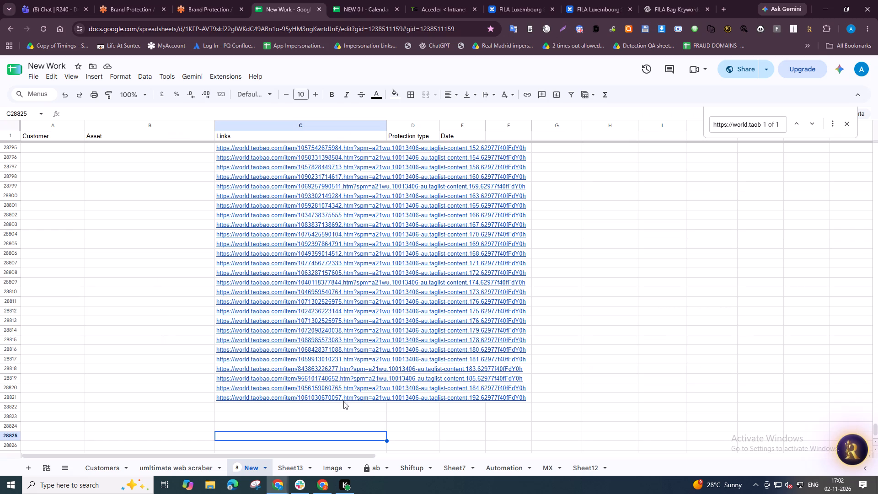
{"action": "left_click", "coordinate": [344, 408]}
{"action": "key", "text": "ctrl+v"}
{"action": "key", "text": "alt+Tab"}
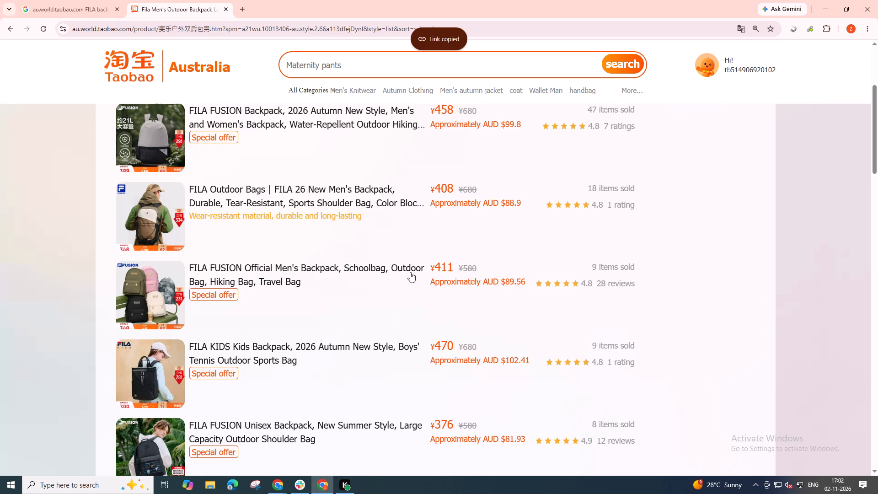
Copy the link of the ¥411 FILA Official men's 2026 summer outdoor sports folding backpack for the New sheet.
{"action": "scroll", "coordinate": [436, 253], "scroll_direction": "down", "scroll_amount": 3}
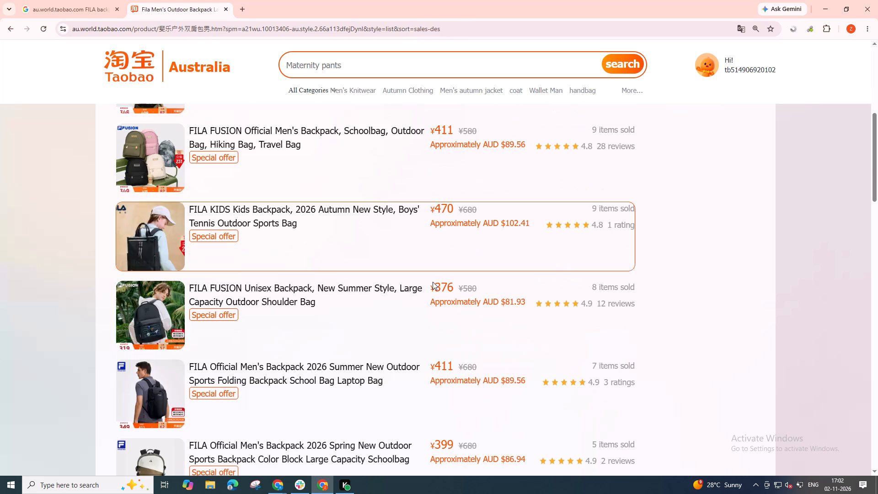
{"action": "scroll", "coordinate": [484, 293], "scroll_direction": "down", "scroll_amount": 3}
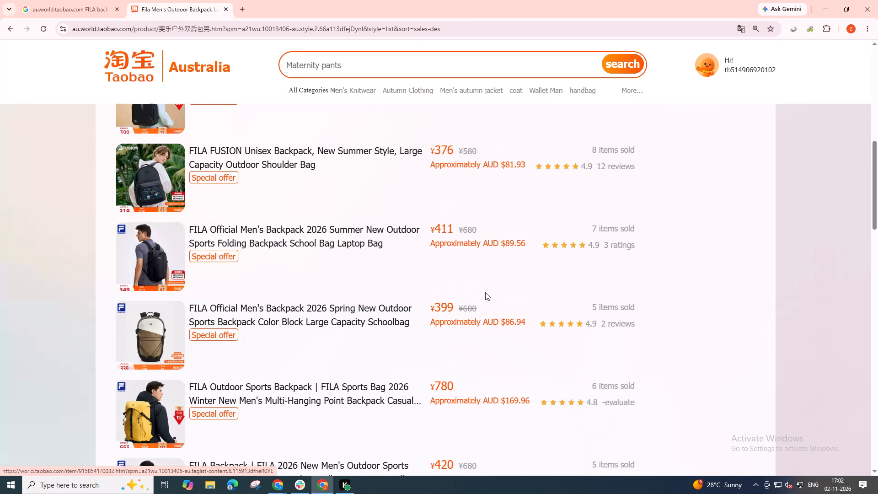
{"action": "right_click", "coordinate": [297, 238]}
{"action": "left_click", "coordinate": [348, 331]}
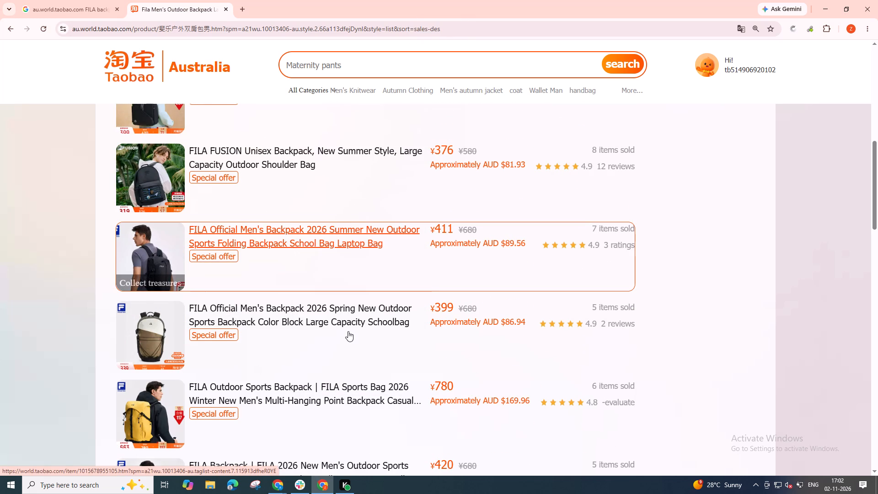
{"action": "key", "text": "alt+Tab"}
{"action": "left_click", "coordinate": [203, 425]}
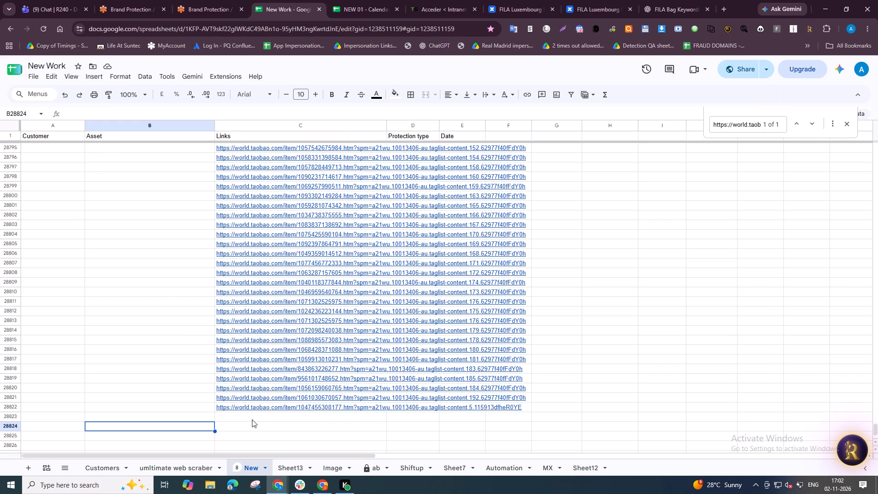
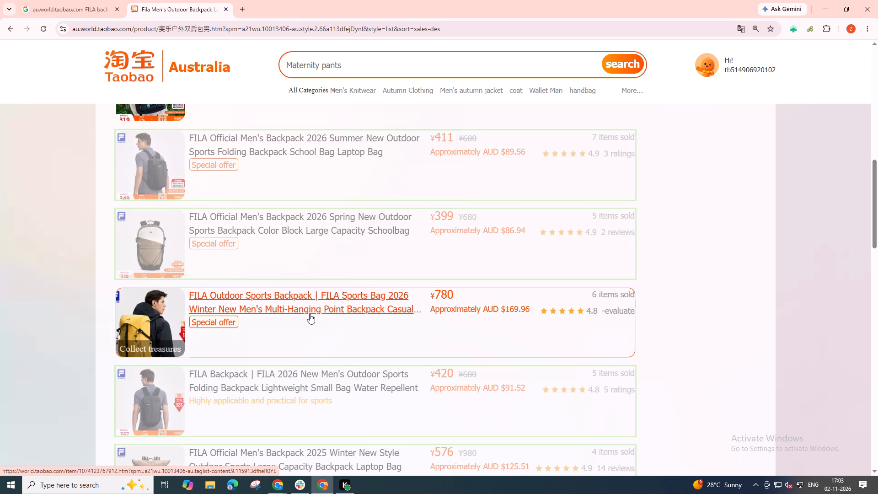
Copy the link of the ¥780 FILA 2026 winter men's multi-hanging-point outdoor sports backpack into cell C28824.
{"action": "right_click", "coordinate": [315, 311]}
{"action": "left_click", "coordinate": [346, 409]}
{"action": "key", "text": "alt+Tab"}
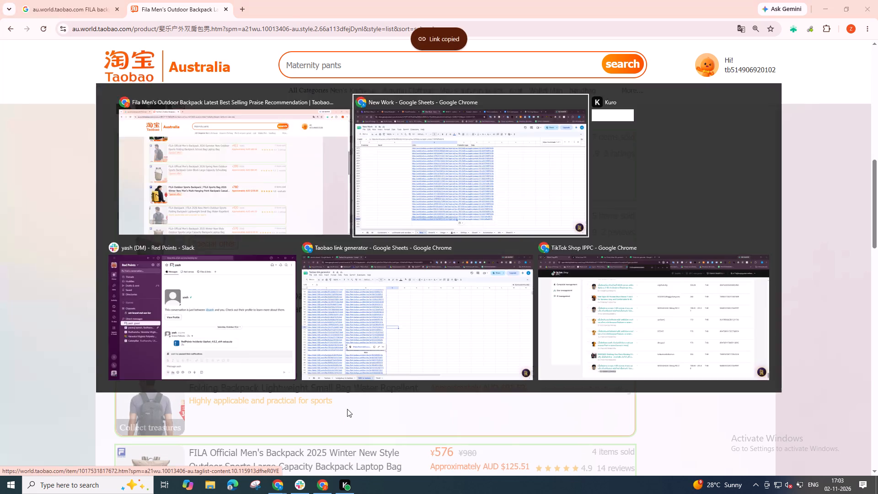
{"action": "left_click", "coordinate": [358, 425]}
{"action": "key", "text": "ctrl+v"}
{"action": "key", "text": "alt+Tab"}
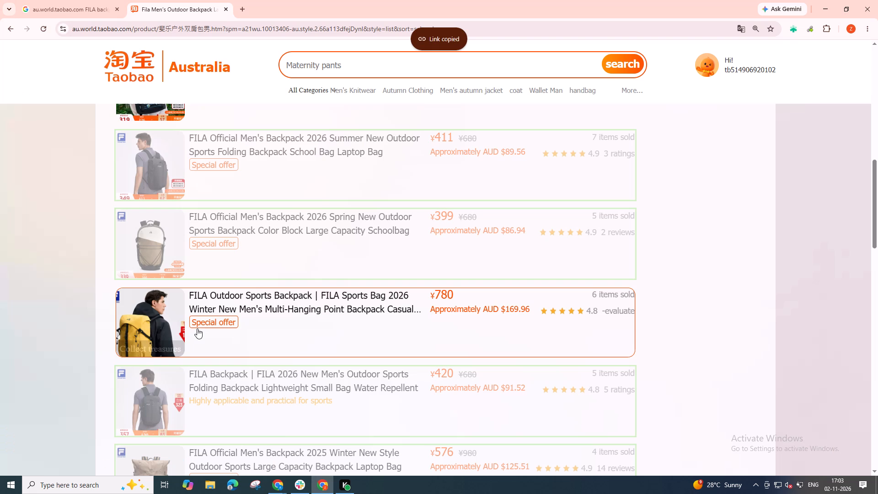
Examine the full-size product images of the ¥780 FILA sports backpack and the ¥552 FILA water-repellent outdoor bag, closing each one.
{"action": "scroll", "coordinate": [168, 314], "scroll_direction": "down", "scroll_amount": 3}
{"action": "right_click", "coordinate": [139, 165]}
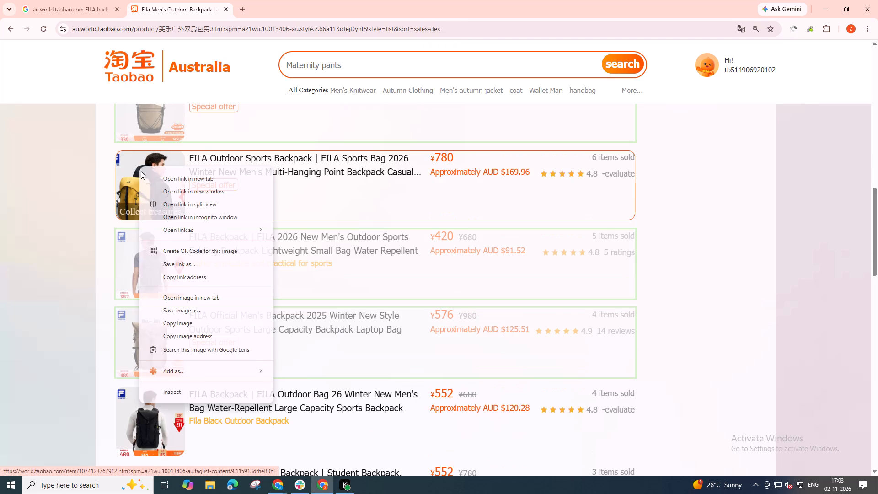
{"action": "left_click", "coordinate": [182, 291]}
{"action": "left_click", "coordinate": [313, 0]}
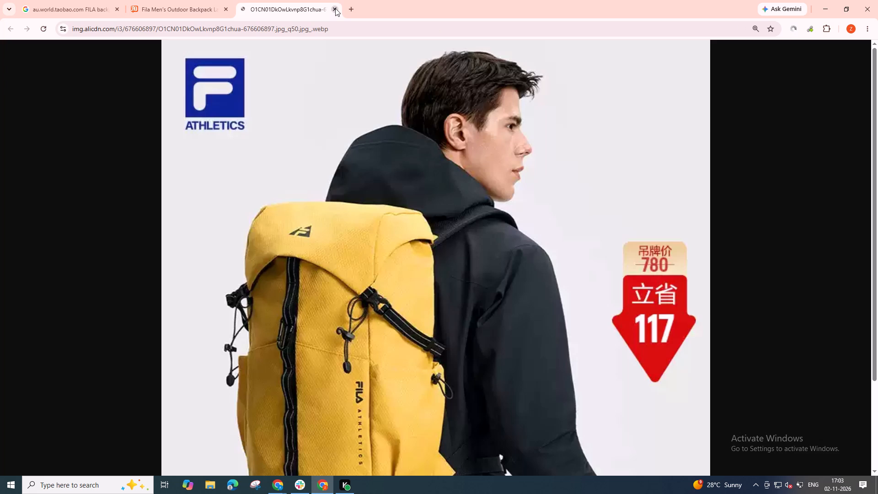
{"action": "left_click", "coordinate": [335, 8]}
{"action": "scroll", "coordinate": [446, 316], "scroll_direction": "down", "scroll_amount": 4}
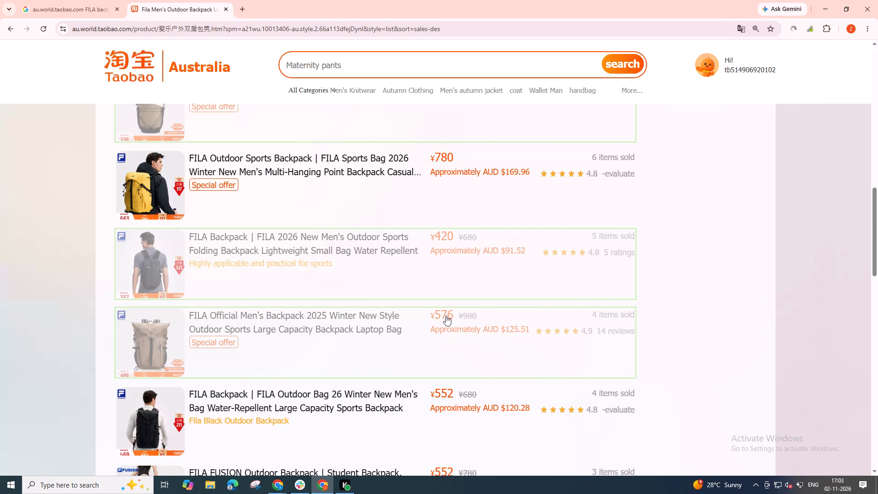
{"action": "right_click", "coordinate": [156, 231]}
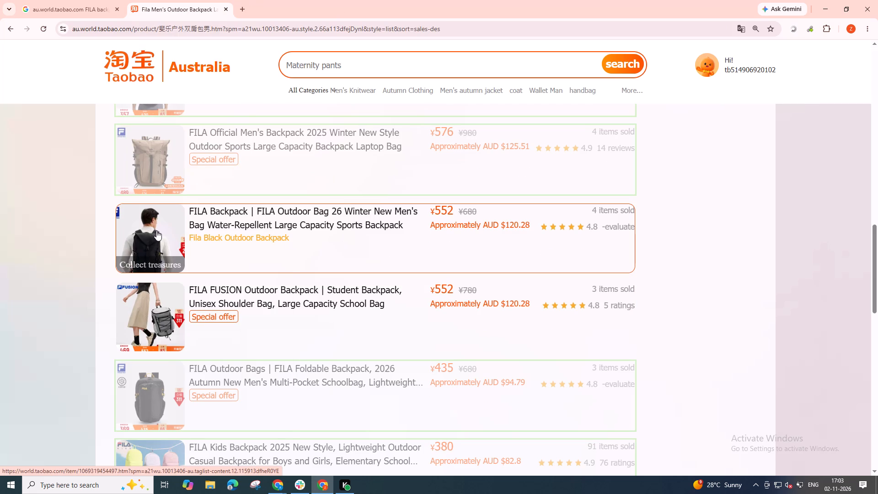
{"action": "left_click", "coordinate": [204, 355]}
{"action": "left_click", "coordinate": [250, 0]}
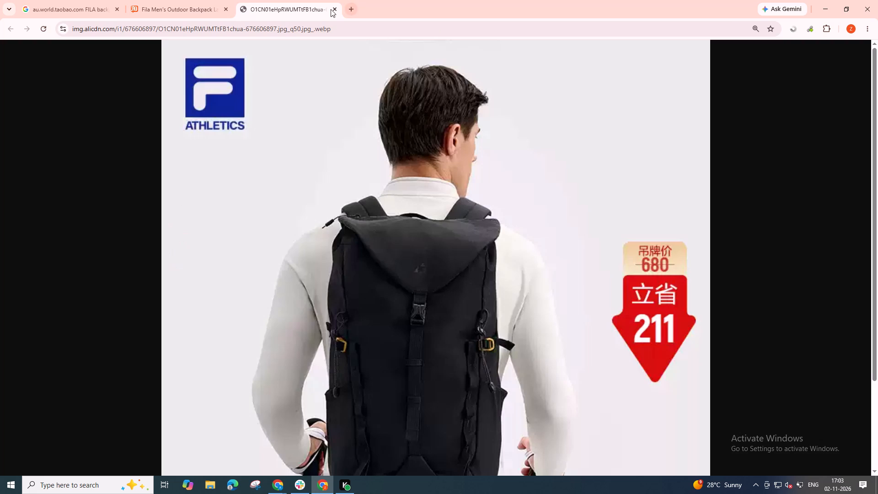
{"action": "scroll", "coordinate": [417, 224], "scroll_direction": "down", "scroll_amount": 7}
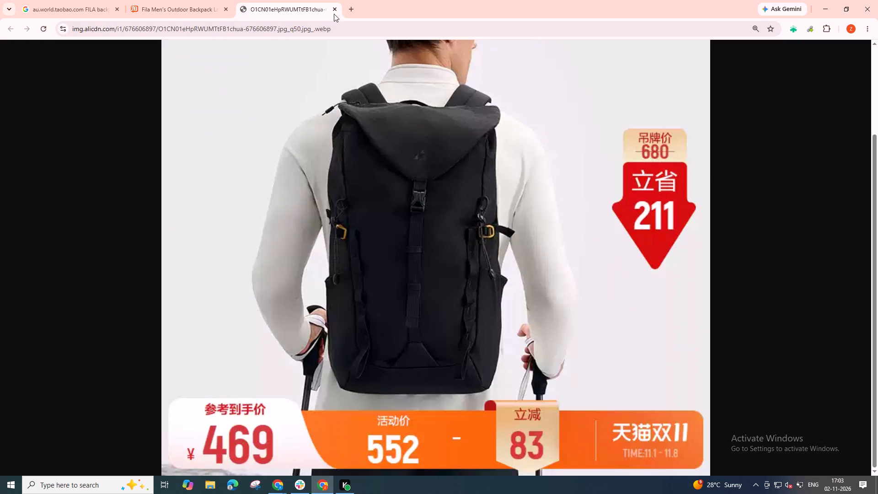
{"action": "left_click", "coordinate": [337, 8]}
Examine the full-size product images of the ¥408 FILA men's backpack and the ¥528 FILA 2026 winter children's backpack, closing both.
{"action": "scroll", "coordinate": [466, 291], "scroll_direction": "down", "scroll_amount": 5}
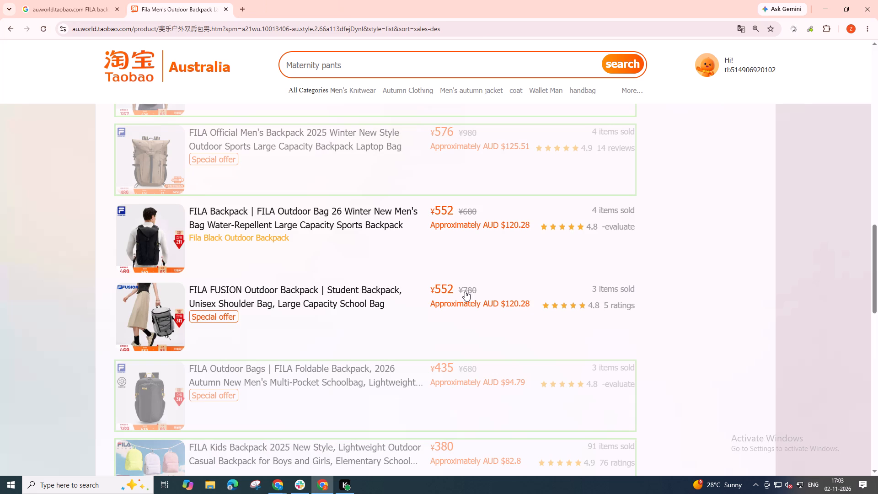
{"action": "scroll", "coordinate": [466, 291], "scroll_direction": "down", "scroll_amount": 4}
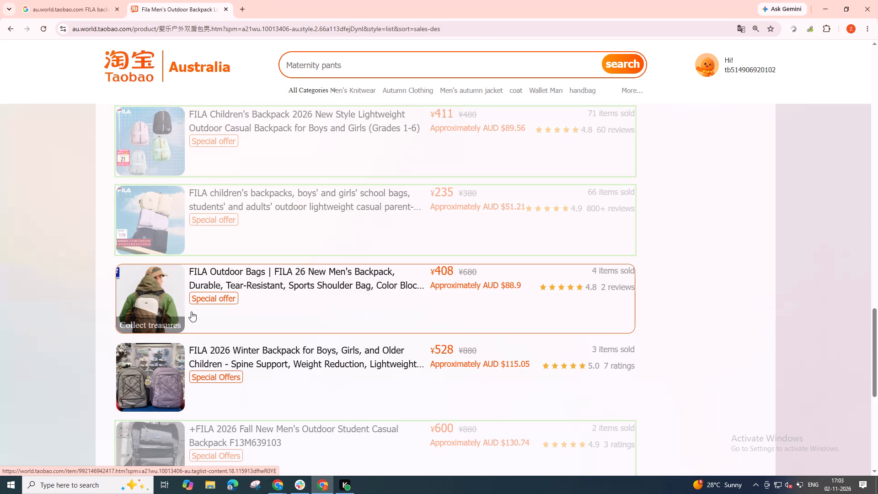
{"action": "right_click", "coordinate": [139, 289]}
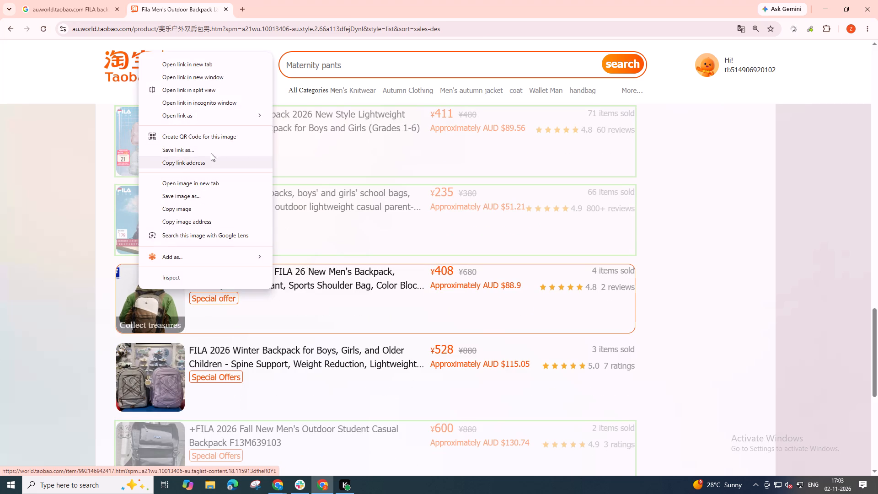
{"action": "left_click", "coordinate": [201, 179]}
{"action": "right_click", "coordinate": [159, 367]}
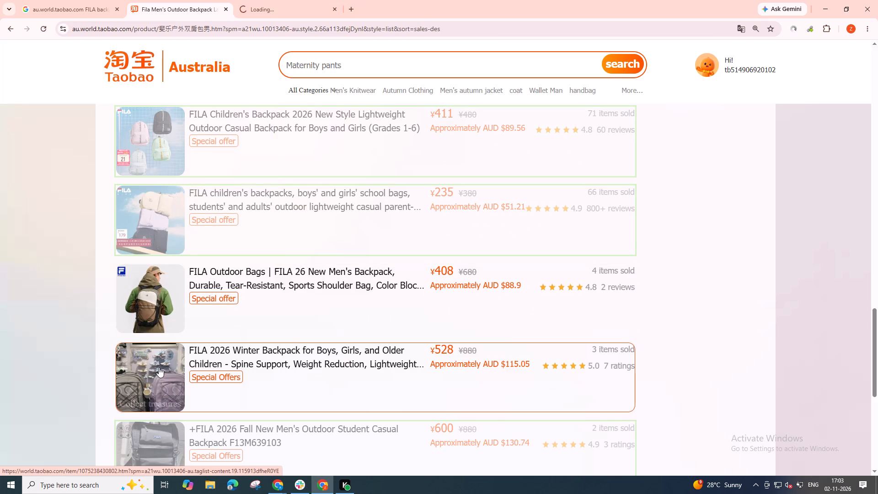
{"action": "left_click", "coordinate": [198, 261]}
{"action": "left_click", "coordinate": [303, 0]}
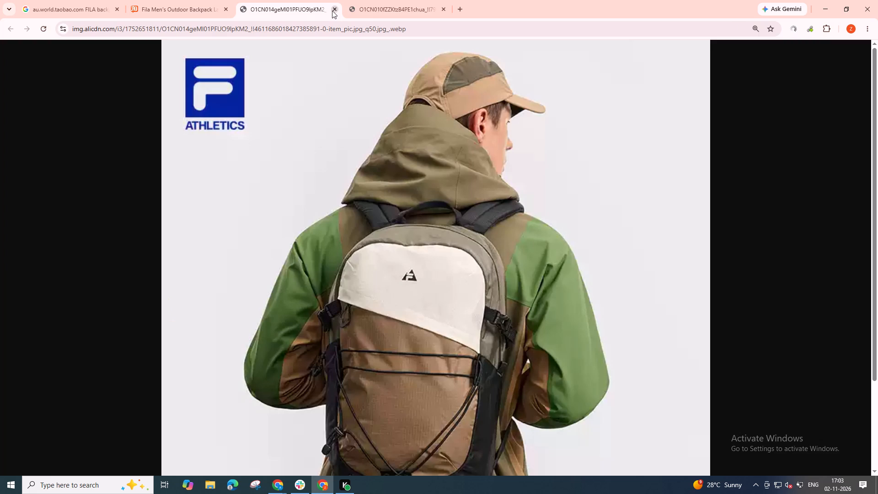
{"action": "scroll", "coordinate": [363, 210], "scroll_direction": "down", "scroll_amount": 6}
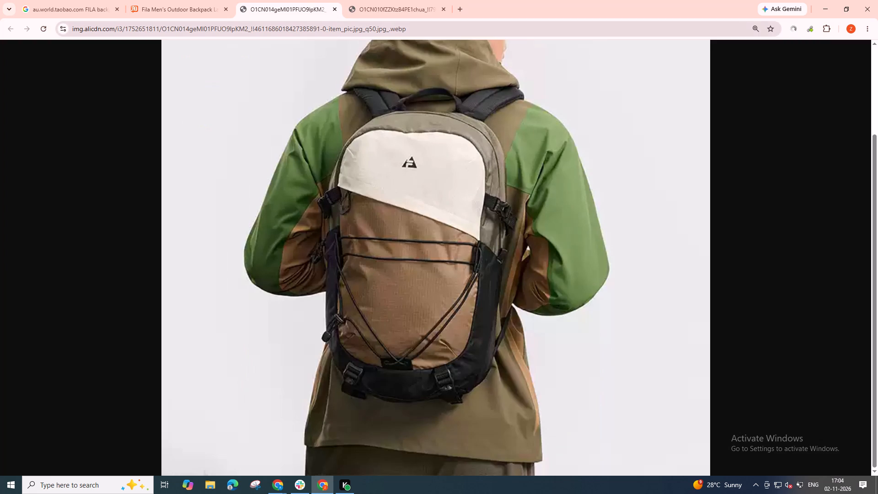
{"action": "left_click", "coordinate": [337, 10]}
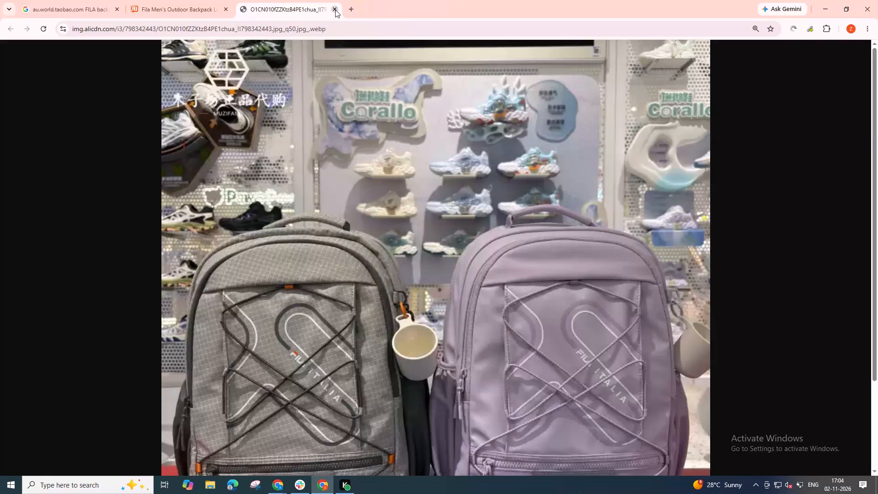
{"action": "left_click", "coordinate": [335, 10]}
Copy the link of the ¥408 FILA 26 men's tear-resistant sports shoulder bag into cell C28825.
{"action": "right_click", "coordinate": [353, 290]}
{"action": "left_click", "coordinate": [410, 381]}
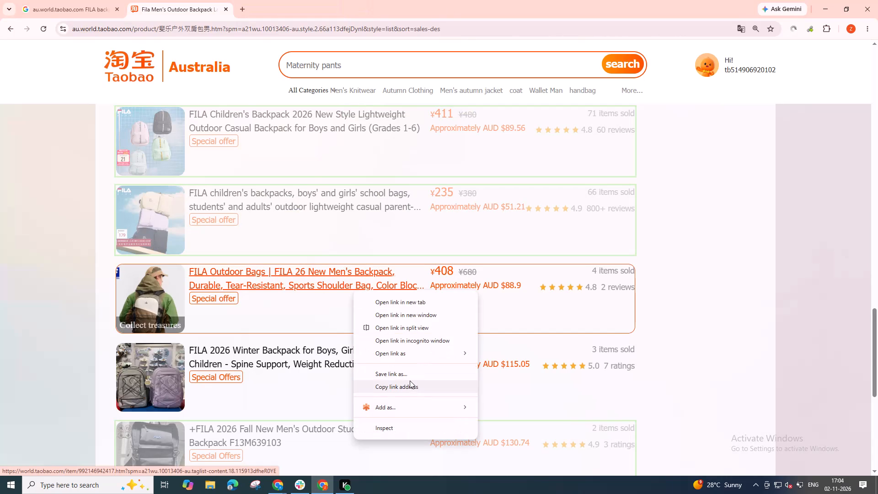
{"action": "key", "text": "alt+Tab"}
{"action": "left_click", "coordinate": [382, 438]}
{"action": "key", "text": "ctrl+v"}
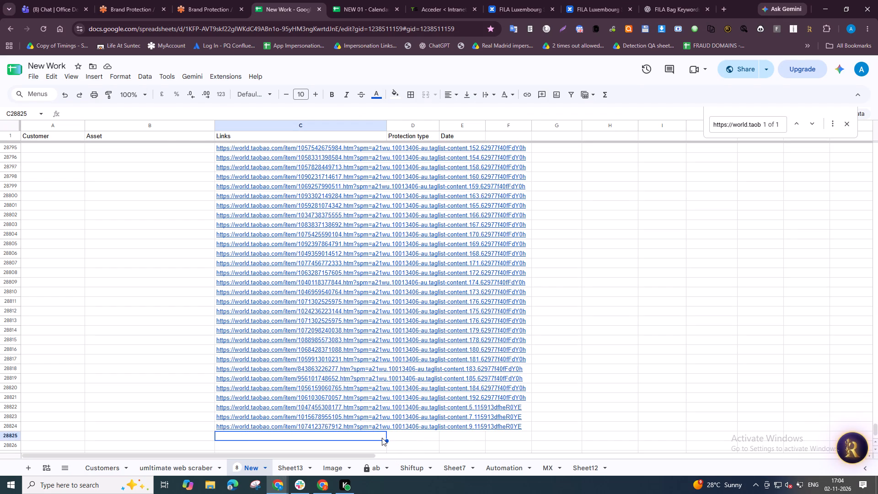
{"action": "key", "text": "alt+Tab"}
Copy the link of the ¥528 FILA 2026 winter backpack for boys, girls and older children into cell C28826.
{"action": "right_click", "coordinate": [344, 365]}
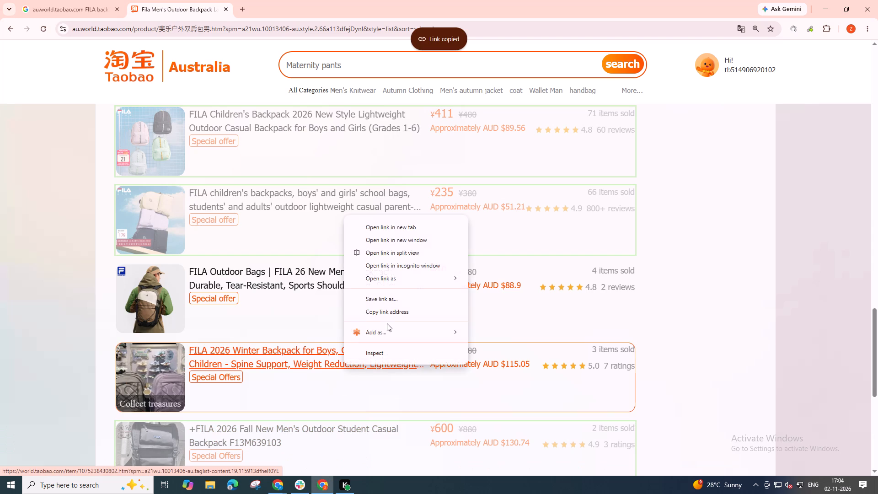
{"action": "left_click", "coordinate": [393, 311]}
{"action": "key", "text": "alt+Tab"}
{"action": "left_click", "coordinate": [368, 446]}
{"action": "key", "text": "ctrl+v"}
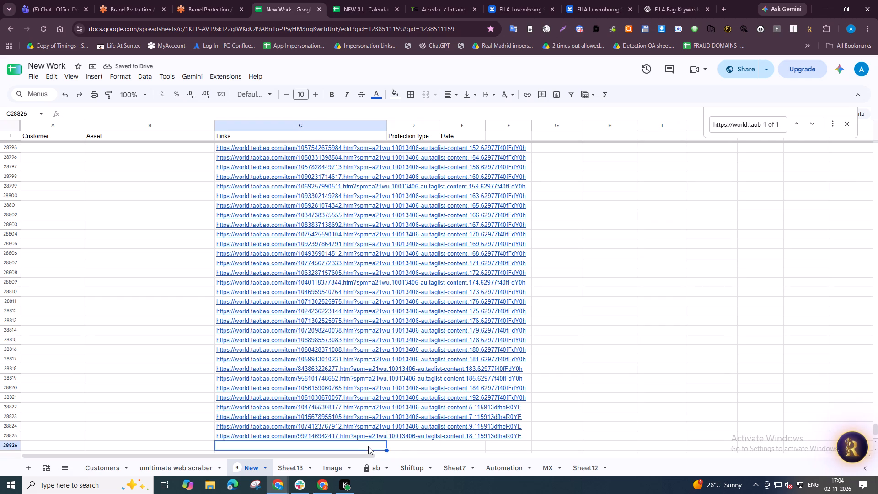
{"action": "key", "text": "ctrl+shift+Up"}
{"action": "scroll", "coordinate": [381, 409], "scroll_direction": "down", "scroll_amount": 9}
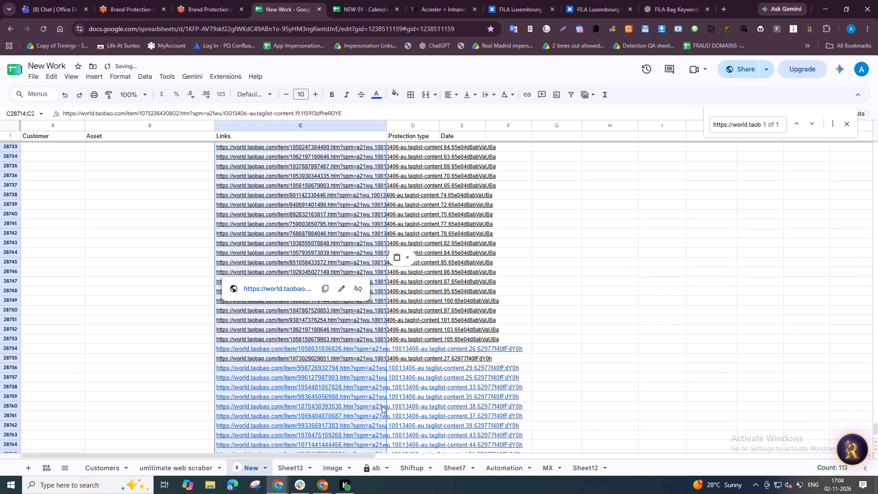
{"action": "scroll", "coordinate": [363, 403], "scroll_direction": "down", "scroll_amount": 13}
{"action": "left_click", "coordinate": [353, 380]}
Check the remaining 斐乐户外双肩包男 listings and close the Taobao page along with the Google search results.
{"action": "key", "text": "alt+Tab"}
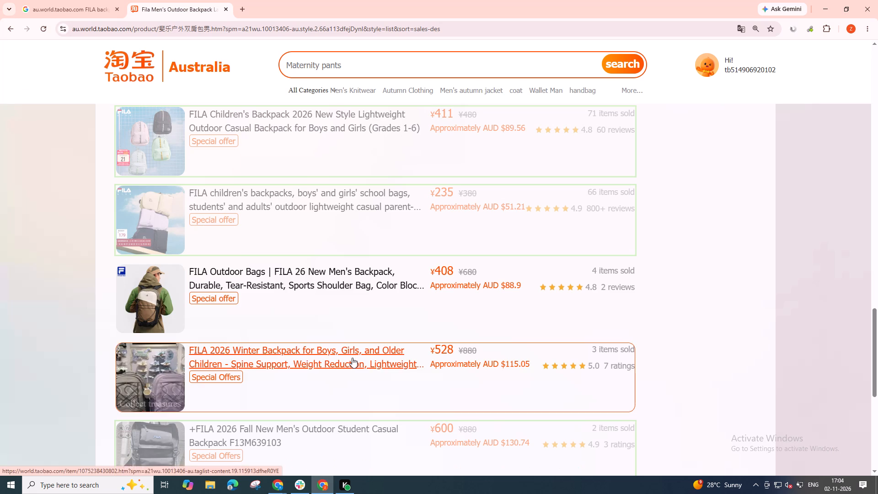
{"action": "scroll", "coordinate": [358, 338], "scroll_direction": "down", "scroll_amount": 5}
{"action": "key", "text": "ctrl+w"}
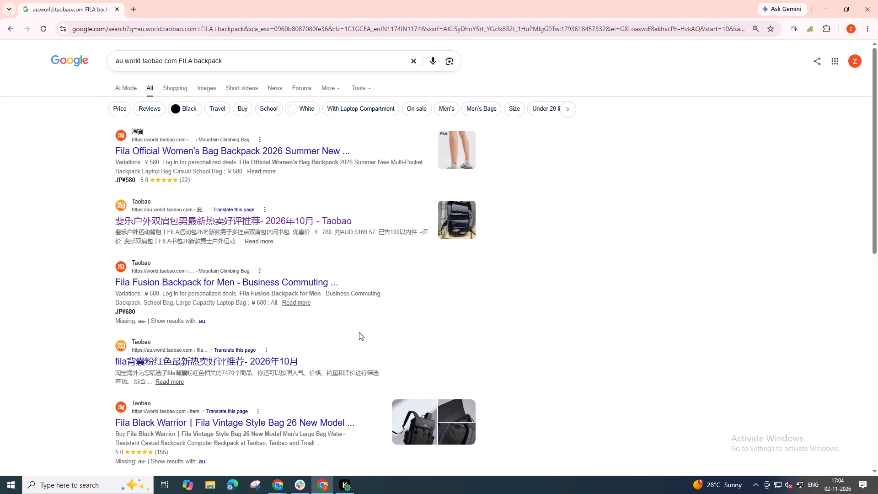
{"action": "key", "text": "ctrl+w"}
Fill the Asset column with Fila bag for all collected Taobao links, from B28714 down to B28826.
{"action": "key", "text": "ctrl+Up"}
{"action": "key", "text": "ctrl+shift+Up"}
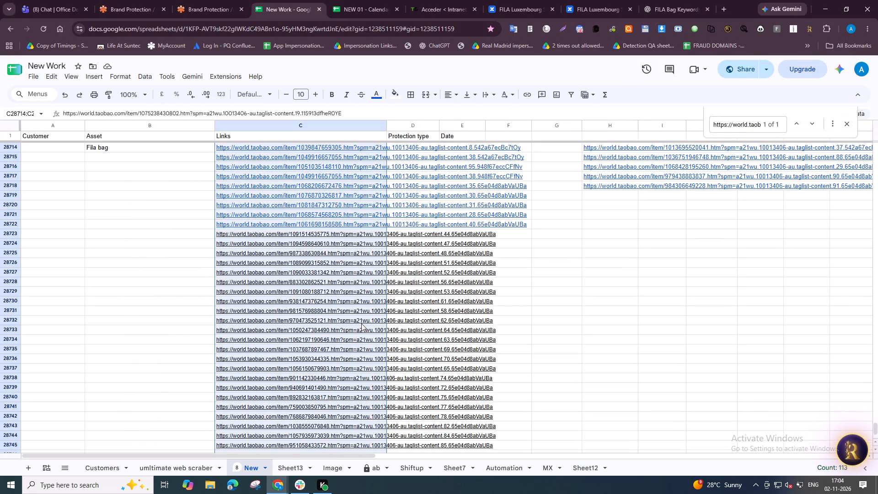
{"action": "scroll", "coordinate": [361, 323], "scroll_direction": "up", "scroll_amount": 3}
{"action": "left_click", "coordinate": [197, 287]}
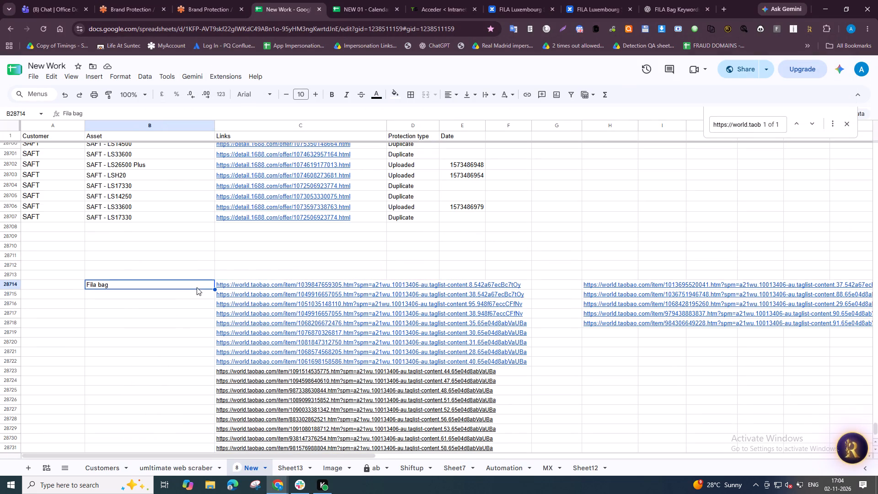
{"action": "key", "text": "Down"}
{"action": "key", "text": "ctrl+d"}
{"action": "key", "text": "Right"}
{"action": "key", "text": "ctrl+Down"}
{"action": "key", "text": "Left"}
{"action": "key", "text": "ctrl+shift+Up"}
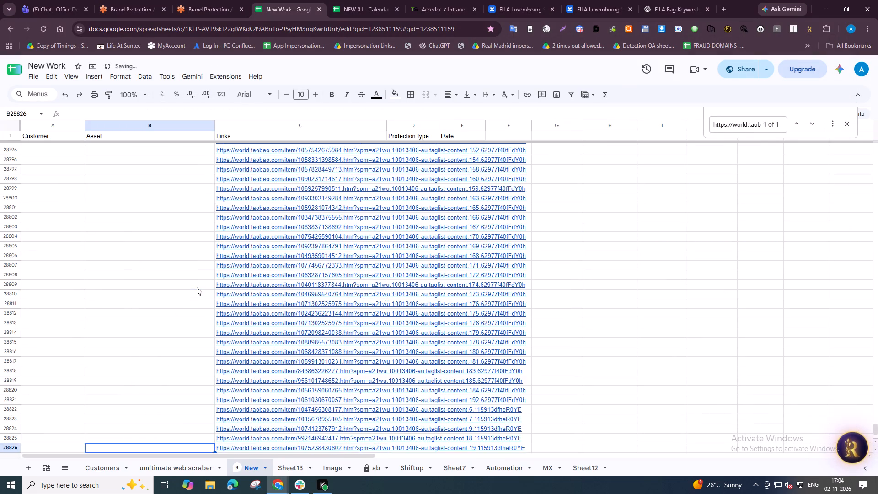
{"action": "key", "text": "ctrl+d"}
Enter counterfeit as the protection type in D28714 and fill it down to D28826 for all the Taobao links.
{"action": "scroll", "coordinate": [206, 291], "scroll_direction": "up", "scroll_amount": 5}
{"action": "left_click", "coordinate": [194, 366]}
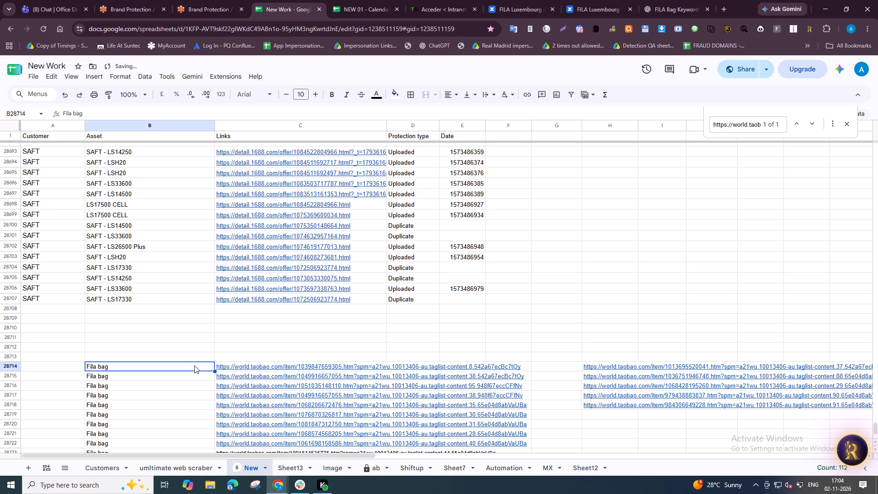
{"action": "key", "text": "Right"}
{"action": "key", "text": "Right"}
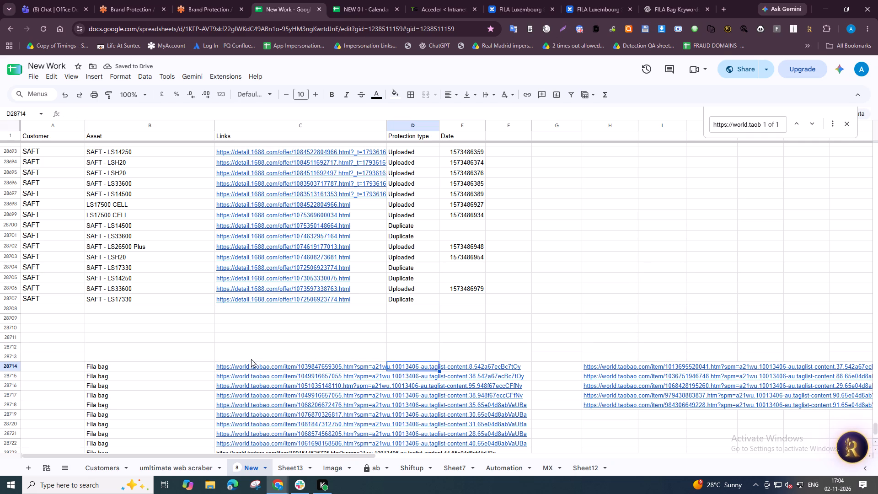
{"action": "type", "text": "counterfi"}
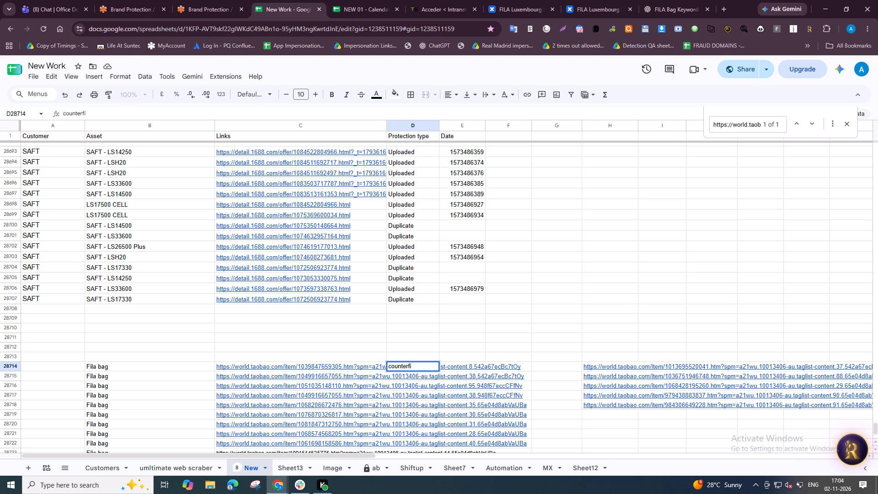
{"action": "key", "text": "BackSpace"}
{"action": "type", "text": "eit"}
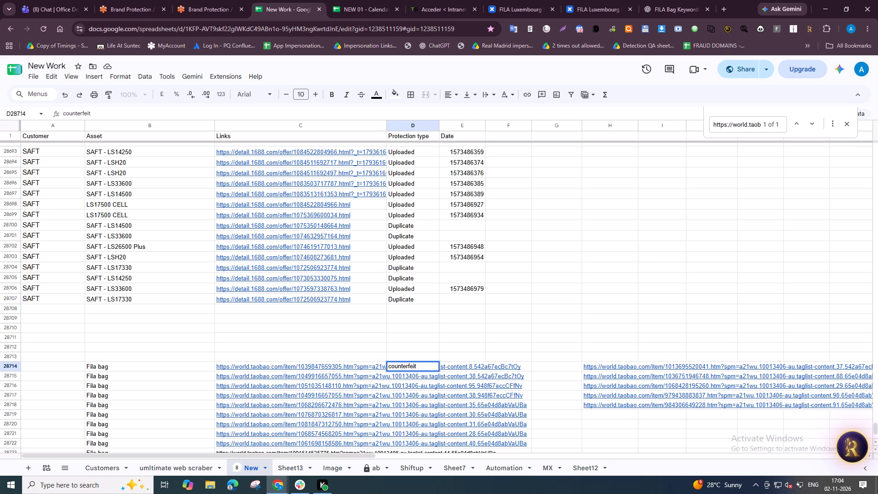
{"action": "key", "text": "Down"}
{"action": "key", "text": "Left"}
{"action": "key", "text": "ctrl+Down"}
{"action": "key", "text": "Right"}
{"action": "key", "text": "ctrl+shift+Up"}
{"action": "key", "text": "ctrl+d"}
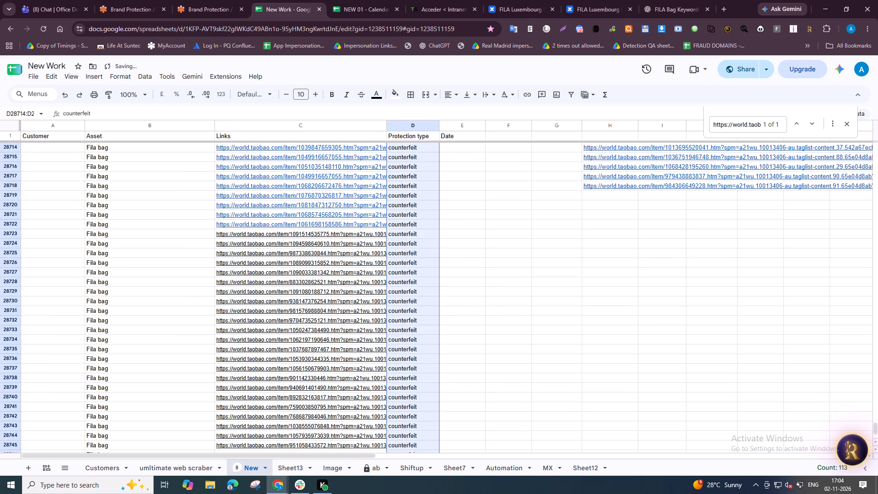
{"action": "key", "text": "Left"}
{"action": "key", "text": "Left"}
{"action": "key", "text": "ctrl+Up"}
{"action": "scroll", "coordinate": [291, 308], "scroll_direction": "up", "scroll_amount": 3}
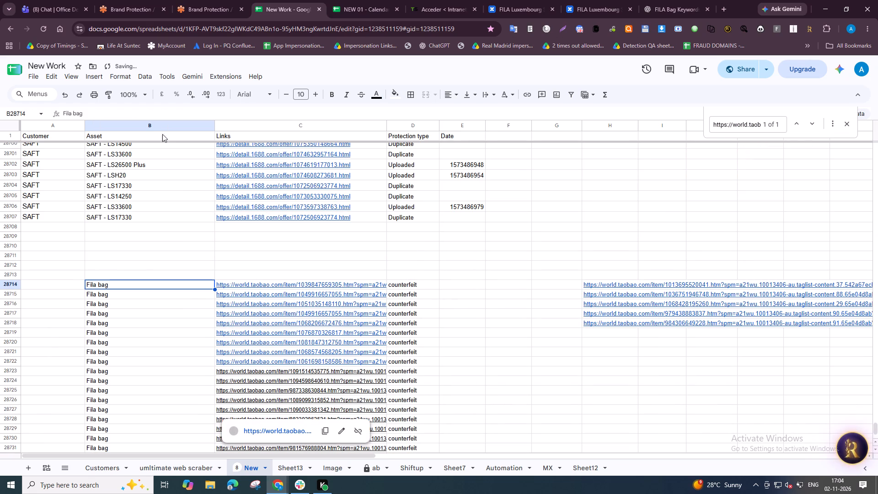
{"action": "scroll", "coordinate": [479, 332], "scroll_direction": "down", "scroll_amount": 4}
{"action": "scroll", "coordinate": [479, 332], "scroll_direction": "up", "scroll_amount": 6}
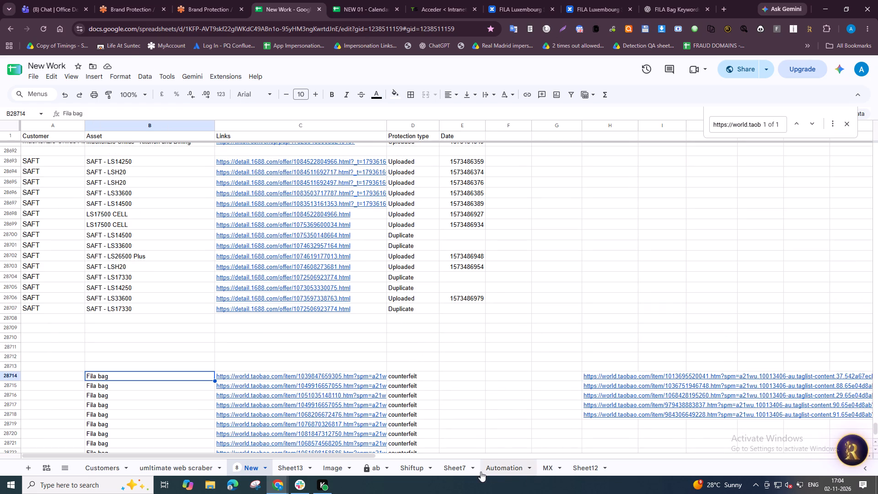
Cut the caterpillar tshirt entries with their IDs from the last block of Sheet7, A905 to B943.
{"action": "left_click", "coordinate": [460, 470]}
{"action": "scroll", "coordinate": [138, 294], "scroll_direction": "up", "scroll_amount": 5}
{"action": "scroll", "coordinate": [139, 370], "scroll_direction": "up", "scroll_amount": 5}
{"action": "scroll", "coordinate": [175, 316], "scroll_direction": "up", "scroll_amount": 6}
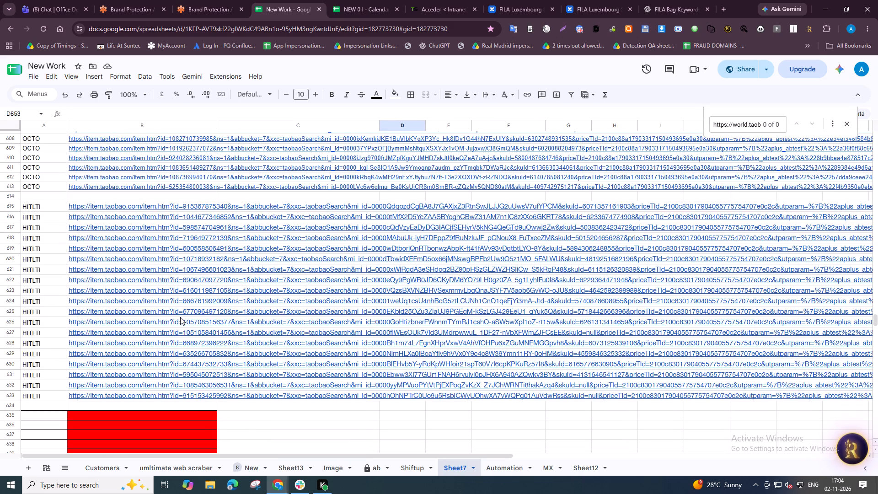
{"action": "scroll", "coordinate": [180, 317], "scroll_direction": "down", "scroll_amount": 6}
{"action": "left_click", "coordinate": [321, 425]}
{"action": "key", "text": "ctrl+End"}
{"action": "key", "text": "ctrl+Left"}
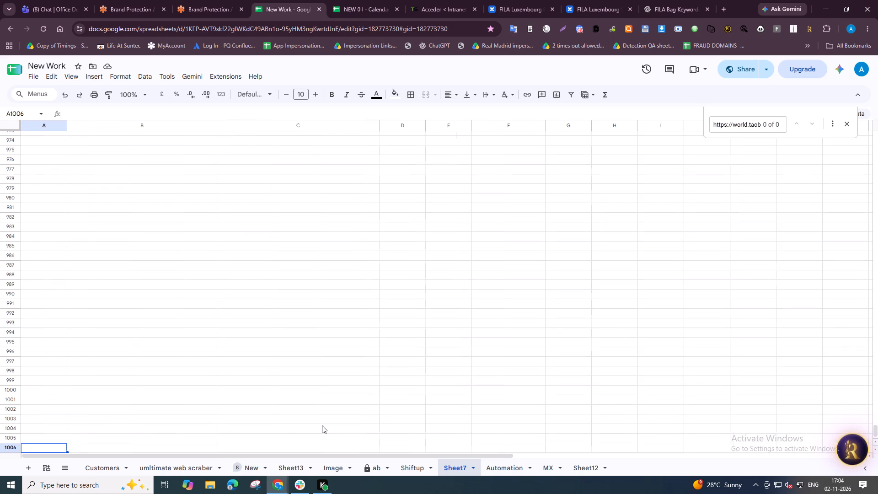
{"action": "key", "text": "ctrl+Left"}
{"action": "key", "text": "ctrl+Left"}
{"action": "key", "text": "ctrl+Up"}
{"action": "key", "text": "ctrl+shift+Up"}
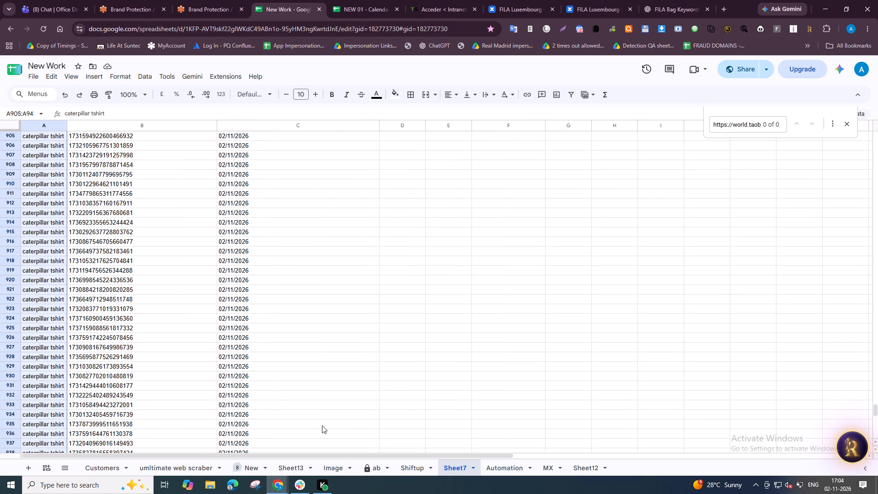
{"action": "key", "text": "shift+Right"}
{"action": "key", "text": "shift+Right"}
{"action": "key", "text": "shift+Left"}
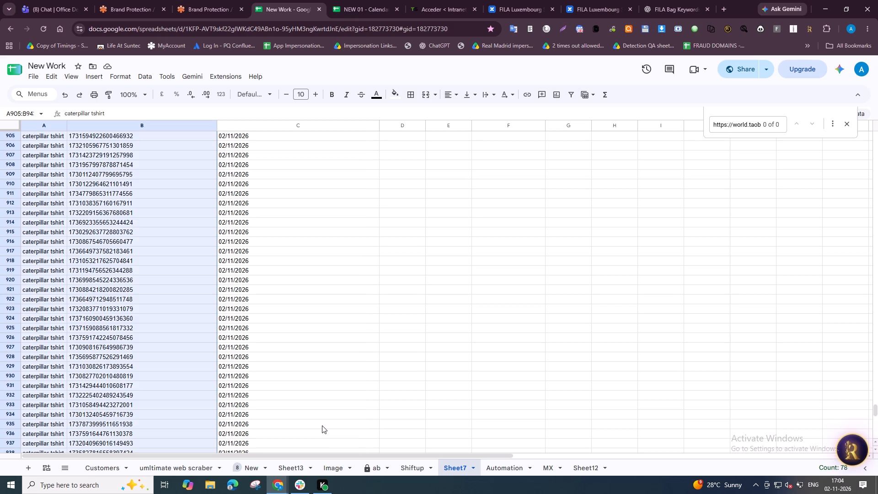
{"action": "key", "text": "ctrl+c"}
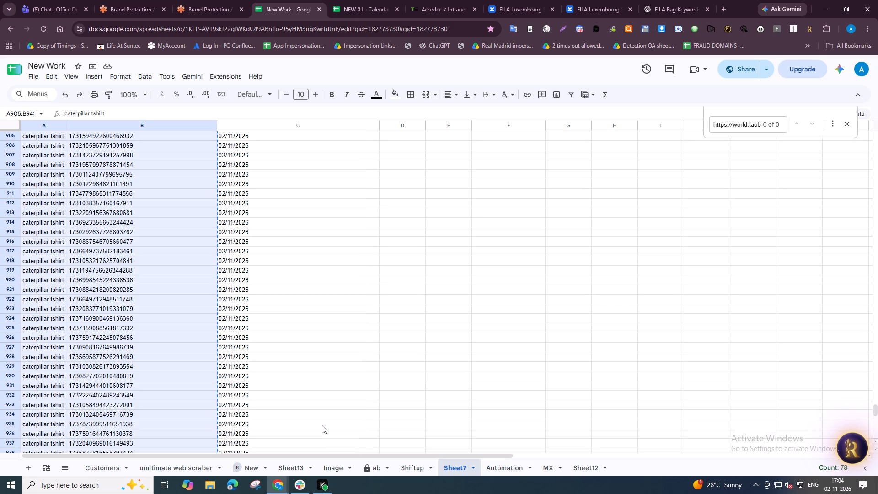
{"action": "key", "text": "ctrl+x"}
{"action": "key", "text": "ctrl+x"}
Paste the caterpillar tshirt entries into the New sheet below the Fila bag links, starting at B28828.
{"action": "left_click", "coordinate": [249, 475]}
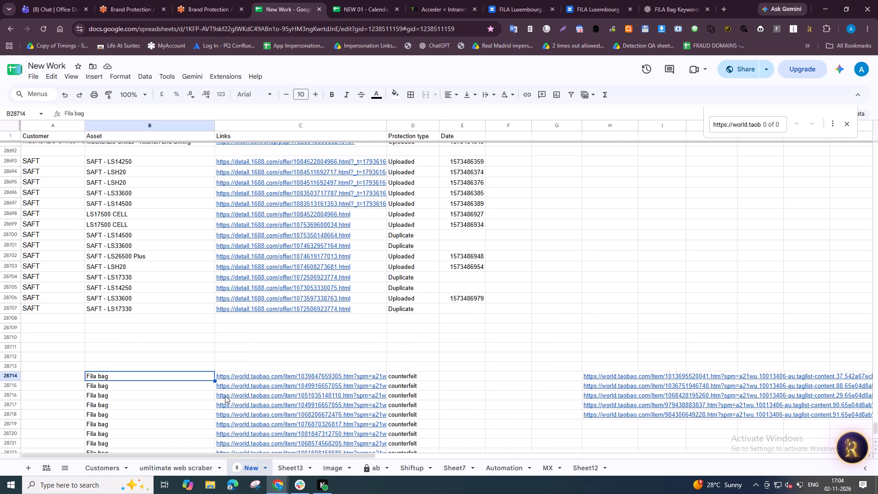
{"action": "scroll", "coordinate": [221, 400], "scroll_direction": "down", "scroll_amount": 20}
{"action": "scroll", "coordinate": [221, 400], "scroll_direction": "down", "scroll_amount": 7}
{"action": "scroll", "coordinate": [203, 379], "scroll_direction": "up", "scroll_amount": 1}
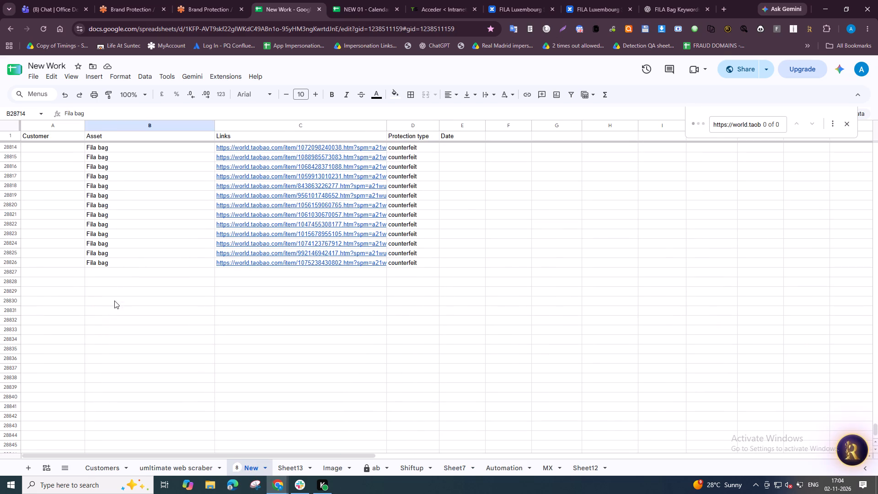
{"action": "left_click", "coordinate": [98, 282]}
{"action": "key", "text": "ctrl+v"}
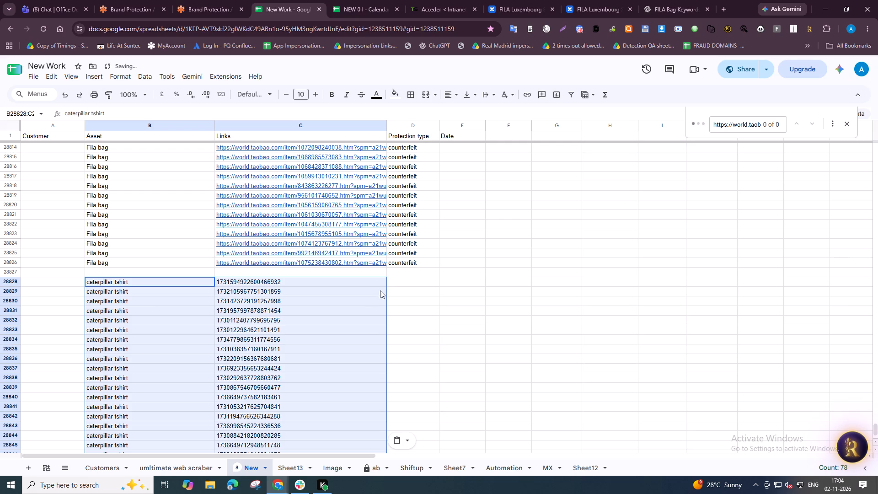
Enter Thailand as the protection type in D28828 and fill it down to D28866 for all caterpillar tshirt entries.
{"action": "left_click", "coordinate": [395, 285]}
{"action": "type", "text": "Thailand"}
{"action": "key", "text": "Down"}
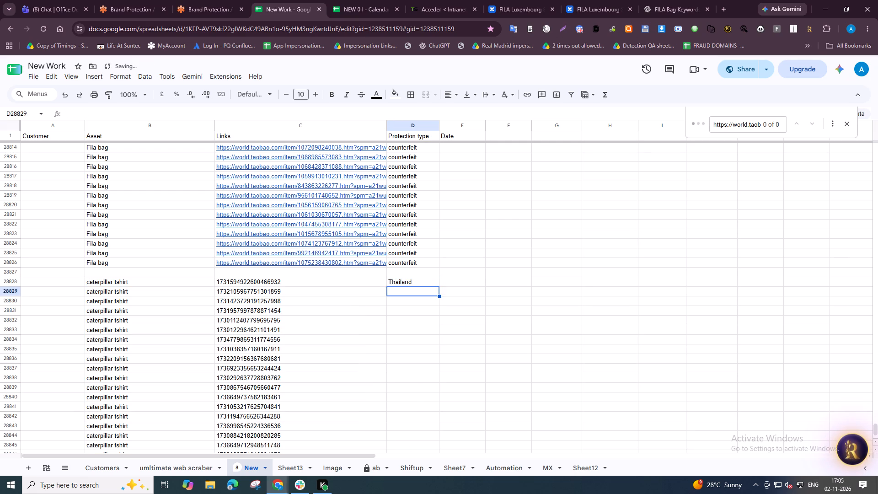
{"action": "key", "text": "Up"}
{"action": "key", "text": "Left"}
{"action": "key", "text": "ctrl+Down"}
{"action": "key", "text": "Right"}
{"action": "key", "text": "ctrl+shift+Up"}
{"action": "key", "text": "ctrl+d"}
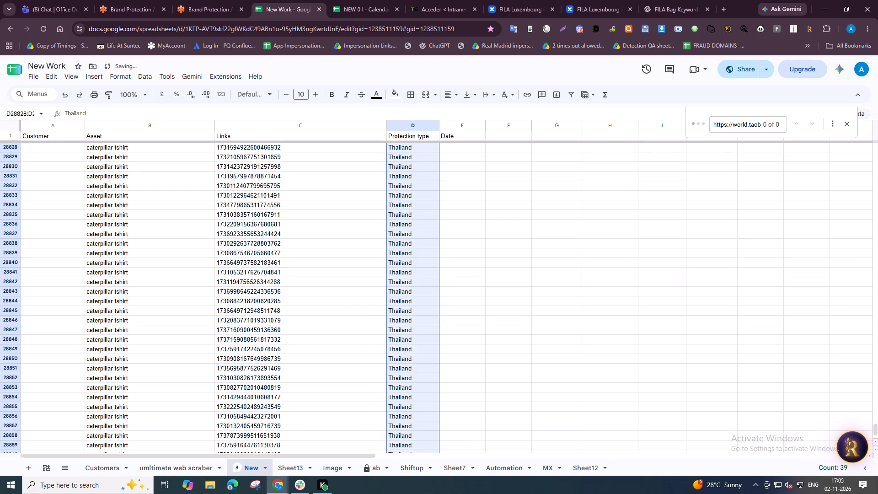
Review the collected entries in the New sheet and select the Links column from C28866 up to C28713 to check their count.
{"action": "scroll", "coordinate": [395, 285], "scroll_direction": "up", "scroll_amount": 4}
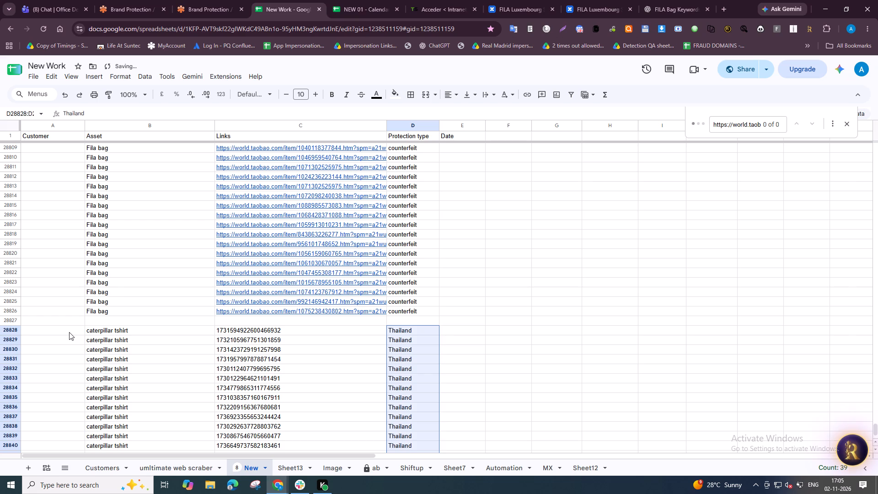
{"action": "left_click", "coordinate": [69, 332]}
{"action": "left_click", "coordinate": [566, 361]}
{"action": "scroll", "coordinate": [364, 383], "scroll_direction": "down", "scroll_amount": 12}
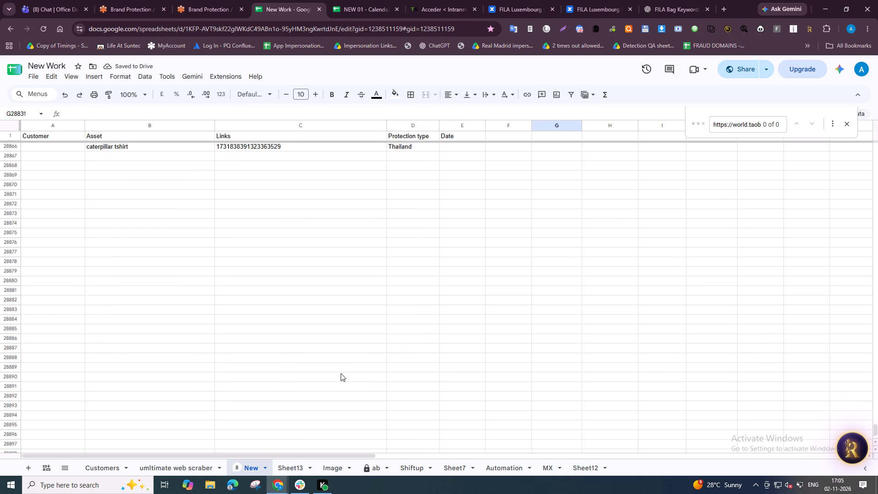
{"action": "scroll", "coordinate": [341, 373], "scroll_direction": "up", "scroll_amount": 3}
{"action": "left_click", "coordinate": [313, 285]}
{"action": "scroll", "coordinate": [323, 332], "scroll_direction": "up", "scroll_amount": 20}
{"action": "scroll", "coordinate": [323, 332], "scroll_direction": "up", "scroll_amount": 7}
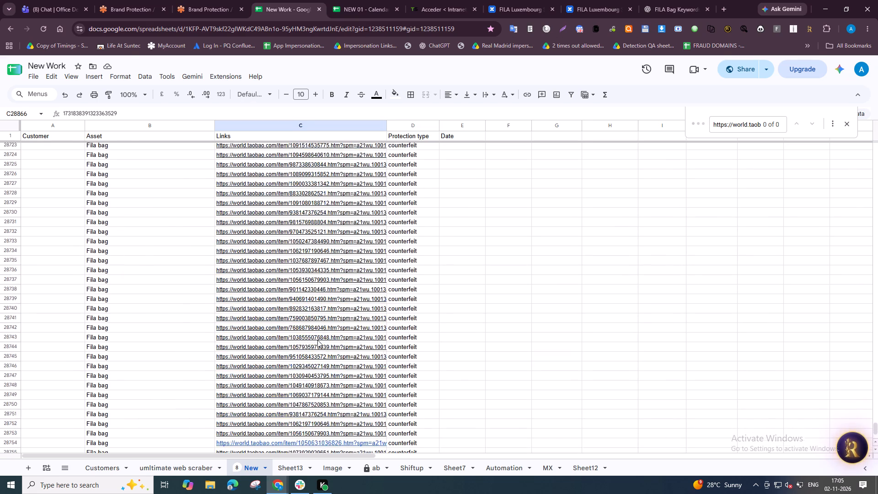
{"action": "scroll", "coordinate": [317, 340], "scroll_direction": "up", "scroll_amount": 7}
{"action": "left_click", "coordinate": [317, 368], "text": "shift"}
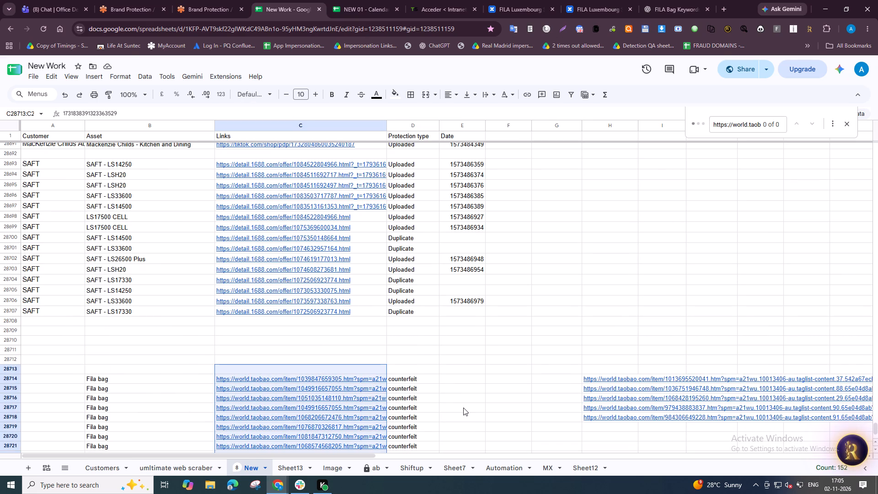
{"action": "left_click", "coordinate": [463, 408]}
Check the customer list with its notes and weekly hours in the NEW 01 - Calendar spreadsheet.
{"action": "left_click", "coordinate": [350, 0]}
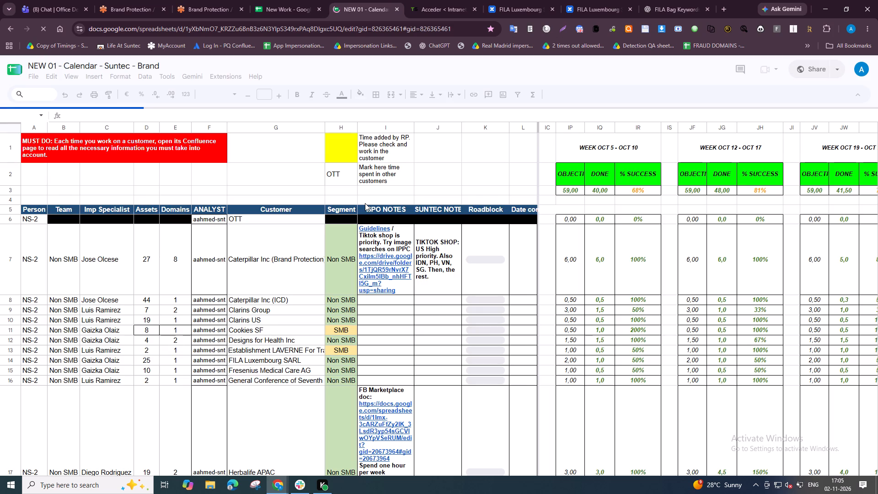
{"action": "scroll", "coordinate": [528, 349], "scroll_direction": "down", "scroll_amount": 1}
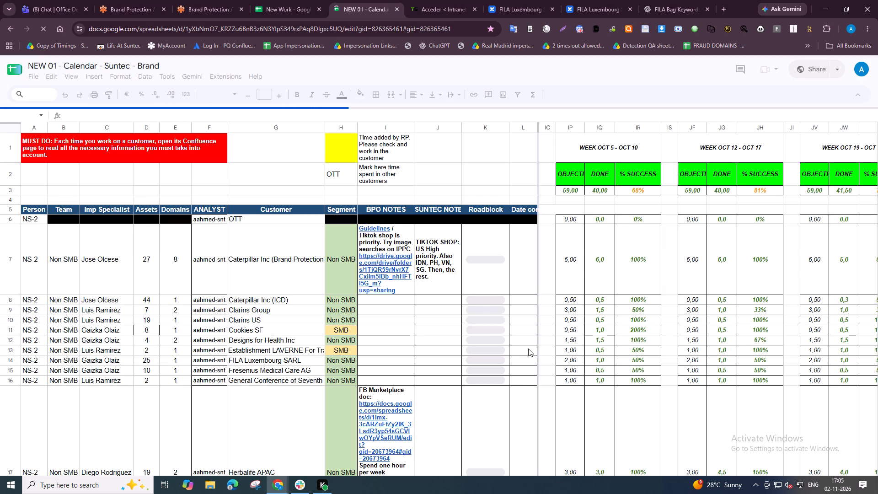
{"action": "scroll", "coordinate": [528, 349], "scroll_direction": "down", "scroll_amount": 2}
{"action": "left_click", "coordinate": [783, 382]}
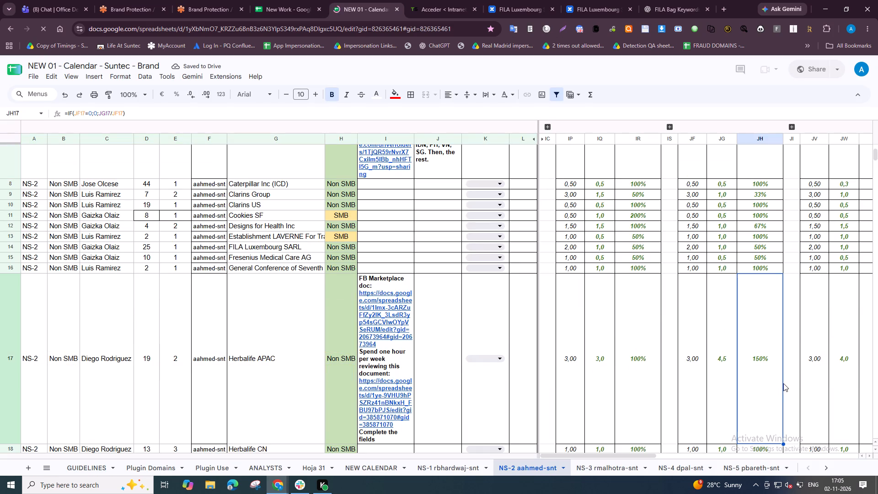
{"action": "scroll", "coordinate": [784, 387], "scroll_direction": "down", "scroll_amount": 2}
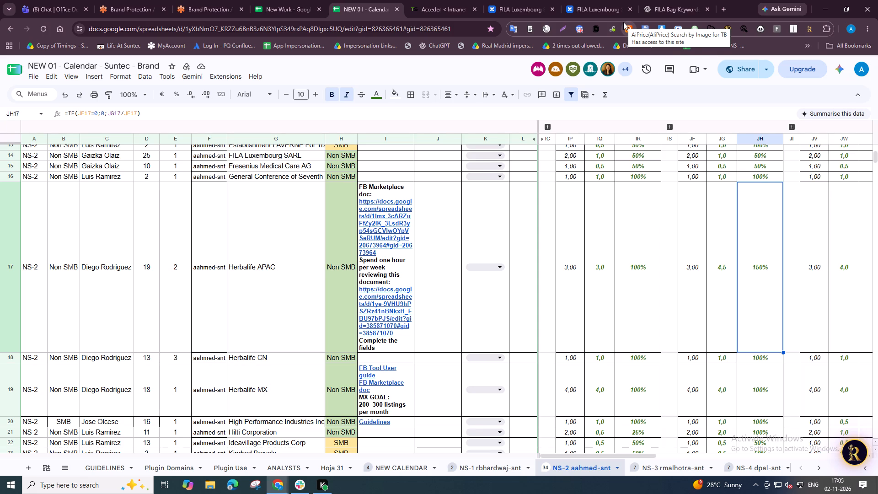
Search Confluence for codefine and open the Codefine International SA page and its Manual Detections Guidelines in separate tabs.
{"action": "left_click", "coordinate": [610, 0]}
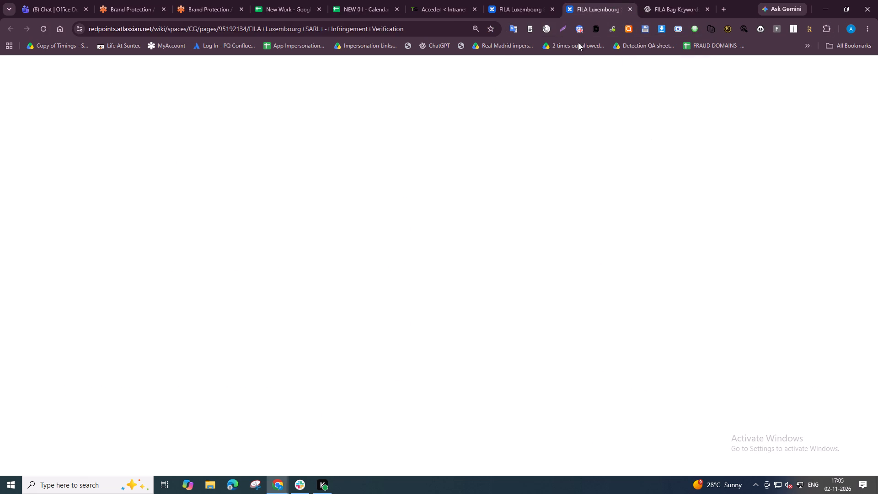
{"action": "left_click", "coordinate": [350, 62]}
{"action": "left_click", "coordinate": [347, 65]}
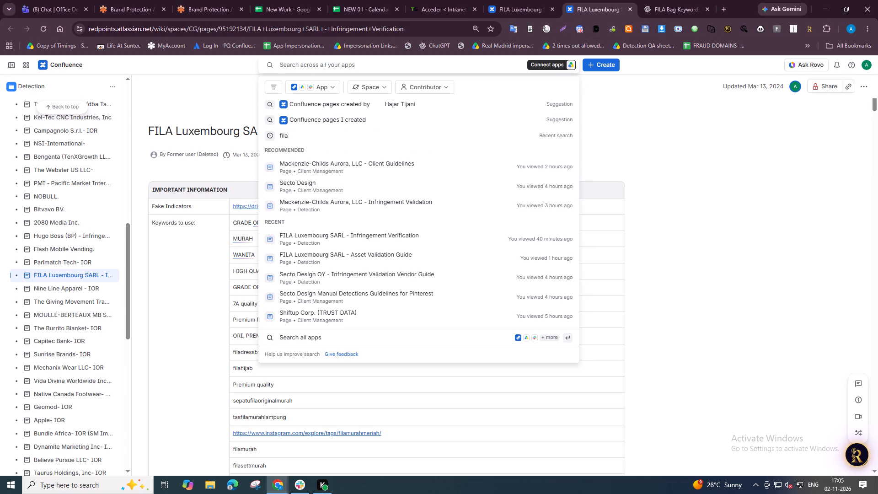
{"action": "key", "text": "f"}
{"action": "key", "text": "o"}
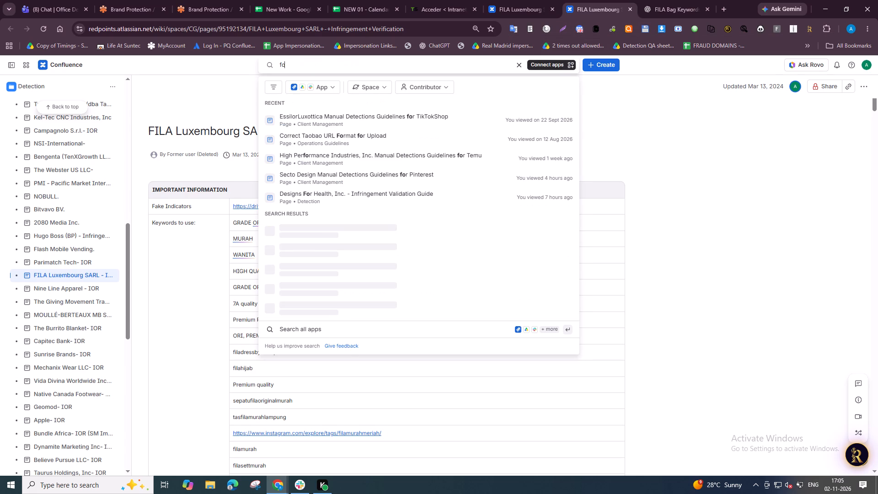
{"action": "key", "text": "BackSpace"}
{"action": "key", "text": "BackSpace"}
{"action": "key", "text": "BackSpace"}
{"action": "key", "text": "c"}
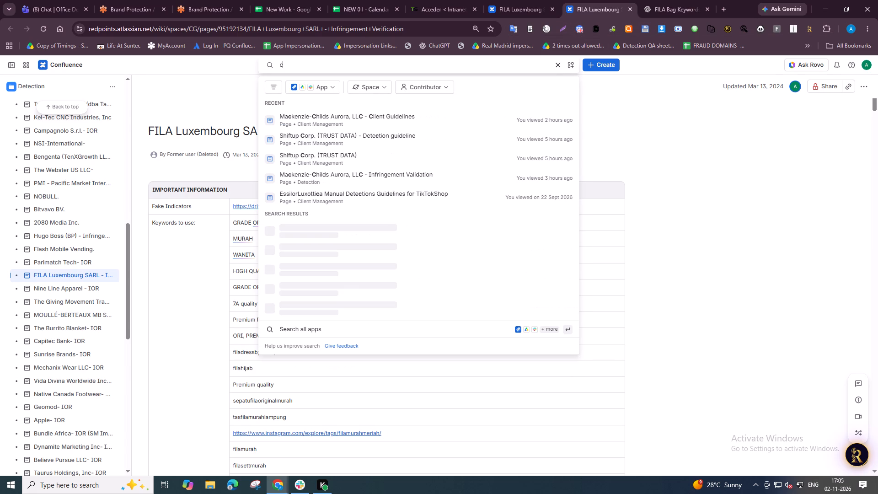
{"action": "type", "text": "or"}
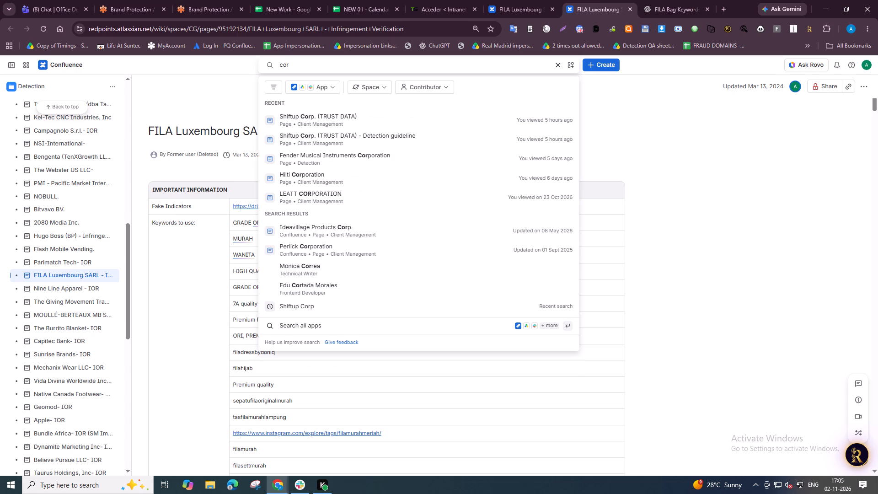
{"action": "key", "text": "e"}
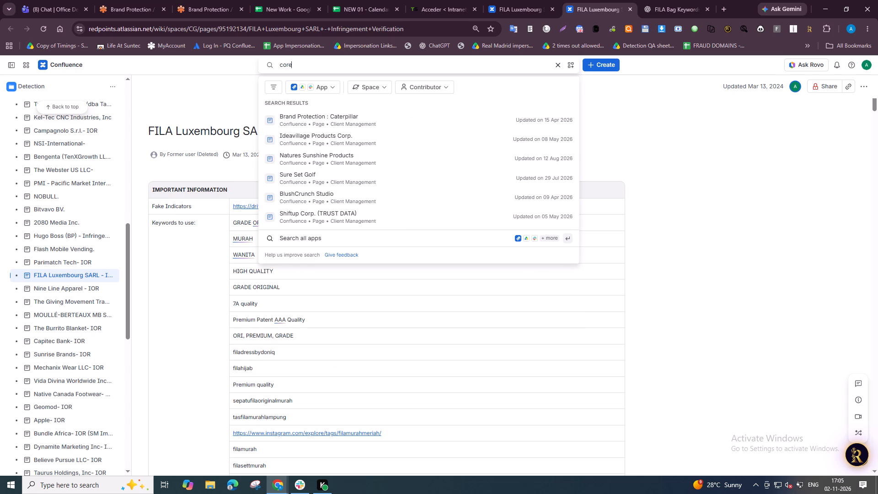
{"action": "key", "text": "BackSpace"}
{"action": "key", "text": "d"}
{"action": "key", "text": "BackSpace"}
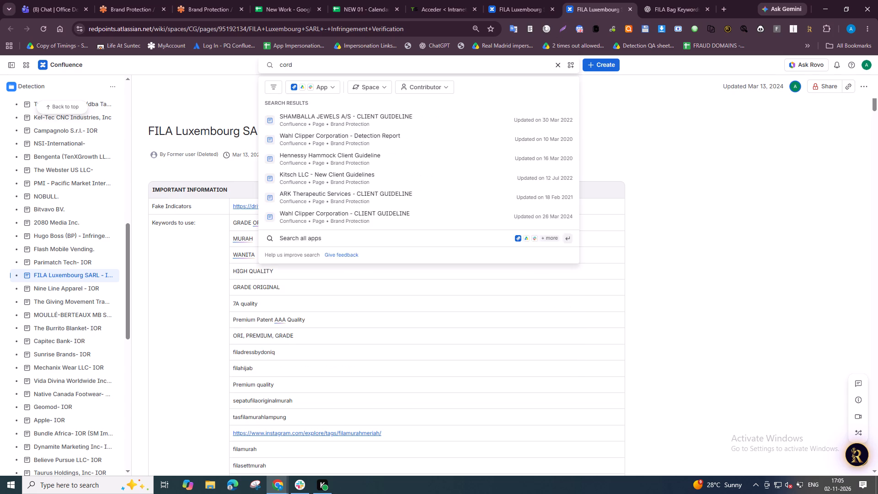
{"action": "key", "text": "BackSpace"}
{"action": "type", "text": "de"}
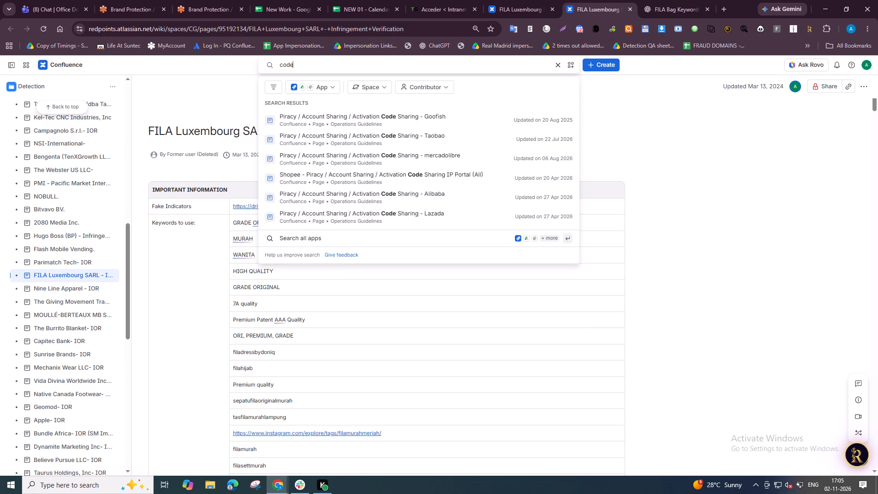
{"action": "key", "text": "space"}
{"action": "key", "text": "BackSpace"}
{"action": "type", "text": "fine"}
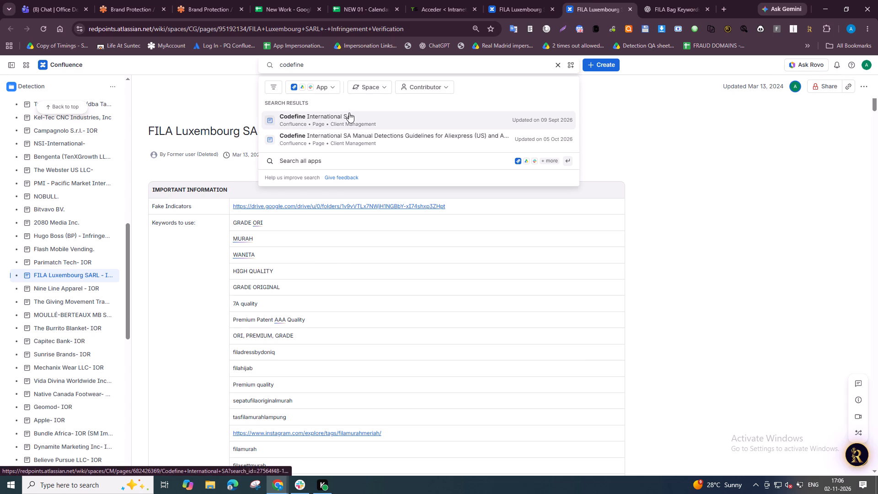
{"action": "middle_click", "coordinate": [349, 113]}
{"action": "middle_click", "coordinate": [353, 136]}
Read through the Codefine International SA client page and examine the Hulken rolling tote entries in its Assets table.
{"action": "left_click", "coordinate": [566, 0]}
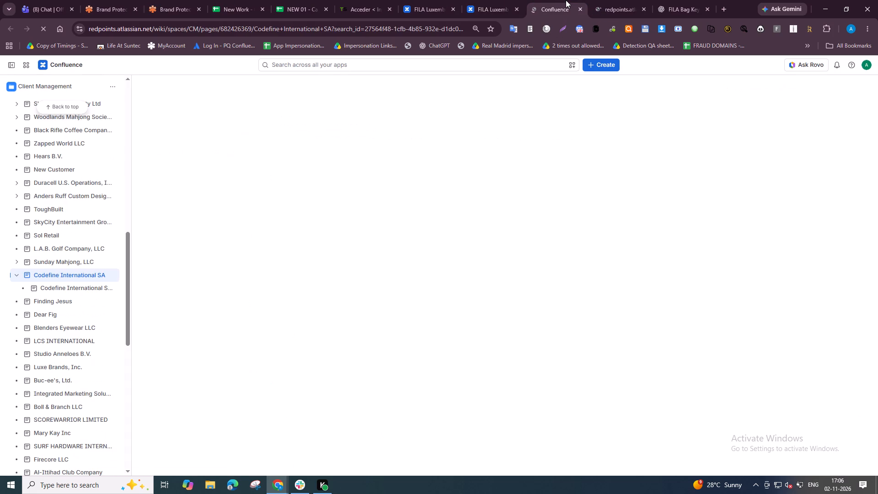
{"action": "scroll", "coordinate": [523, 267], "scroll_direction": "down", "scroll_amount": 4}
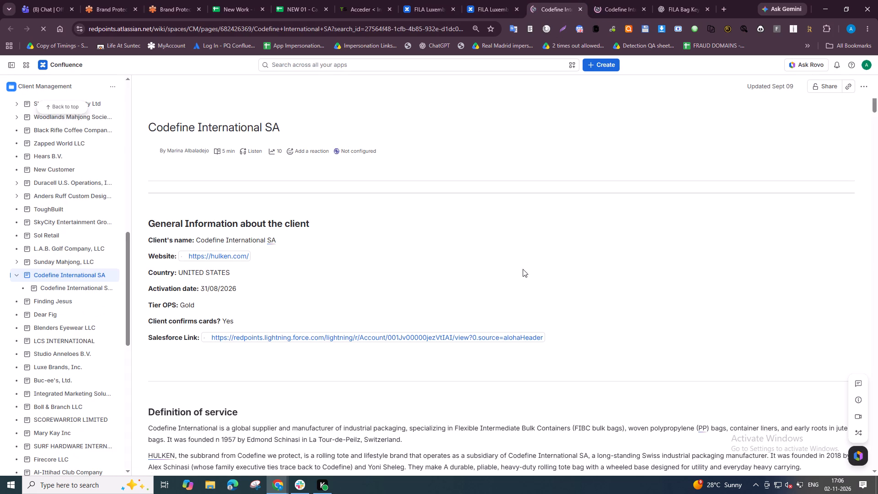
{"action": "scroll", "coordinate": [523, 269], "scroll_direction": "down", "scroll_amount": 20}
{"action": "scroll", "coordinate": [523, 269], "scroll_direction": "down", "scroll_amount": 13}
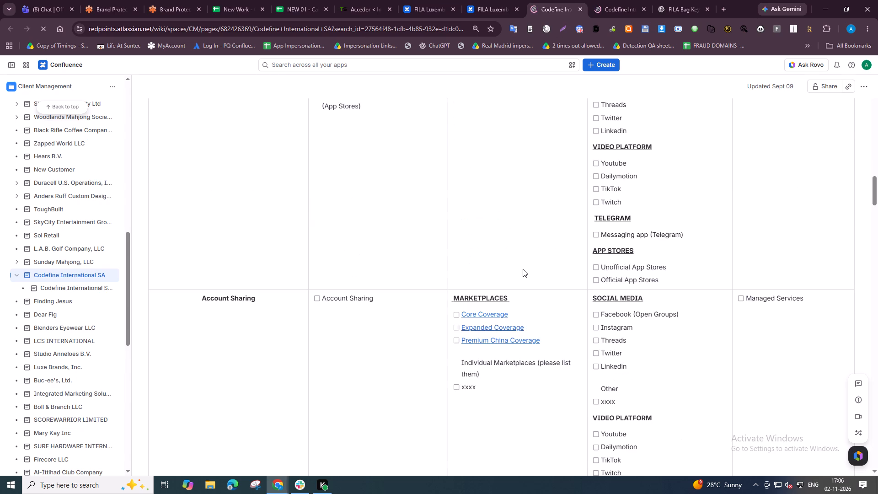
{"action": "scroll", "coordinate": [523, 271], "scroll_direction": "down", "scroll_amount": 13}
{"action": "scroll", "coordinate": [523, 271], "scroll_direction": "down", "scroll_amount": 12}
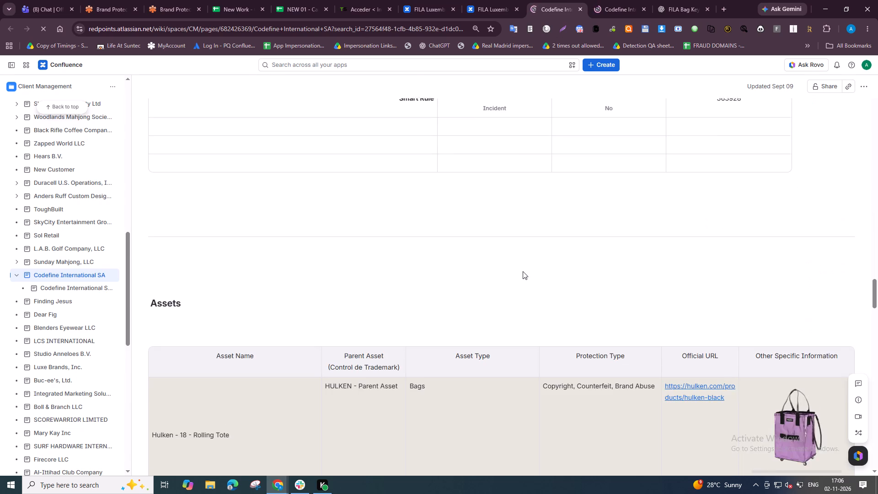
{"action": "scroll", "coordinate": [523, 271], "scroll_direction": "down", "scroll_amount": 2}
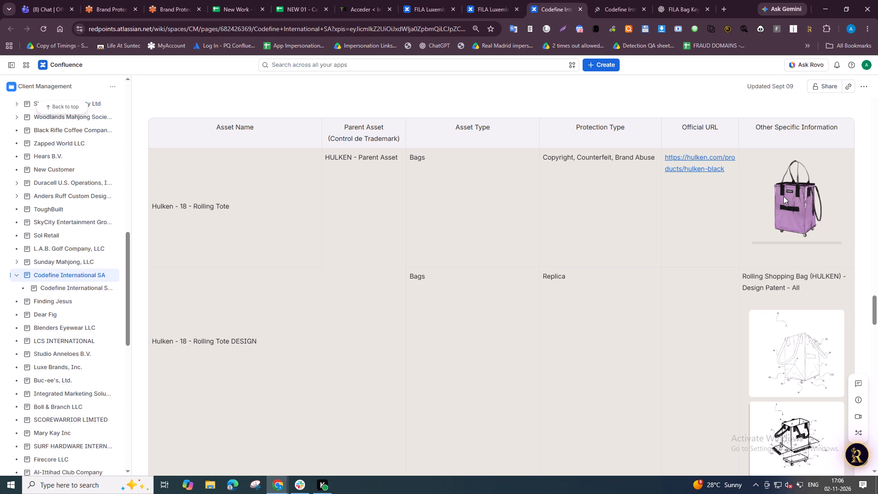
{"action": "scroll", "coordinate": [782, 223], "scroll_direction": "down", "scroll_amount": 2}
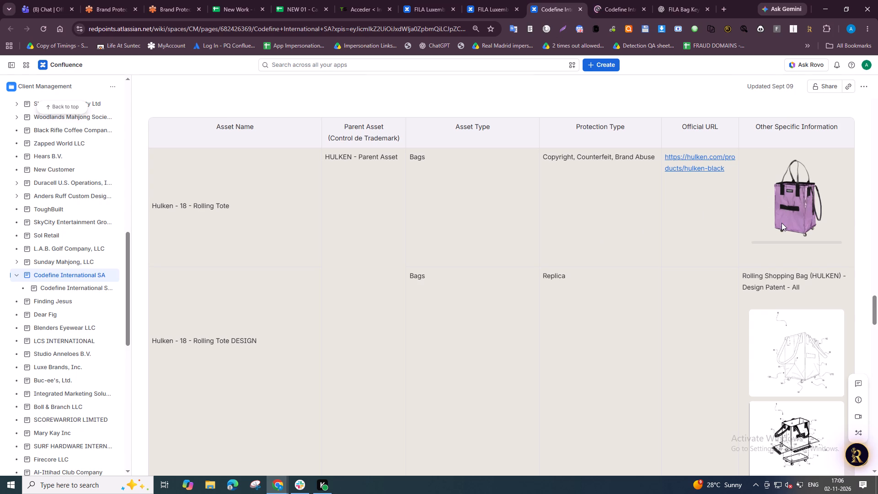
{"action": "scroll", "coordinate": [716, 276], "scroll_direction": "up", "scroll_amount": 1}
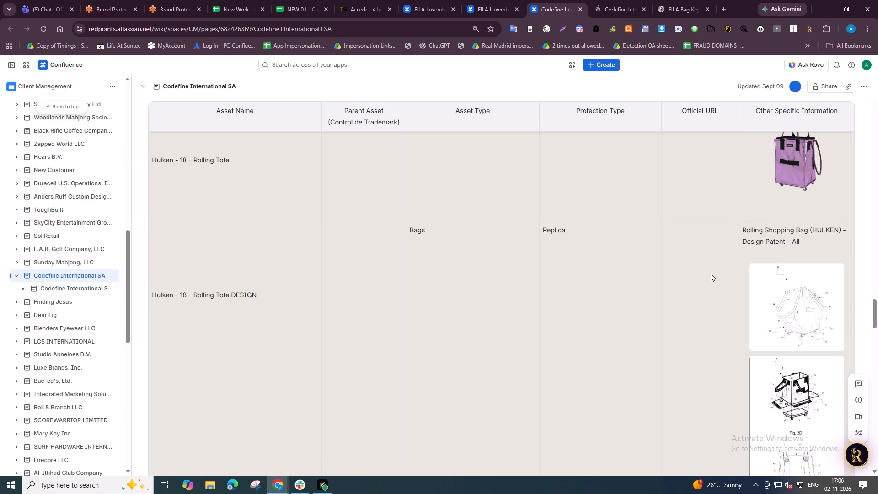
Examine the Hulken assets in the Codefine International SA table, comparing protection types and design details of the rolling tote, denim, new-design and organizing bags.
{"action": "scroll", "coordinate": [557, 404], "scroll_direction": "down", "scroll_amount": 3}
{"action": "scroll", "coordinate": [471, 400], "scroll_direction": "down", "scroll_amount": 9}
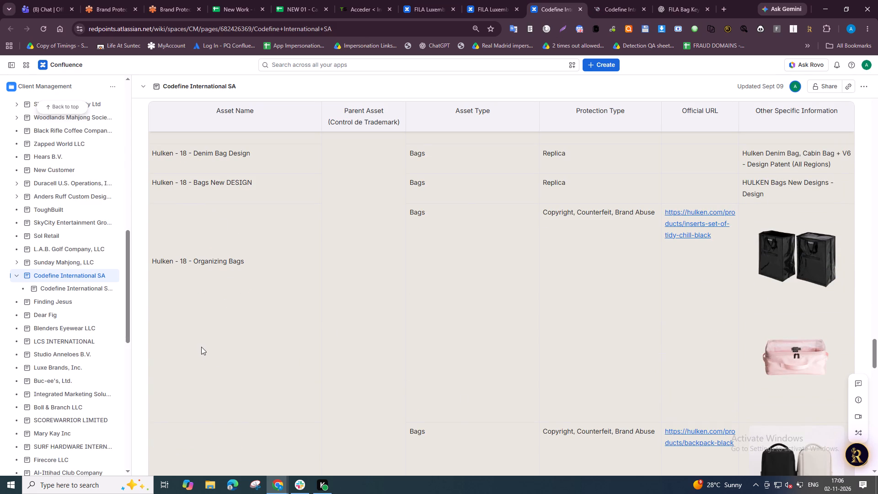
{"action": "scroll", "coordinate": [205, 281], "scroll_direction": "up", "scroll_amount": 2}
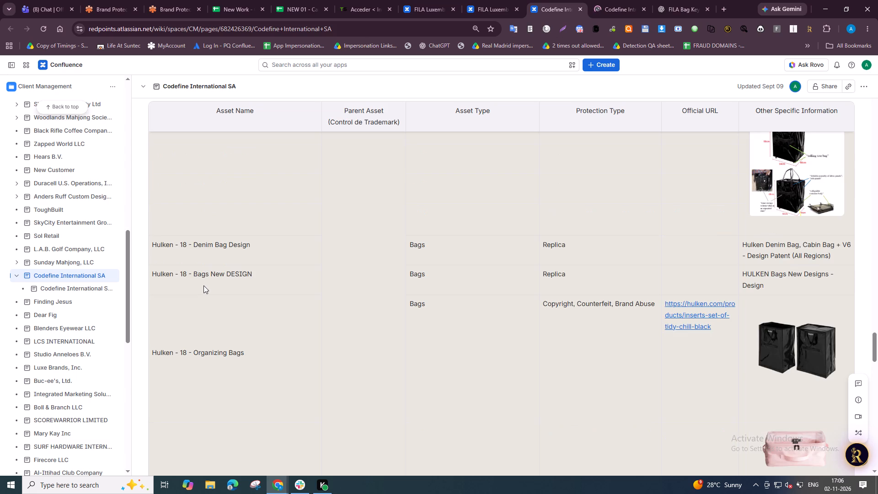
{"action": "scroll", "coordinate": [217, 285], "scroll_direction": "up", "scroll_amount": 10}
{"action": "scroll", "coordinate": [244, 317], "scroll_direction": "up", "scroll_amount": 1}
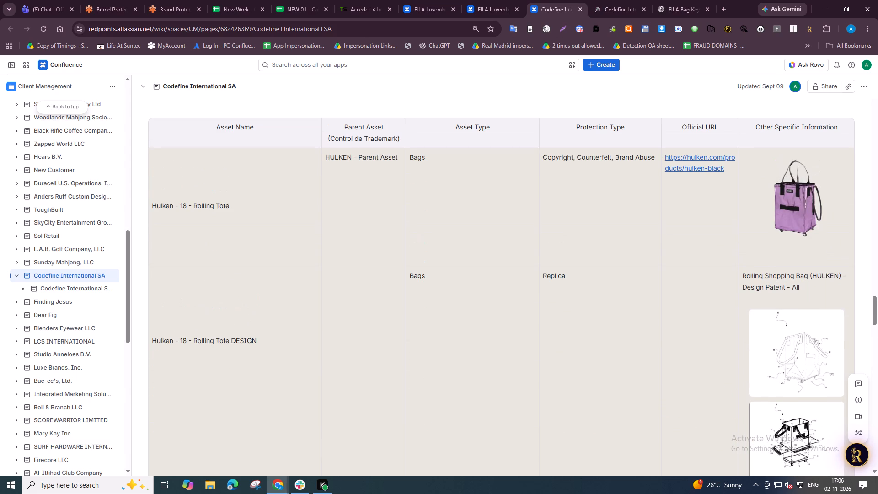
{"action": "double_click", "coordinate": [557, 278]}
{"action": "scroll", "coordinate": [248, 296], "scroll_direction": "down", "scroll_amount": 6}
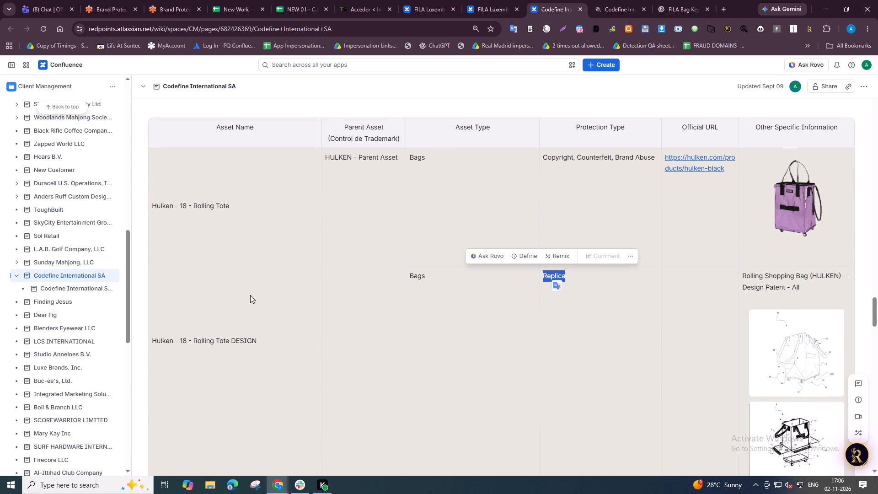
{"action": "scroll", "coordinate": [251, 294], "scroll_direction": "down", "scroll_amount": 9}
{"action": "scroll", "coordinate": [251, 294], "scroll_direction": "up", "scroll_amount": 4}
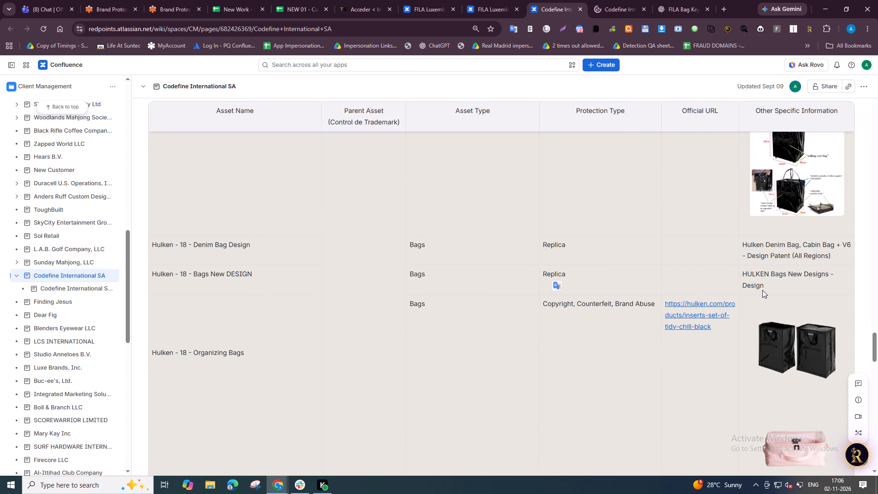
{"action": "scroll", "coordinate": [781, 370], "scroll_direction": "down", "scroll_amount": 3}
{"action": "scroll", "coordinate": [781, 370], "scroll_direction": "up", "scroll_amount": 8}
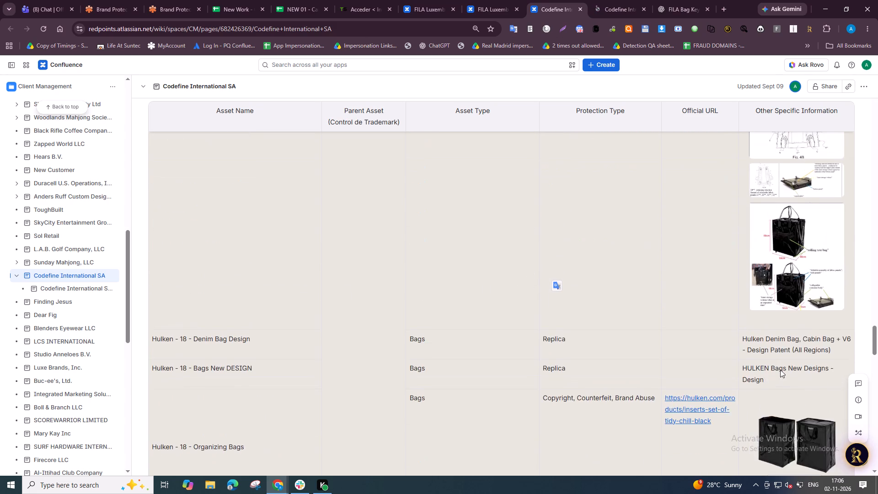
{"action": "scroll", "coordinate": [734, 345], "scroll_direction": "up", "scroll_amount": 3}
{"action": "scroll", "coordinate": [569, 283], "scroll_direction": "up", "scroll_amount": 3}
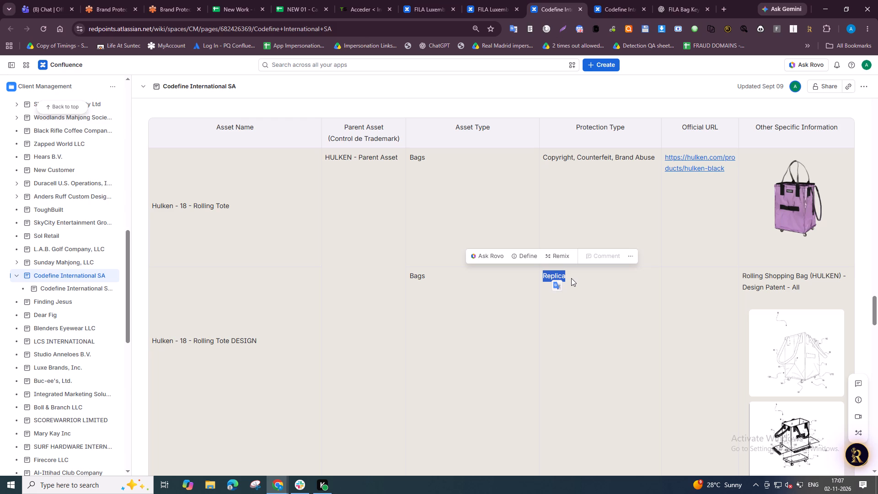
In the New Work spreadsheet's New sheet, select empty Links cell C28881 below the caterpillar tshirt entries.
{"action": "left_click", "coordinate": [249, 0]}
{"action": "left_click", "coordinate": [425, 312]}
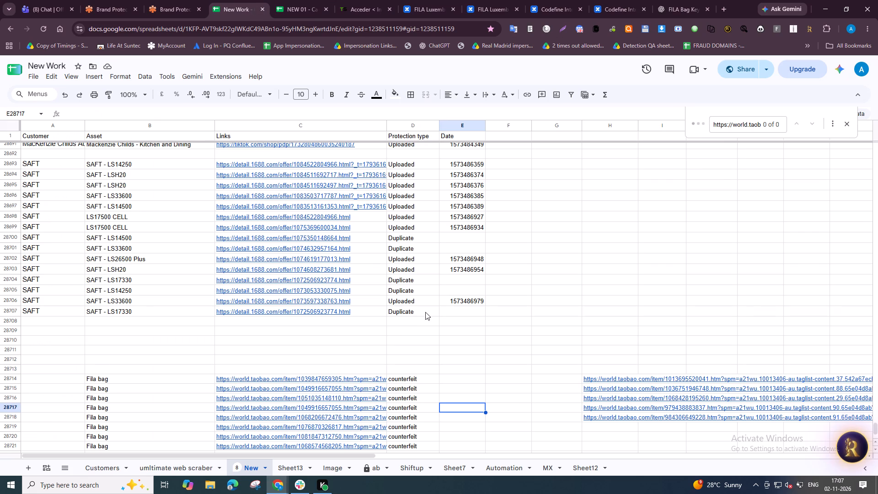
{"action": "scroll", "coordinate": [430, 331], "scroll_direction": "down", "scroll_amount": 20}
{"action": "scroll", "coordinate": [430, 331], "scroll_direction": "down", "scroll_amount": 10}
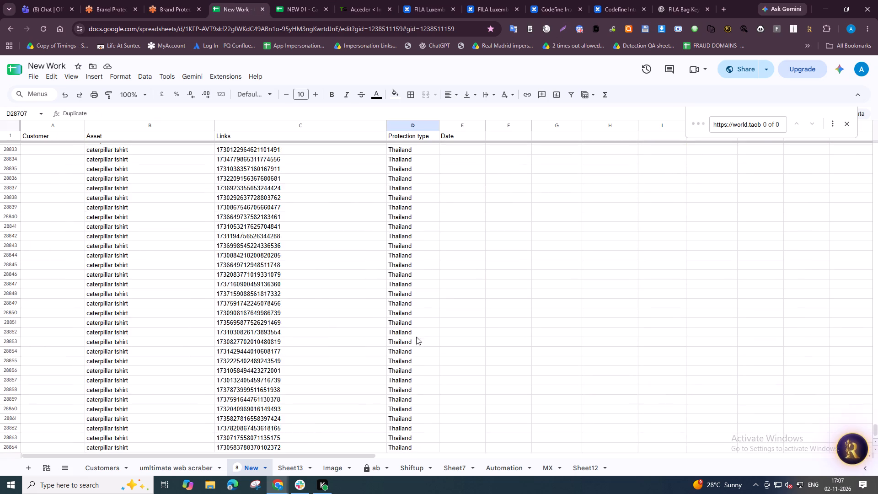
{"action": "scroll", "coordinate": [416, 337], "scroll_direction": "down", "scroll_amount": 8}
{"action": "left_click", "coordinate": [347, 245]}
Switch from the New Work spreadsheet to another open window.
{"action": "key", "text": "alt+Tab"}
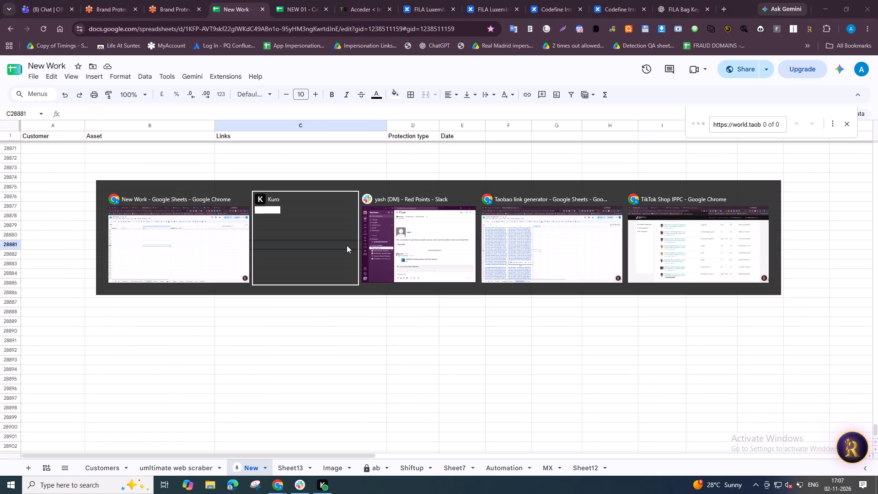
{"action": "key", "text": "alt+Tab"}
{"action": "key", "text": "alt+Tab"}
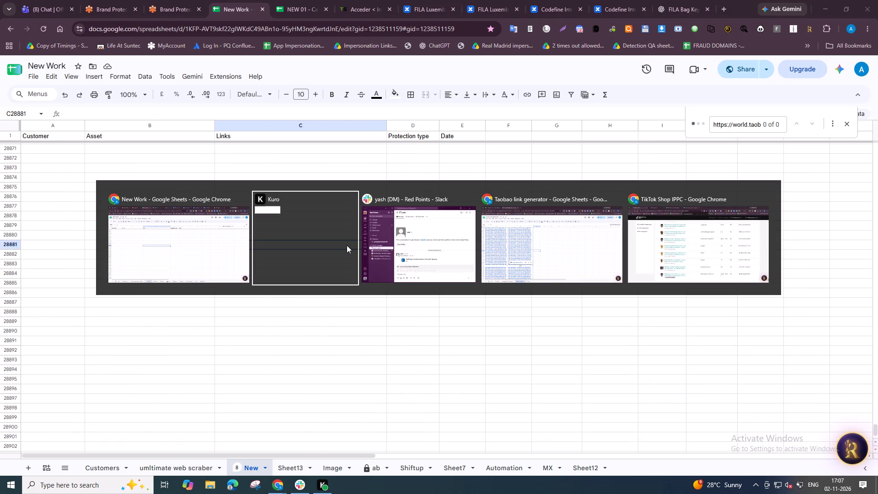
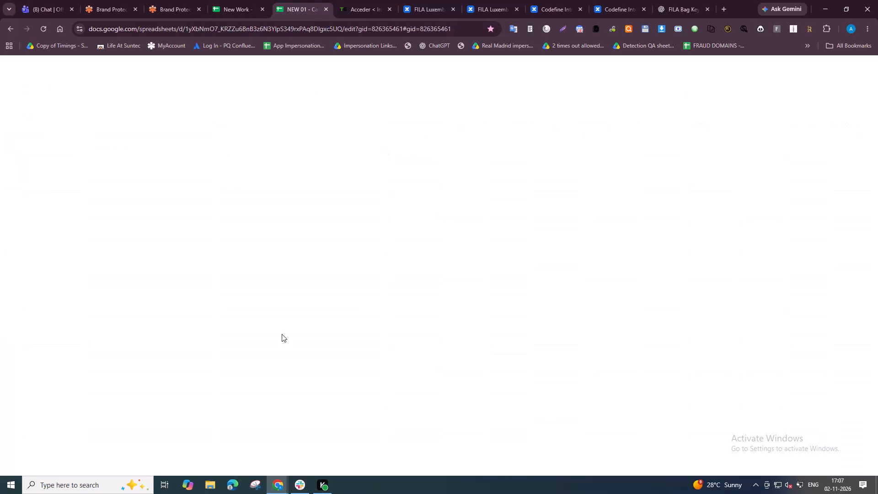
Examine the NS-2 calendar sheet's November week, checking the 3/11 time allocations against the customer list down to Wiley X Inc.
{"action": "scroll", "coordinate": [271, 376], "scroll_direction": "down", "scroll_amount": 5}
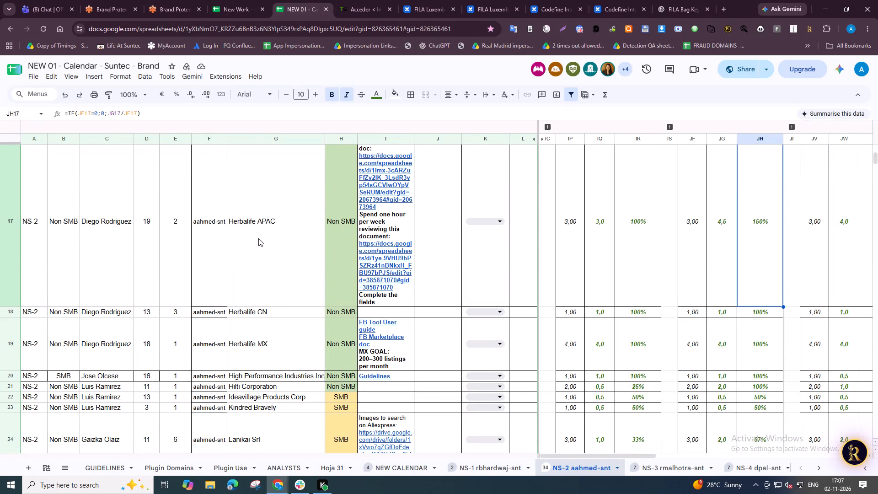
{"action": "scroll", "coordinate": [369, 277], "scroll_direction": "up", "scroll_amount": 20}
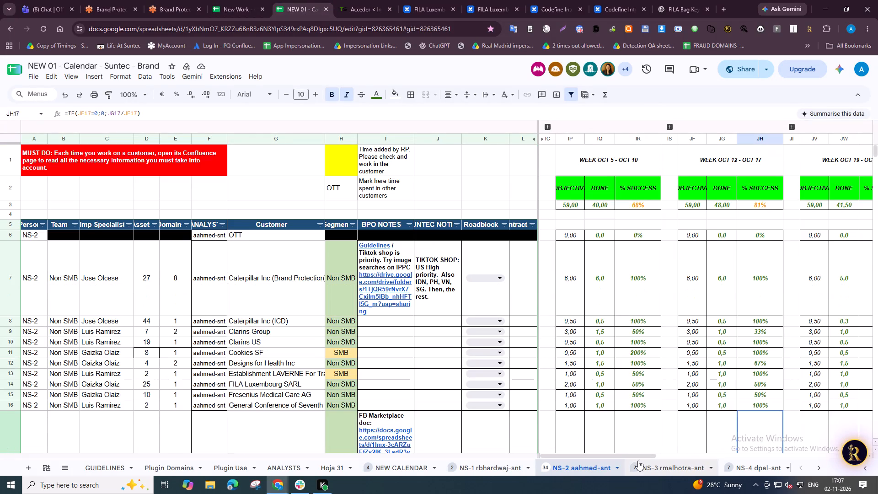
{"action": "left_click_drag", "start_coordinate": [638, 455], "coordinate": [787, 456]}
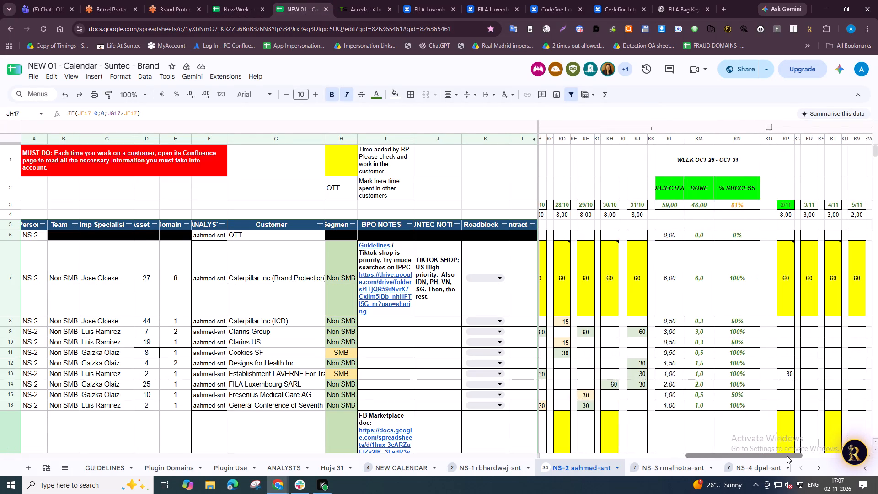
{"action": "left_click_drag", "start_coordinate": [787, 456], "coordinate": [848, 455]}
{"action": "scroll", "coordinate": [630, 351], "scroll_direction": "down", "scroll_amount": 3}
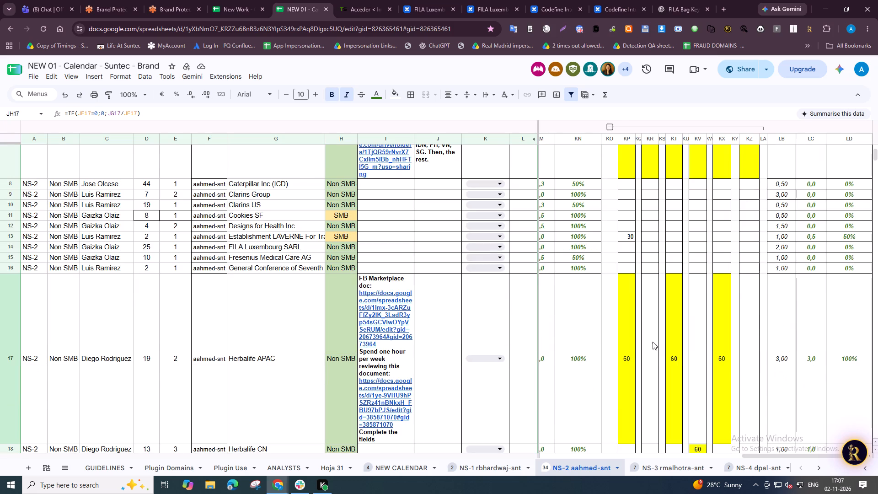
{"action": "left_click", "coordinate": [653, 342]}
{"action": "scroll", "coordinate": [652, 343], "scroll_direction": "down", "scroll_amount": 4}
{"action": "left_click", "coordinate": [653, 311]}
{"action": "scroll", "coordinate": [652, 325], "scroll_direction": "down", "scroll_amount": 4}
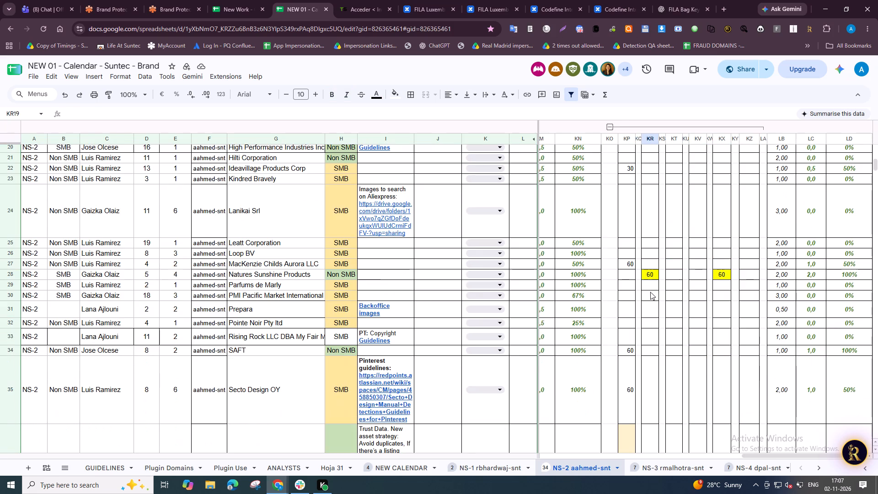
{"action": "left_click", "coordinate": [649, 277]}
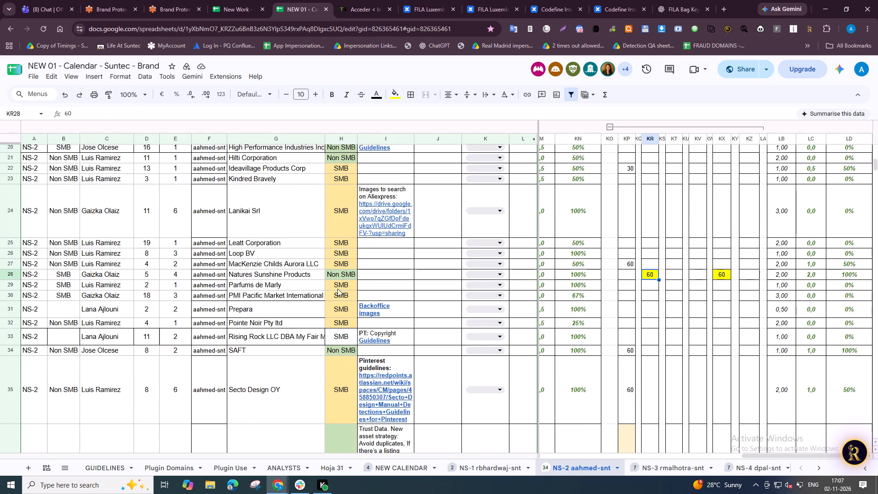
{"action": "scroll", "coordinate": [674, 307], "scroll_direction": "down", "scroll_amount": 7}
{"action": "left_click", "coordinate": [653, 311]}
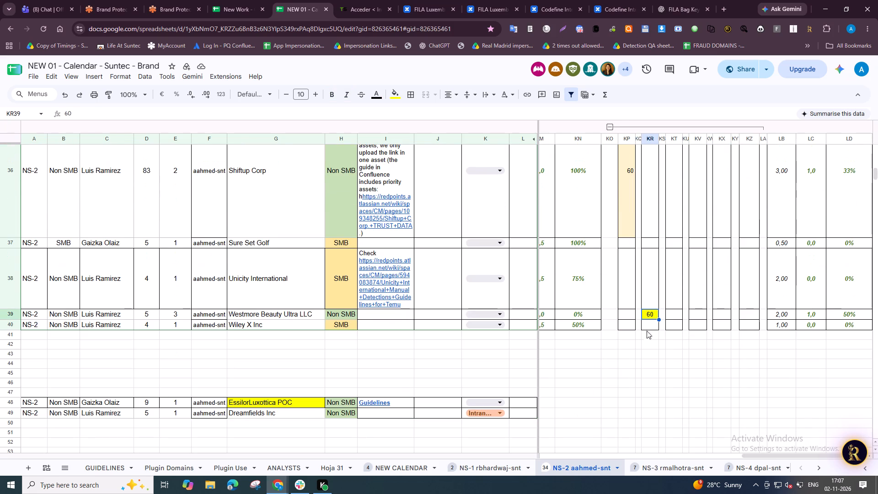
{"action": "scroll", "coordinate": [778, 332], "scroll_direction": "up", "scroll_amount": 7}
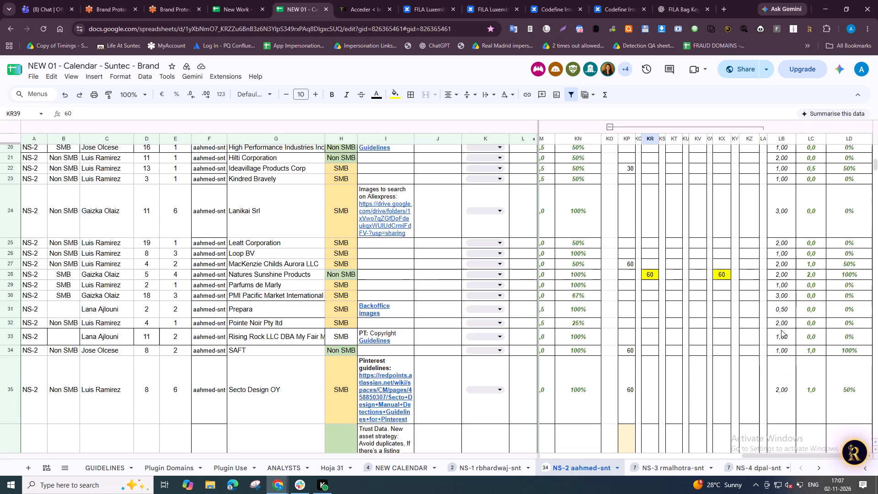
{"action": "scroll", "coordinate": [648, 330], "scroll_direction": "up", "scroll_amount": 6}
{"action": "scroll", "coordinate": [650, 330], "scroll_direction": "down", "scroll_amount": 4}
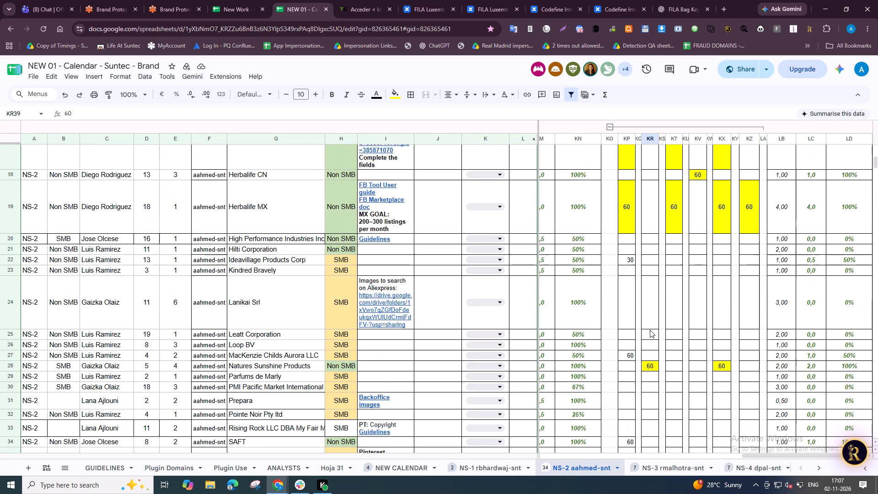
Copy the customer name Leatt Corporation from the calendar's Customer column.
{"action": "left_click", "coordinate": [268, 336]}
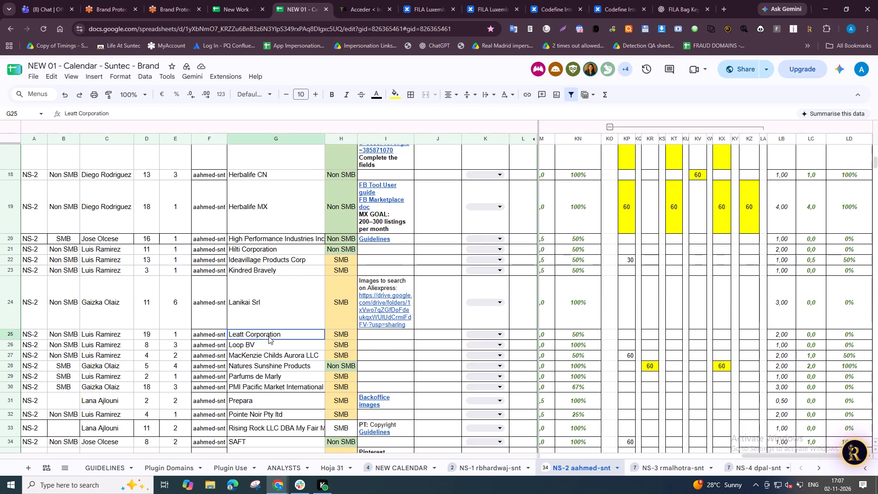
{"action": "key", "text": "ctrl+c"}
Sign in to the Tuinet Services intranet with the filled-in credentials and the remember-me (Recuérdame) option enabled.
{"action": "left_click", "coordinate": [339, 0]}
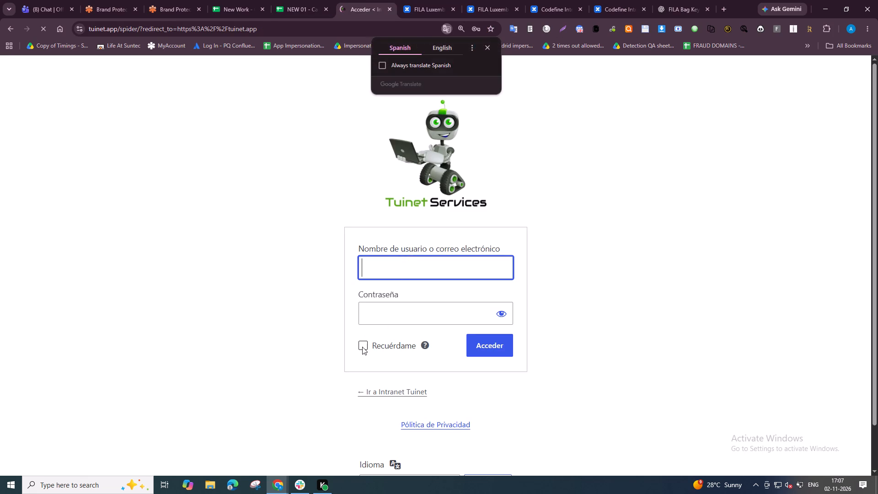
{"action": "left_click", "coordinate": [362, 347]}
{"action": "left_click", "coordinate": [484, 352]}
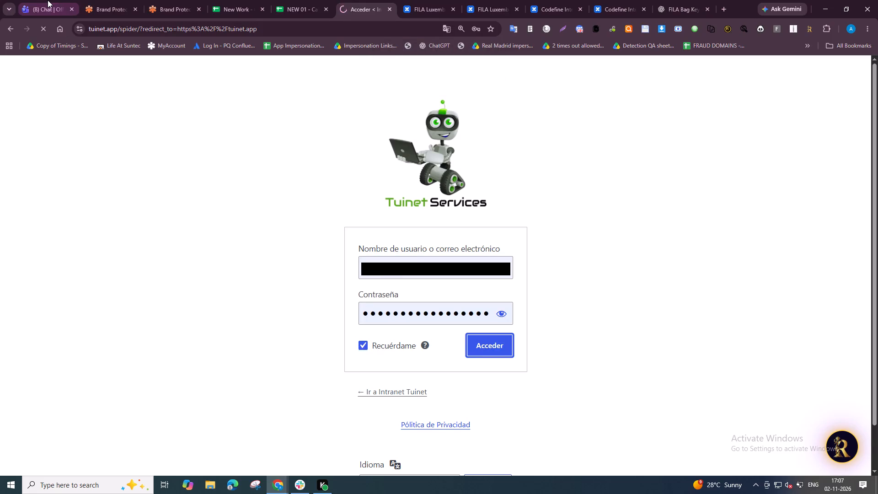
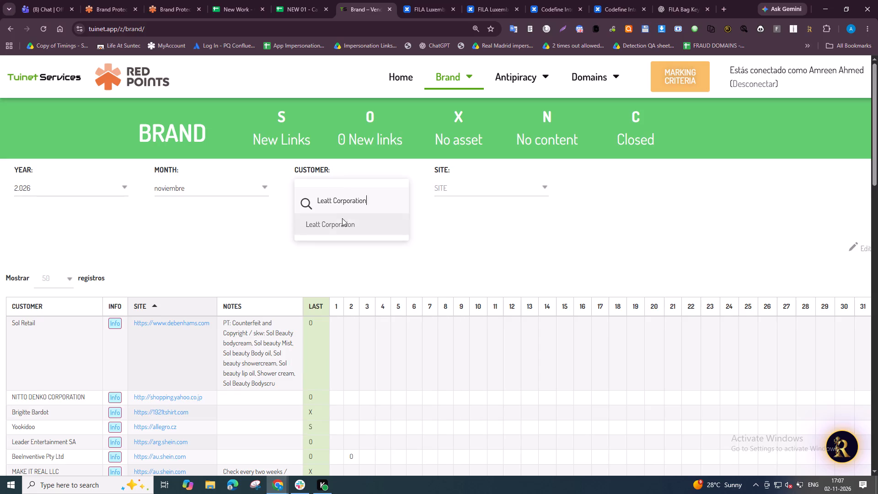
Filter the Tuinet Brand table to the customer Leatt Corporation.
{"action": "left_click", "coordinate": [342, 218]}
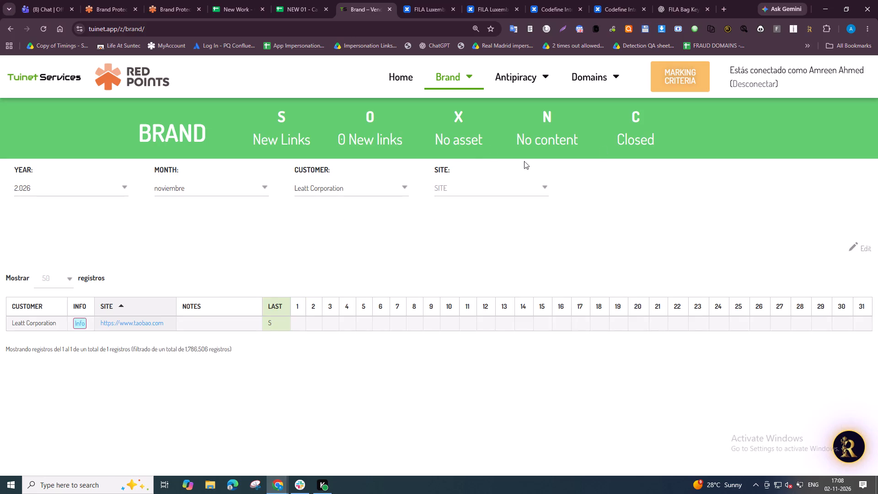
Open the RedPoints IPR Plugin in the Zara Chrome profile and choose Leatt Corporation as the customer.
{"action": "left_click", "coordinate": [857, 27]}
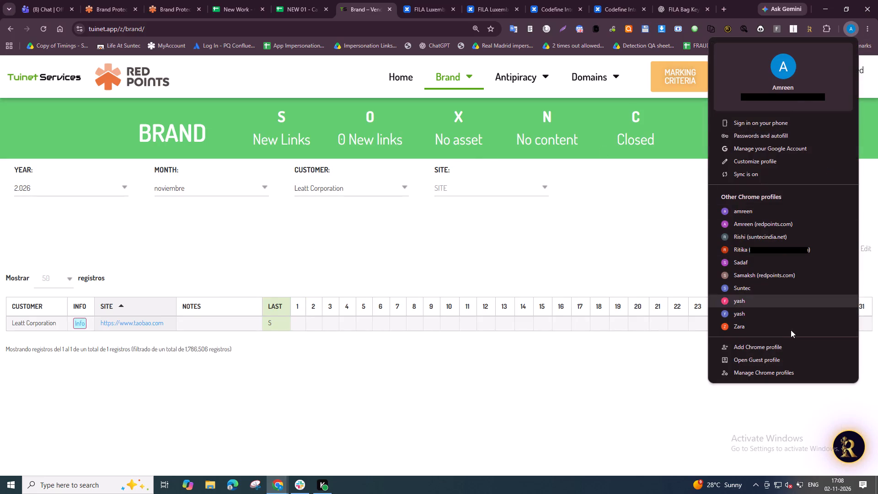
{"action": "left_click", "coordinate": [767, 329]}
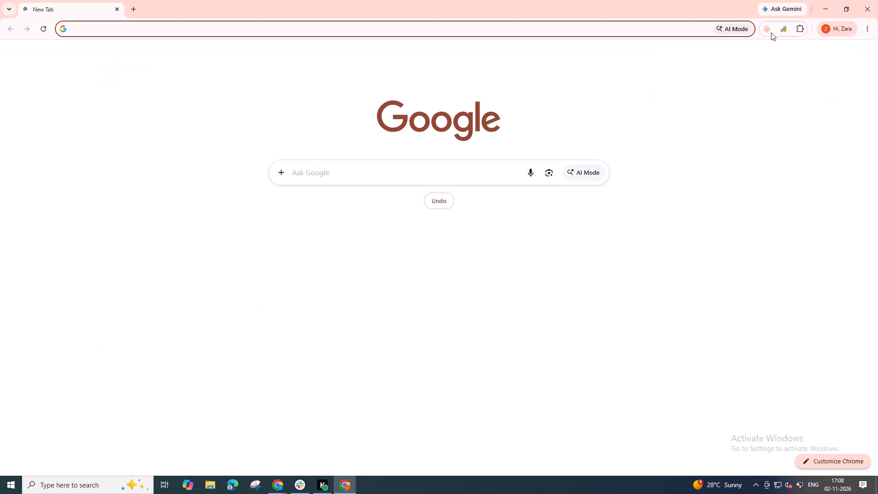
{"action": "left_click", "coordinate": [771, 32]}
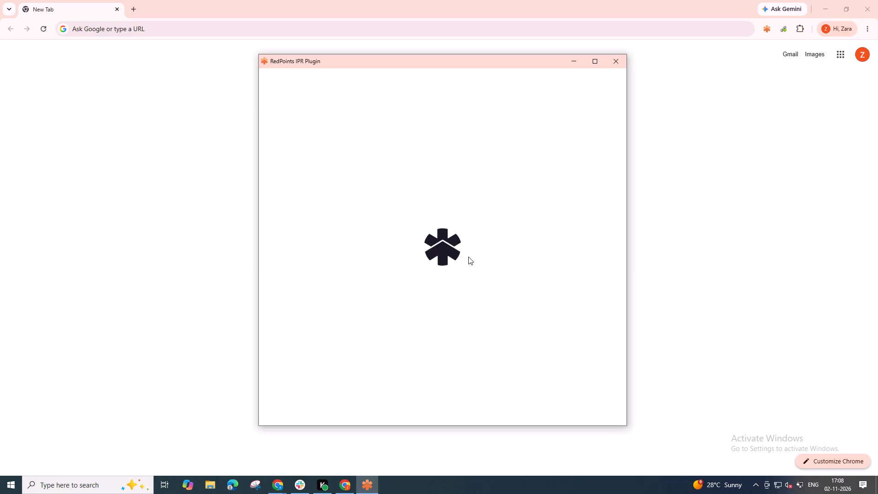
{"action": "left_click", "coordinate": [506, 168]}
{"action": "type", "text": "site"}
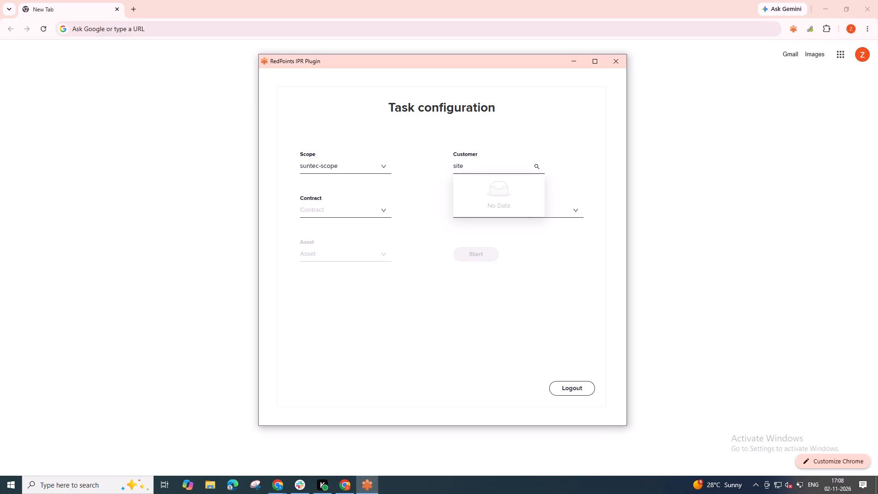
{"action": "key", "text": "BackSpace"}
{"action": "key", "text": "BackSpace"}
{"action": "key", "text": "BackSpace"}
{"action": "key", "text": "BackSpace"}
{"action": "key", "text": "BackSpace"}
{"action": "key", "text": "BackSpace"}
{"action": "key", "text": "BackSpace"}
{"action": "key", "text": "BackSpace"}
{"action": "key", "text": "BackSpace"}
{"action": "key", "text": "BackSpace"}
{"action": "key", "text": "BackSpace"}
{"action": "key", "text": "BackSpace"}
{"action": "type", "text": "leat"}
{"action": "left_click", "coordinate": [498, 201]}
Choose the Detection task, IPR Contract 675 and the Chest Protection asset, and start the plugin task.
{"action": "left_click", "coordinate": [496, 209]}
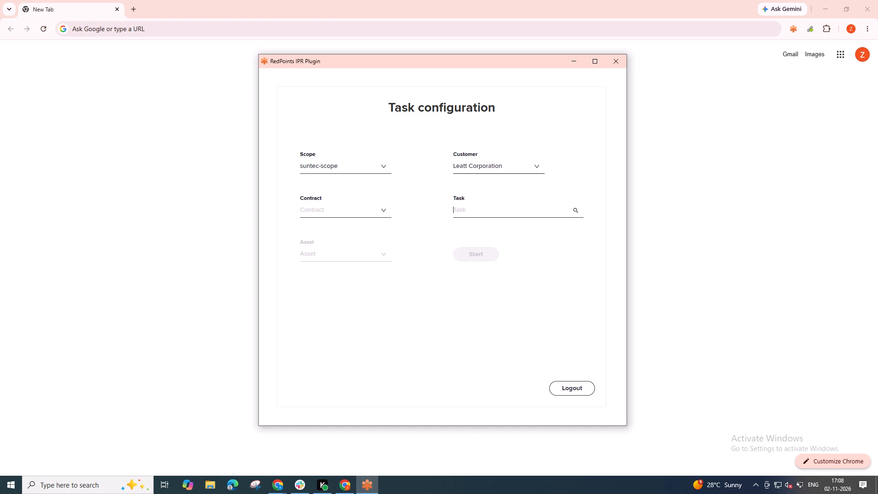
{"action": "left_click", "coordinate": [484, 238]}
{"action": "left_click", "coordinate": [365, 208]}
{"action": "left_click", "coordinate": [361, 228]}
{"action": "left_click", "coordinate": [358, 257]}
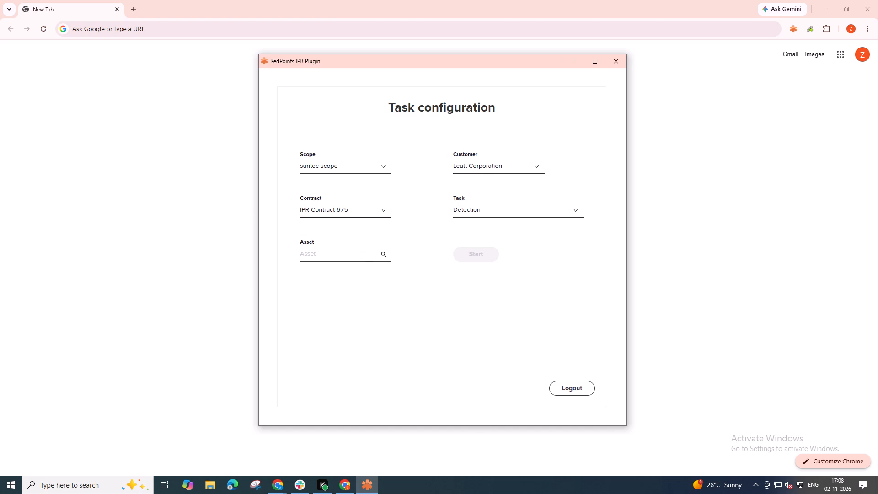
{"action": "left_click", "coordinate": [334, 328]}
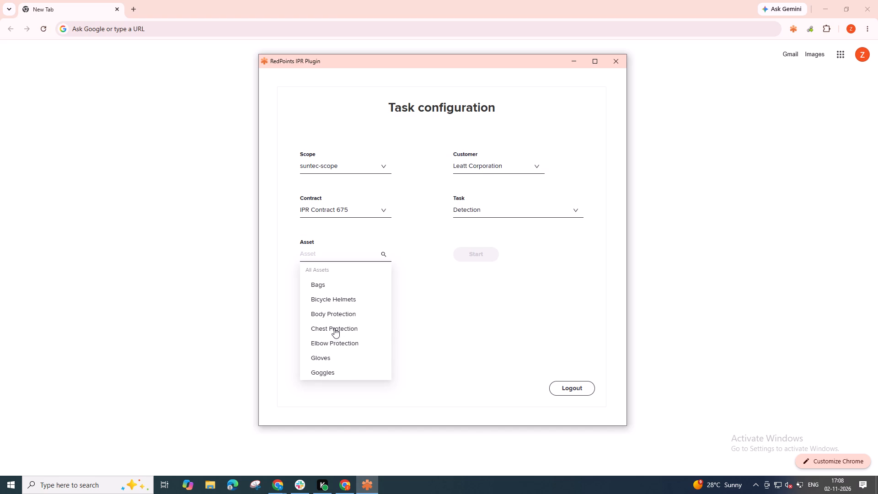
{"action": "left_click", "coordinate": [466, 261]}
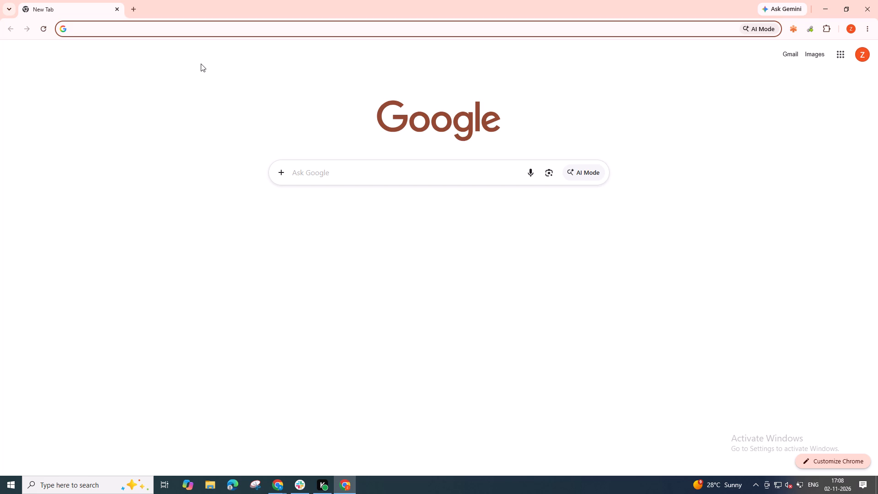
Search Google for "site:taobao.com leat chest protector".
{"action": "type", "text": "site"}
{"action": "key", "text": "Right"}
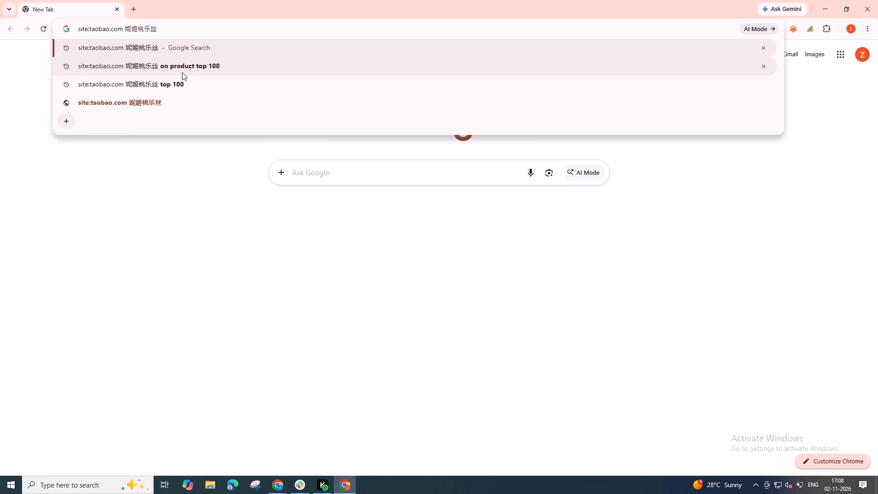
{"action": "left_click_drag", "start_coordinate": [124, 31], "coordinate": [240, 29]}
{"action": "key", "text": "space"}
{"action": "key", "text": "BackSpace"}
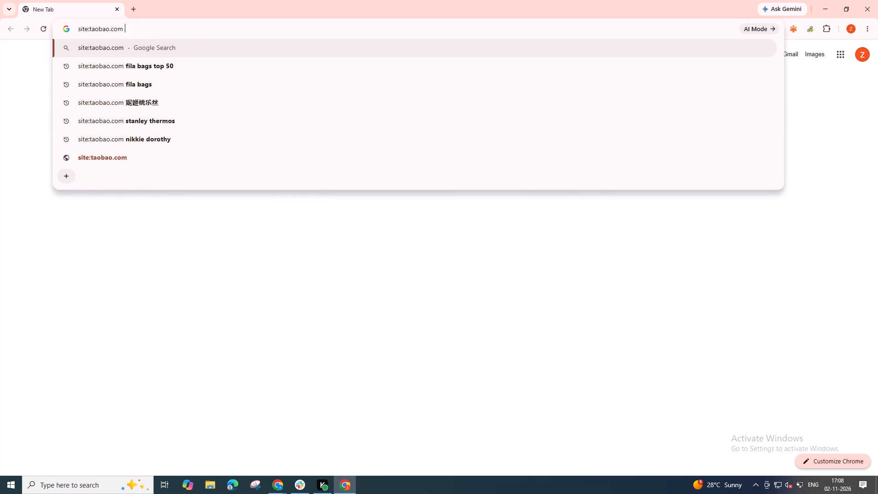
{"action": "type", "text": "leat chest"}
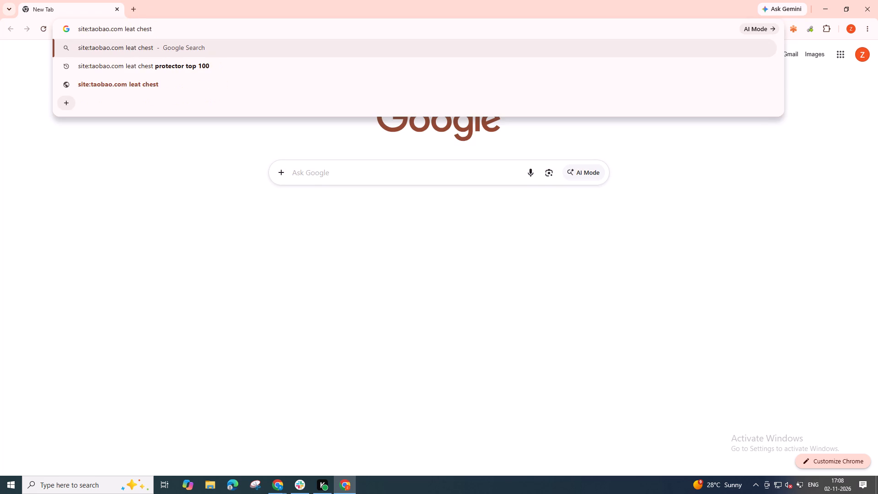
{"action": "key", "text": "space"}
{"action": "type", "text": "protector"}
{"action": "key", "text": "Return"}
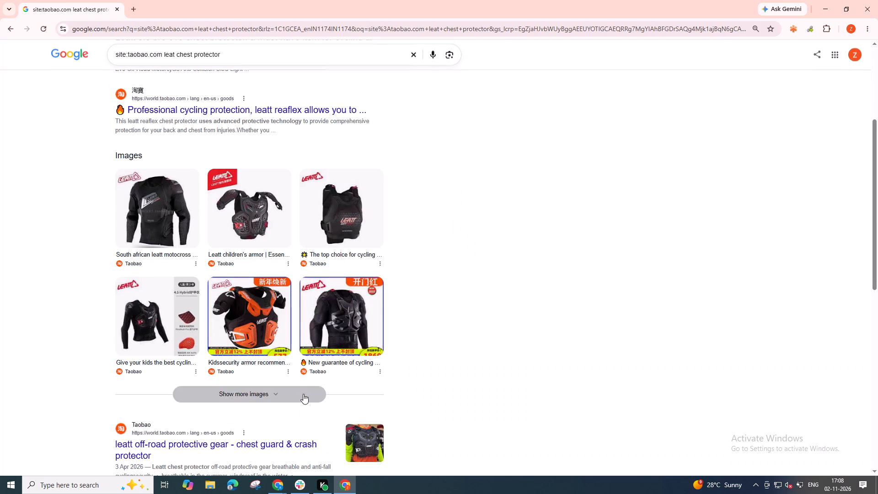
{"action": "scroll", "coordinate": [508, 289], "scroll_direction": "down", "scroll_amount": 10}
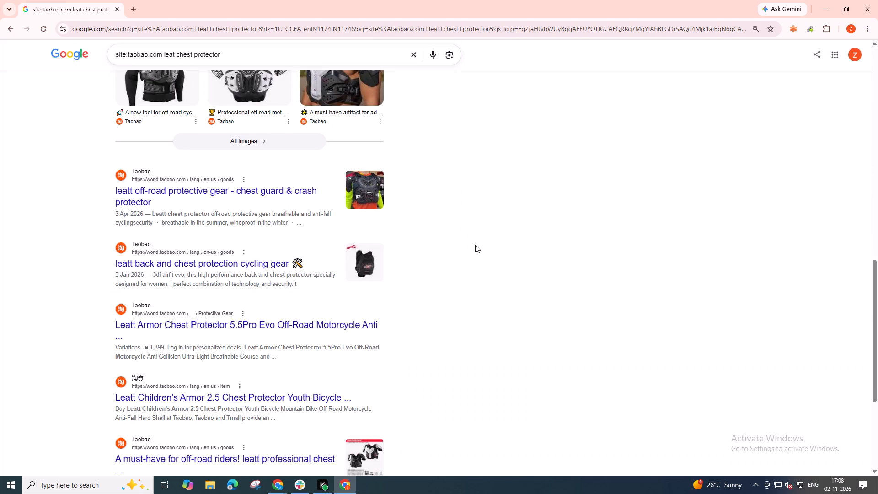
{"action": "scroll", "coordinate": [475, 245], "scroll_direction": "down", "scroll_amount": 4}
{"action": "left_click", "coordinate": [228, 51]}
{"action": "key", "text": "space"}
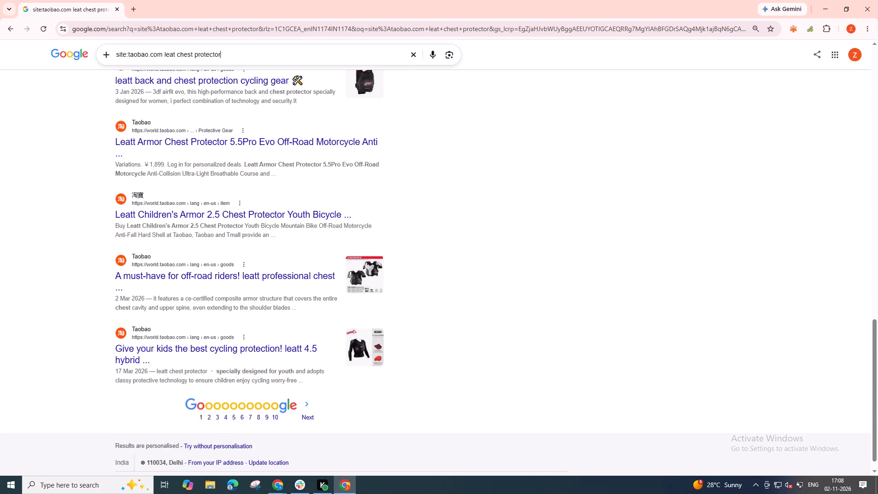
{"action": "key", "text": "Return"}
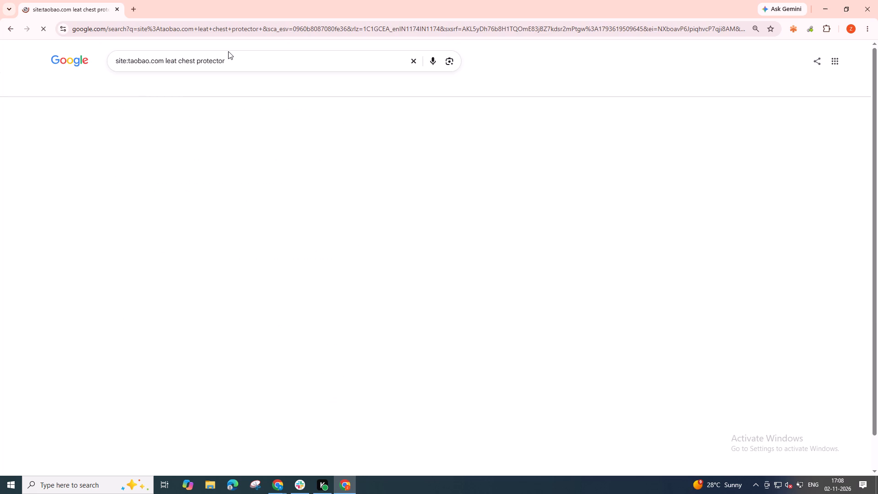
Take "LEATT chest guard" from ChatGPT's keyword list and search Google for "site:taobao.com LEATT chest guard top 100".
{"action": "key", "text": "alt+Tab"}
{"action": "scroll", "coordinate": [655, 388], "scroll_direction": "down", "scroll_amount": 2}
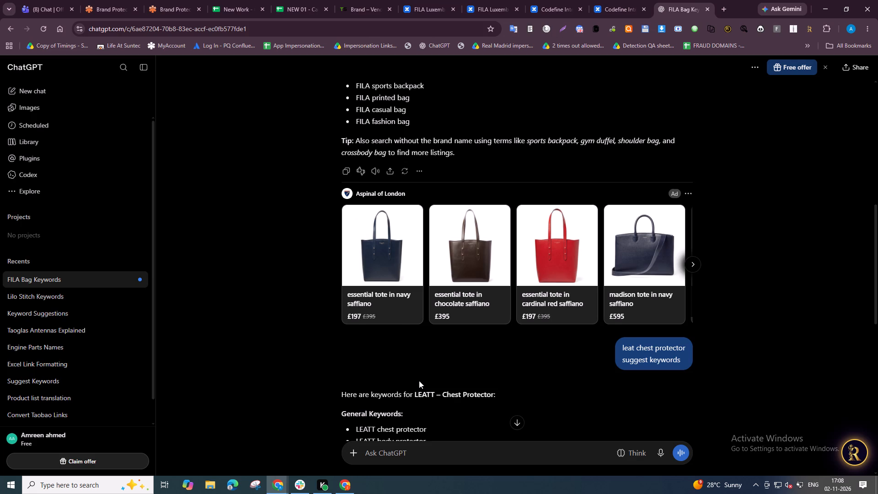
{"action": "left_click", "coordinate": [356, 348]}
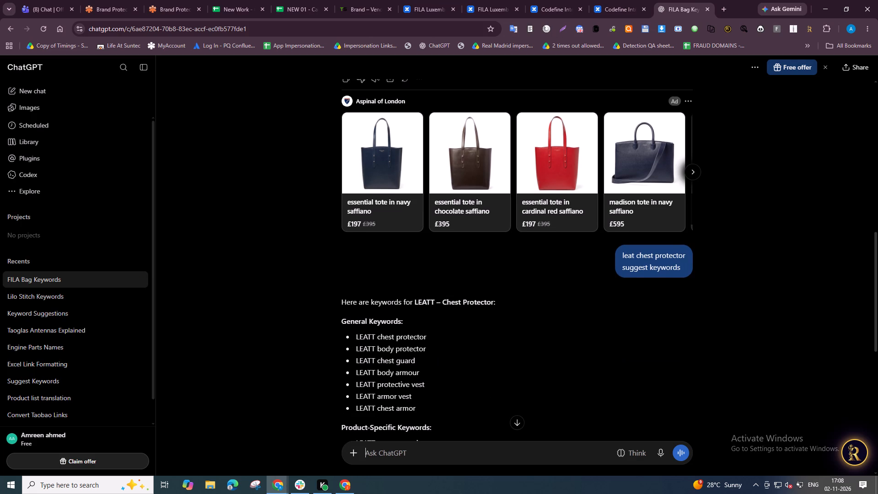
{"action": "left_click_drag", "start_coordinate": [355, 359], "coordinate": [476, 358]}
{"action": "key", "text": "ctrl+c"}
{"action": "key", "text": "alt+Tab"}
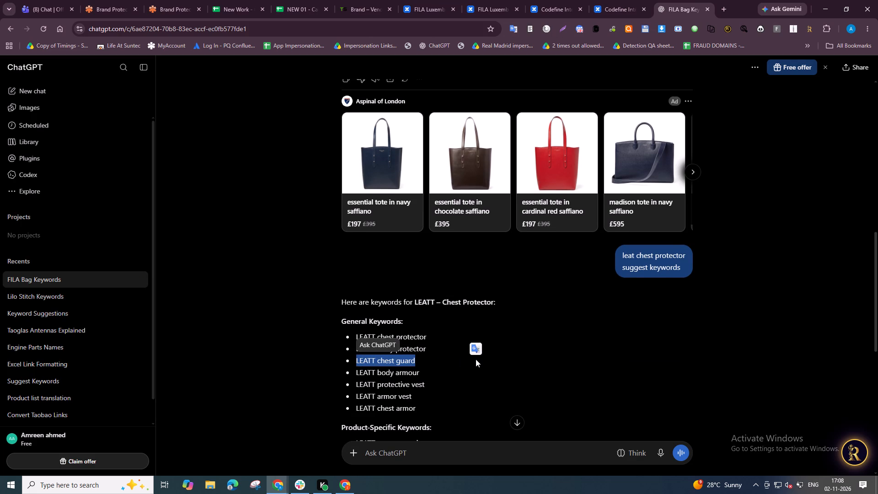
{"action": "scroll", "coordinate": [359, 219], "scroll_direction": "up", "scroll_amount": 7}
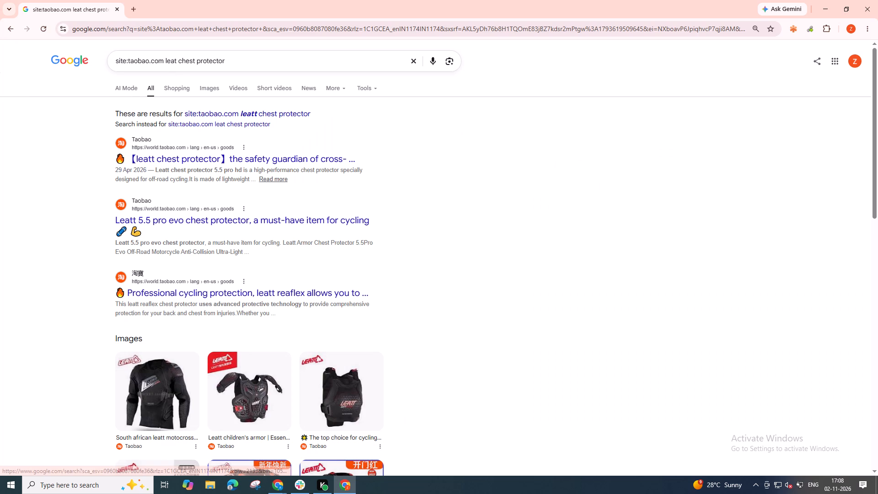
{"action": "left_click_drag", "start_coordinate": [165, 62], "coordinate": [304, 61]}
{"action": "key", "text": "ctrl+v"}
{"action": "key", "text": "space"}
{"action": "type", "text": "top 100"}
{"action": "key", "text": "Return"}
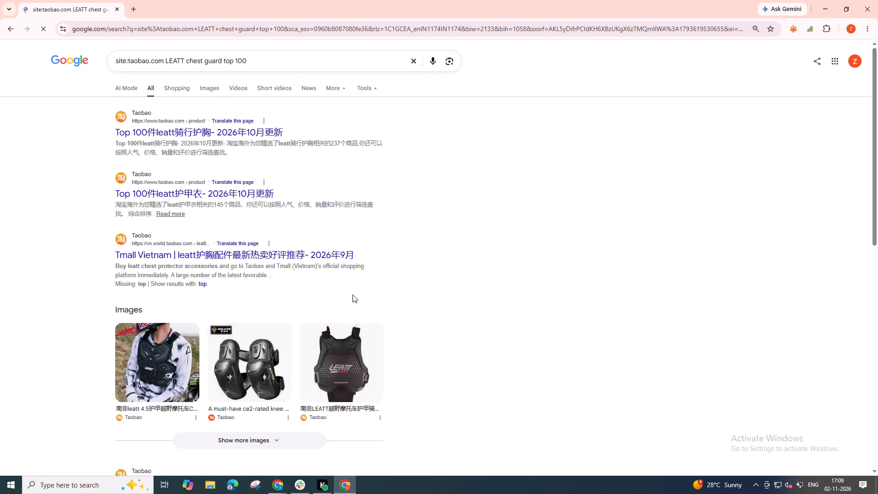
Open the first Taobao result, the top-100 leatt骑行护胸 product list, in its own tab.
{"action": "left_click", "coordinate": [228, 127], "text": "ctrl"}
{"action": "left_click", "coordinate": [173, 0]}
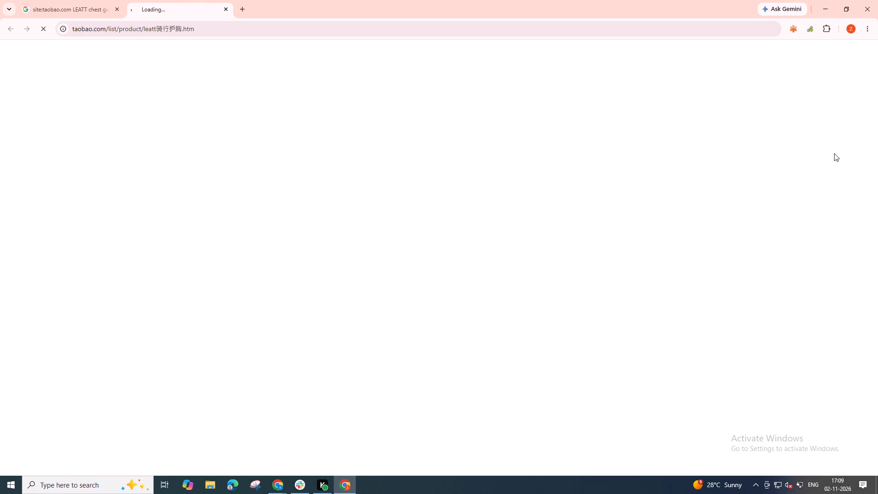
Start the RedPoints IPR Plugin on the Taobao page for Leatt Corporation, with contract 675, Detection and Chest Protection.
{"action": "left_click", "coordinate": [796, 29]}
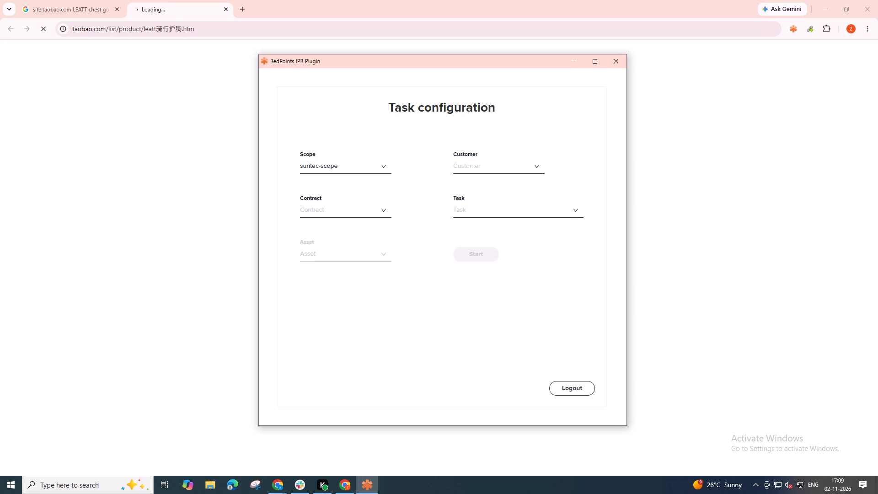
{"action": "left_click", "coordinate": [483, 171]}
{"action": "type", "text": "leat"}
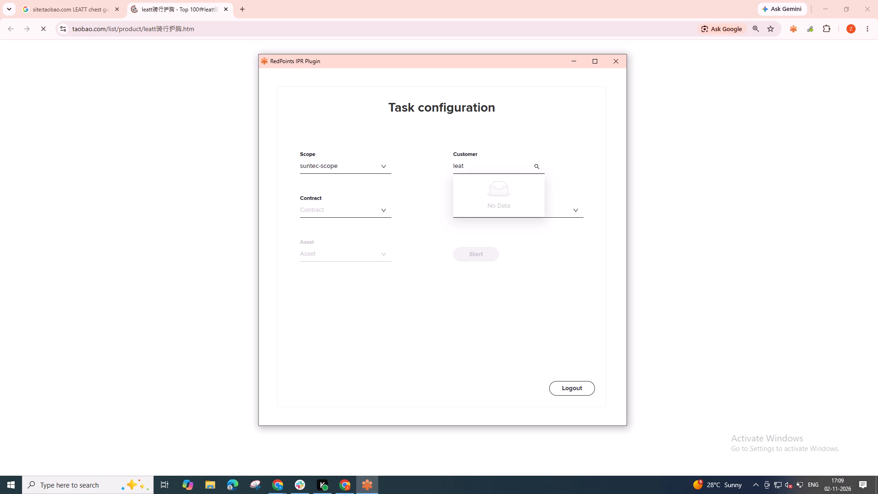
{"action": "key", "text": "space"}
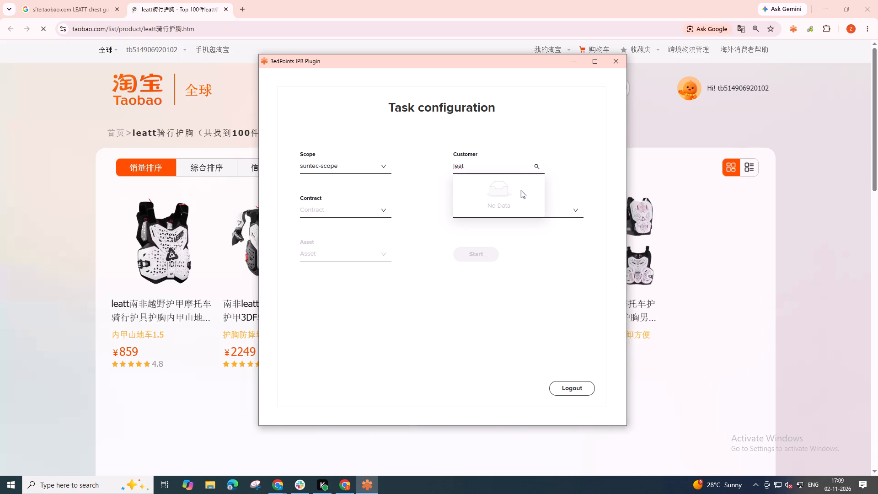
{"action": "key", "text": "BackSpace"}
{"action": "left_click", "coordinate": [507, 197]}
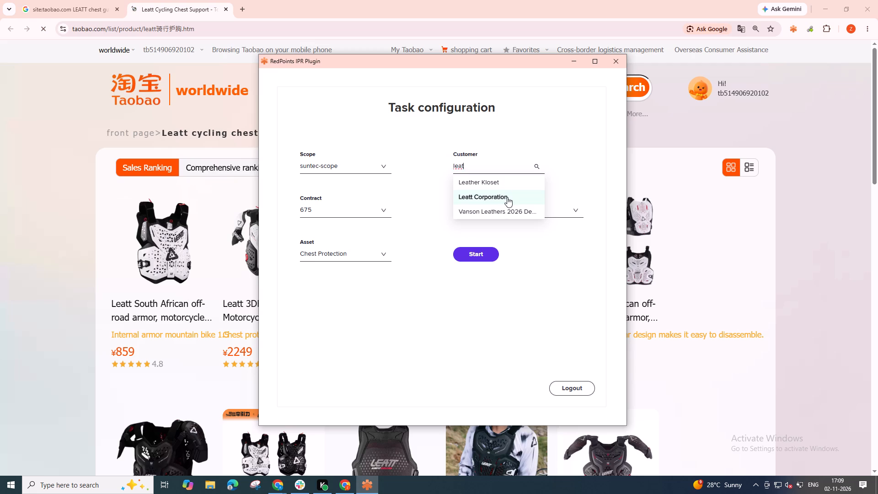
{"action": "left_click", "coordinate": [480, 251]}
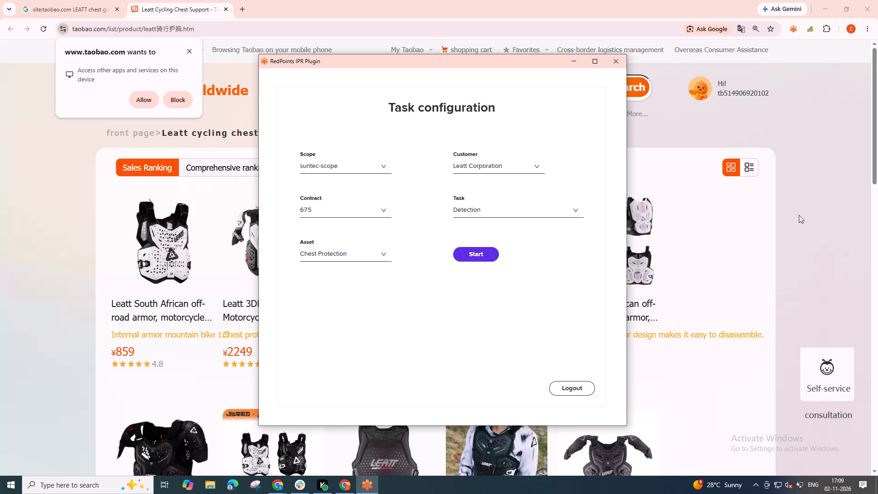
Switch the Taobao product results to list view and dismiss the pop-up covering them.
{"action": "left_click", "coordinate": [756, 172]}
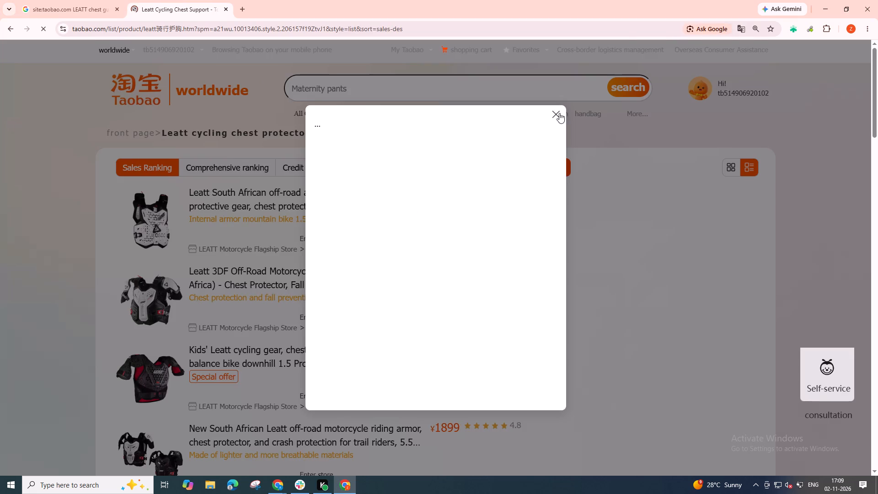
{"action": "left_click", "coordinate": [558, 113]}
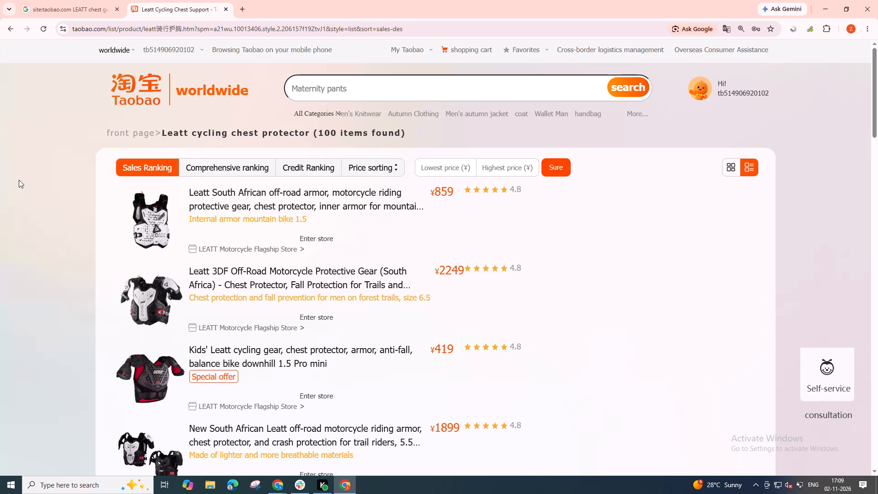
Examine the Leatt chest protector listings on Taobao down to the page end for any the plugin left unmarked.
{"action": "scroll", "coordinate": [22, 181], "scroll_direction": "down", "scroll_amount": 2}
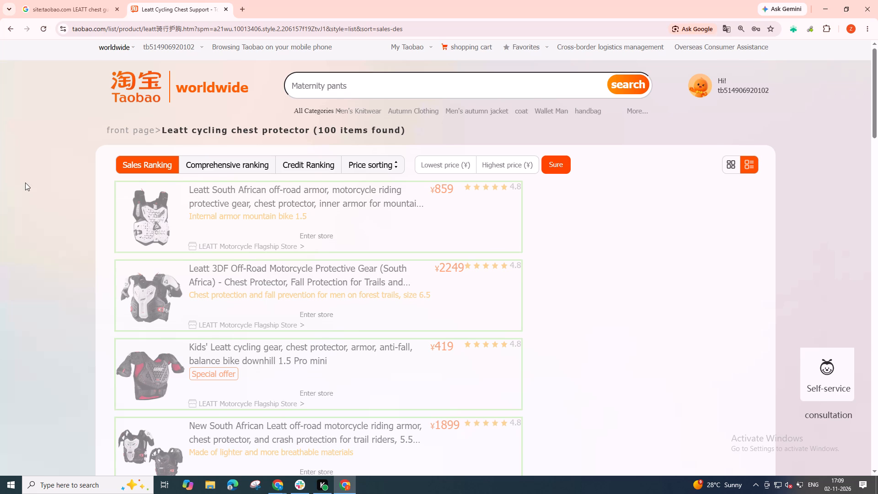
{"action": "scroll", "coordinate": [25, 183], "scroll_direction": "down", "scroll_amount": 2}
{"action": "scroll", "coordinate": [72, 190], "scroll_direction": "down", "scroll_amount": 4}
{"action": "scroll", "coordinate": [117, 210], "scroll_direction": "down", "scroll_amount": 3}
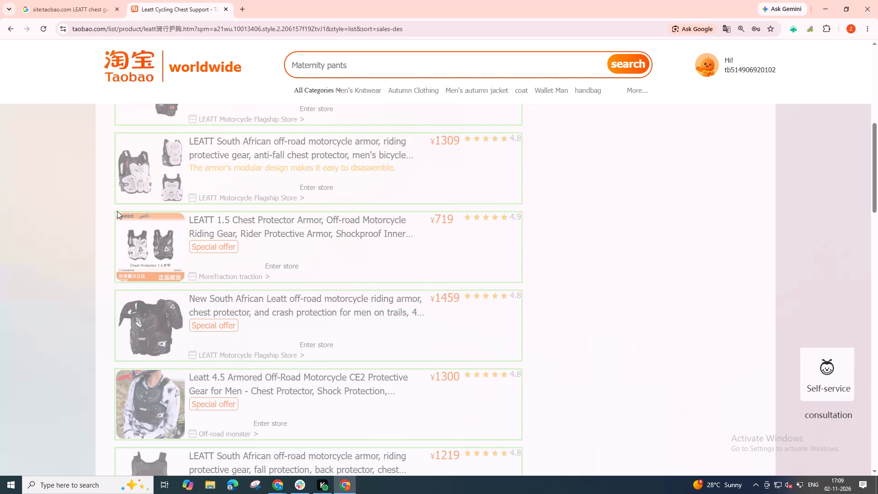
{"action": "scroll", "coordinate": [117, 211], "scroll_direction": "down", "scroll_amount": 7}
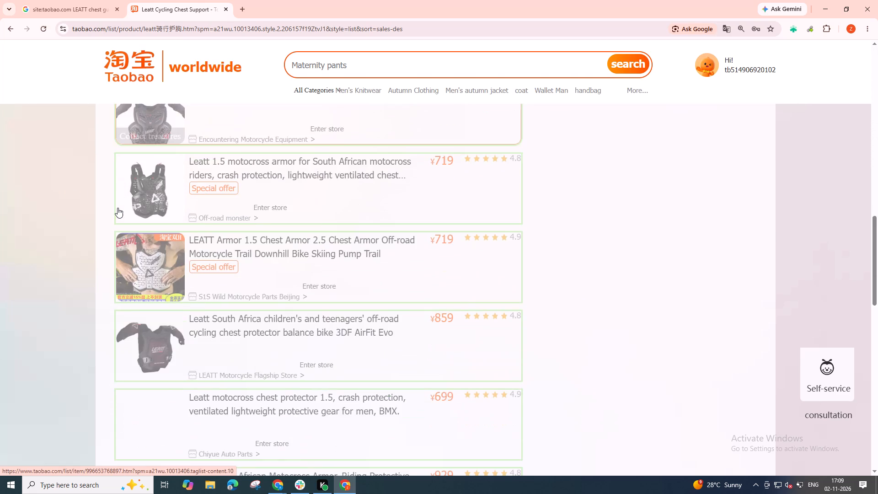
{"action": "scroll", "coordinate": [118, 208], "scroll_direction": "down", "scroll_amount": 9}
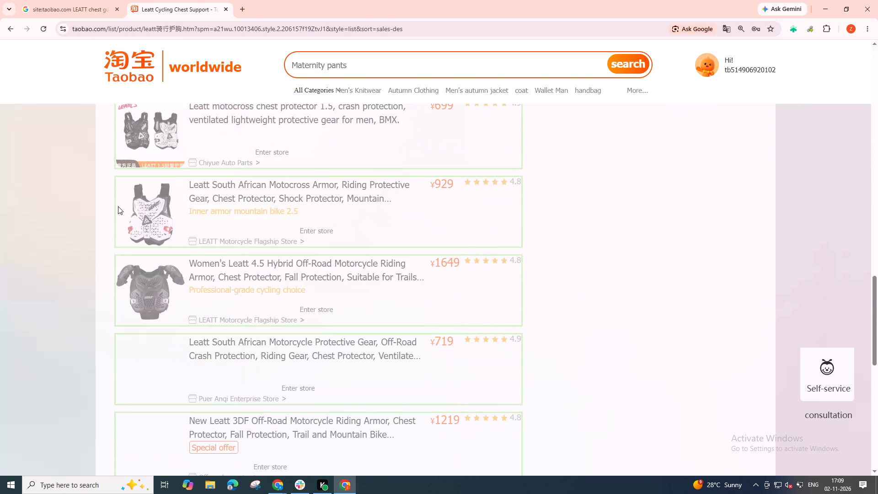
{"action": "scroll", "coordinate": [117, 199], "scroll_direction": "down", "scroll_amount": 1}
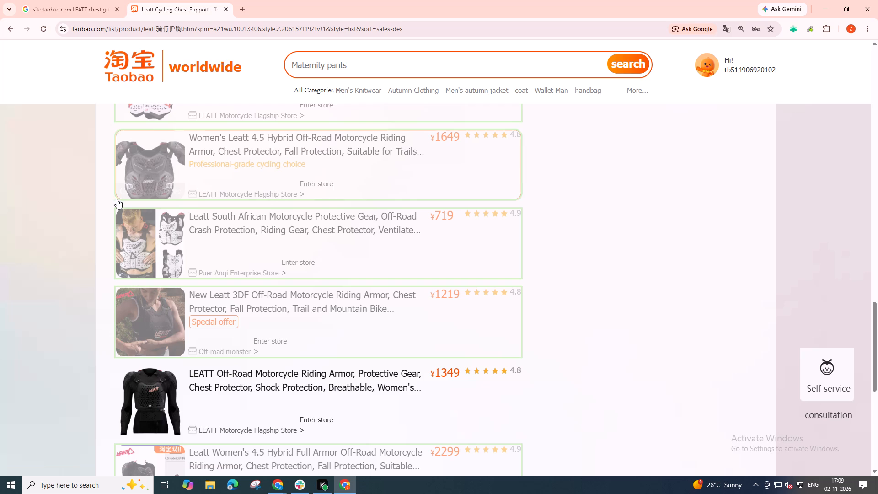
{"action": "scroll", "coordinate": [117, 199], "scroll_direction": "down", "scroll_amount": 5}
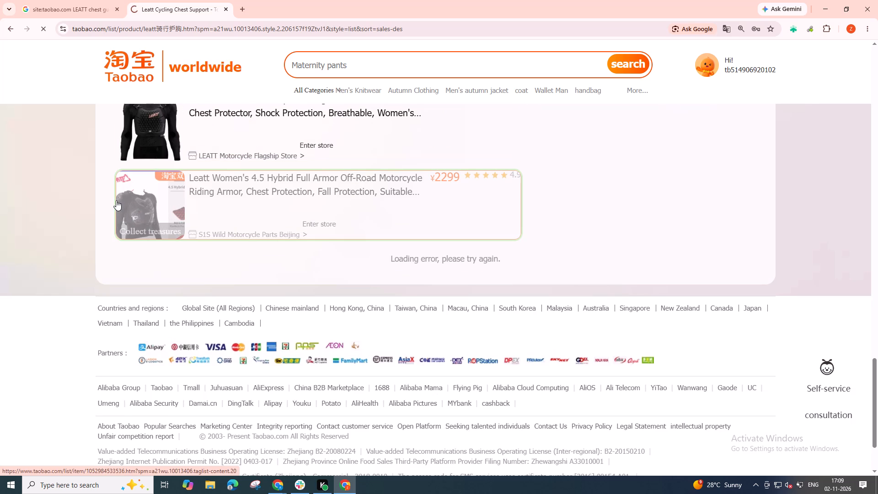
{"action": "scroll", "coordinate": [116, 200], "scroll_direction": "down", "scroll_amount": 1}
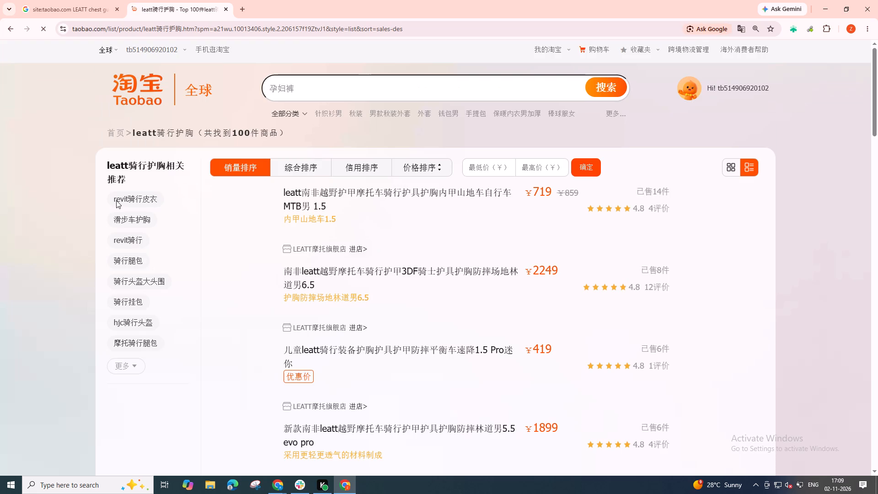
Go through the reloaded top-100 Leatt listings from the beginning, checking for chest protectors the plugin has not marked.
{"action": "scroll", "coordinate": [55, 236], "scroll_direction": "down", "scroll_amount": 1}
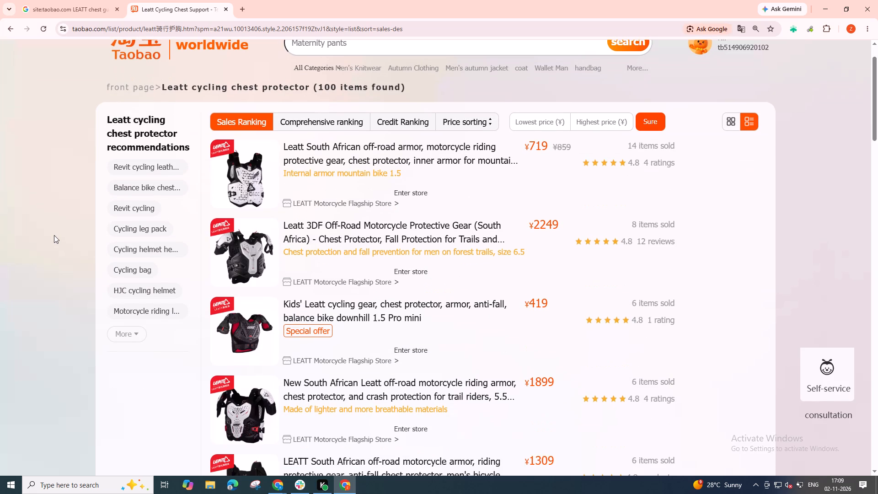
{"action": "scroll", "coordinate": [52, 232], "scroll_direction": "down", "scroll_amount": 3}
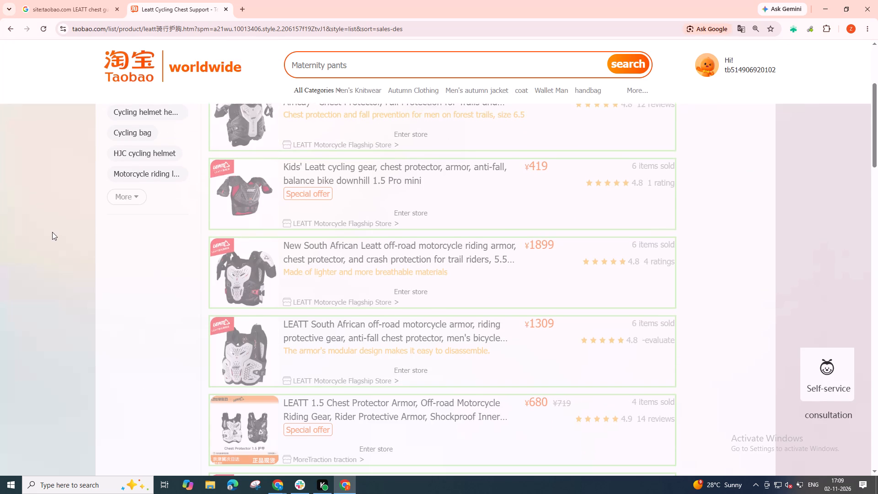
{"action": "scroll", "coordinate": [52, 232], "scroll_direction": "down", "scroll_amount": 10}
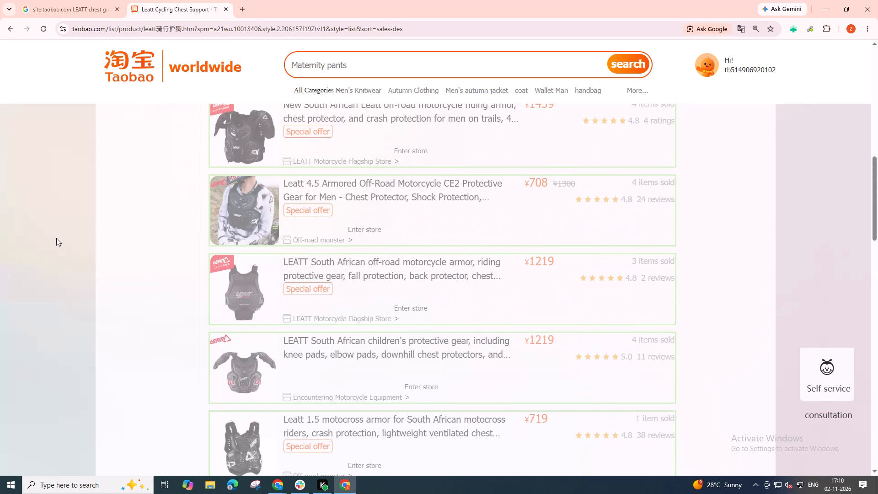
{"action": "scroll", "coordinate": [56, 238], "scroll_direction": "down", "scroll_amount": 9}
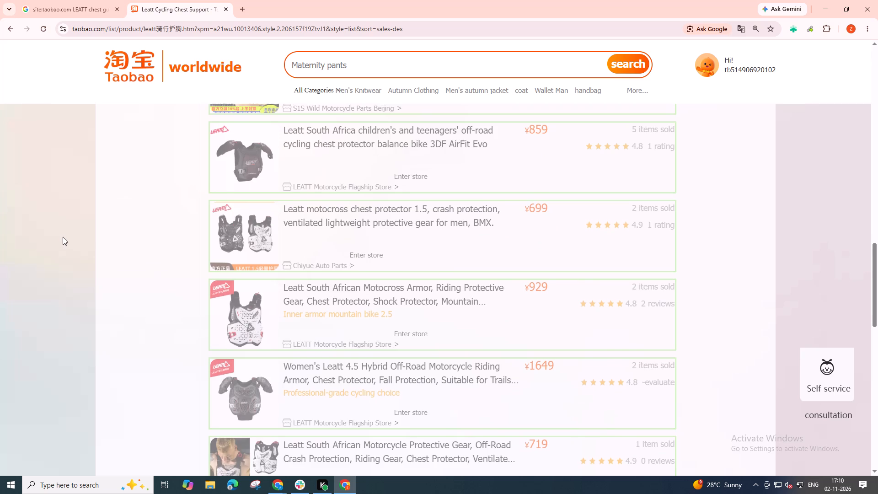
{"action": "scroll", "coordinate": [63, 237], "scroll_direction": "down", "scroll_amount": 10}
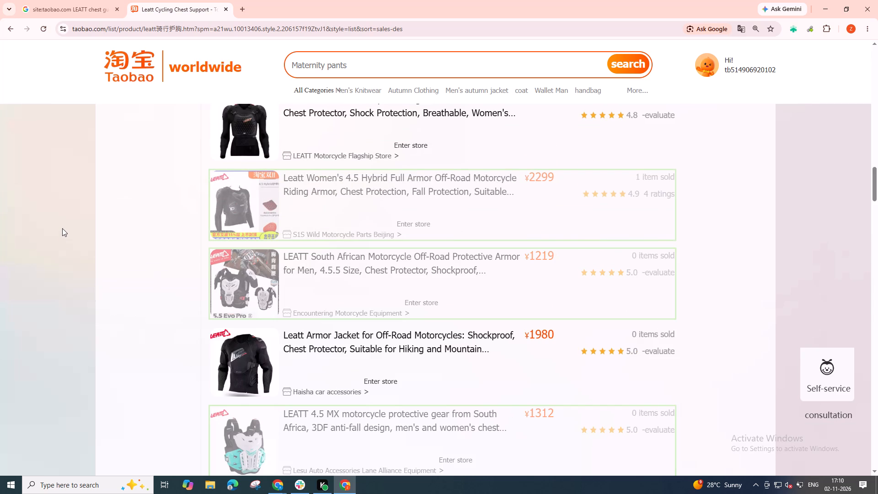
{"action": "scroll", "coordinate": [62, 228], "scroll_direction": "down", "scroll_amount": 9}
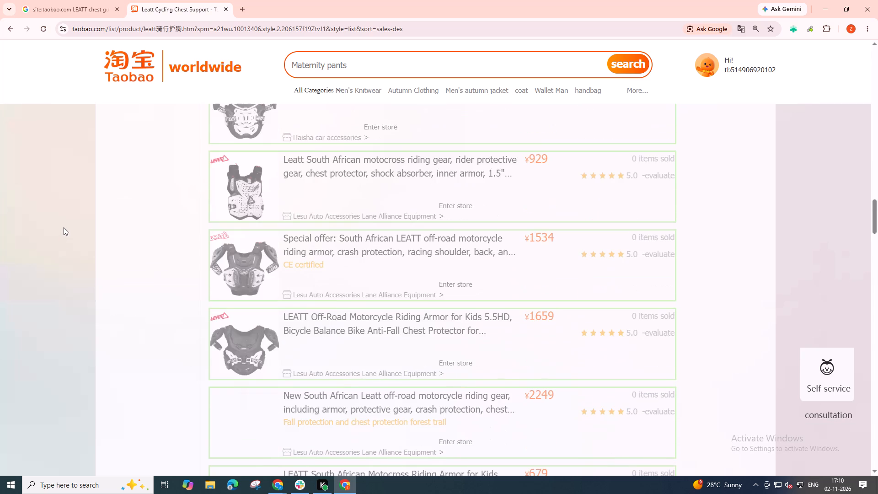
{"action": "scroll", "coordinate": [64, 228], "scroll_direction": "down", "scroll_amount": 9}
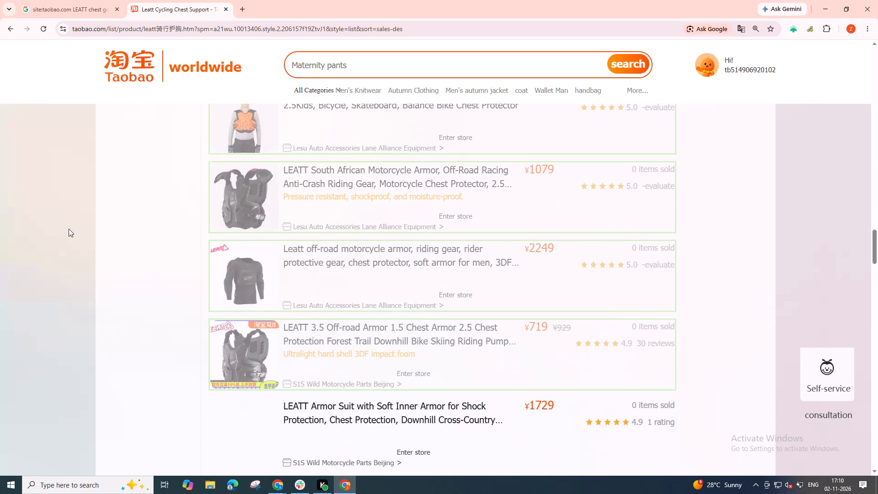
{"action": "scroll", "coordinate": [69, 229], "scroll_direction": "down", "scroll_amount": 1}
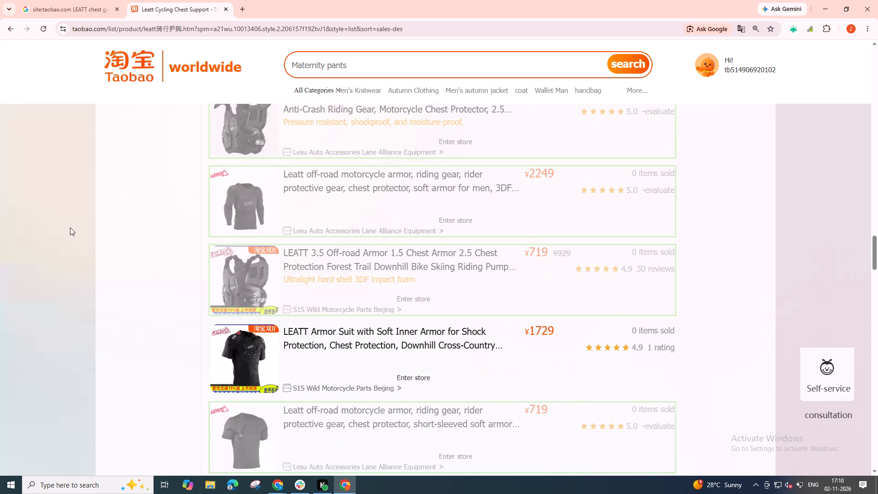
{"action": "scroll", "coordinate": [70, 227], "scroll_direction": "down", "scroll_amount": 6}
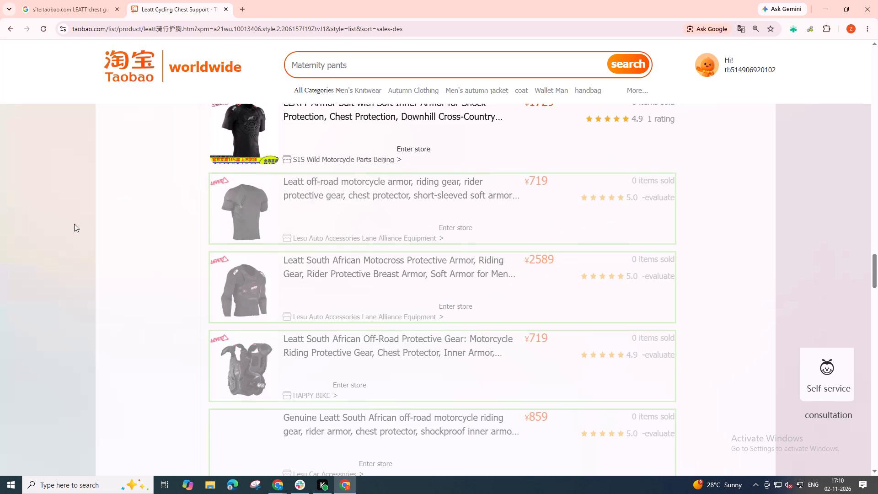
{"action": "scroll", "coordinate": [76, 224], "scroll_direction": "down", "scroll_amount": 11}
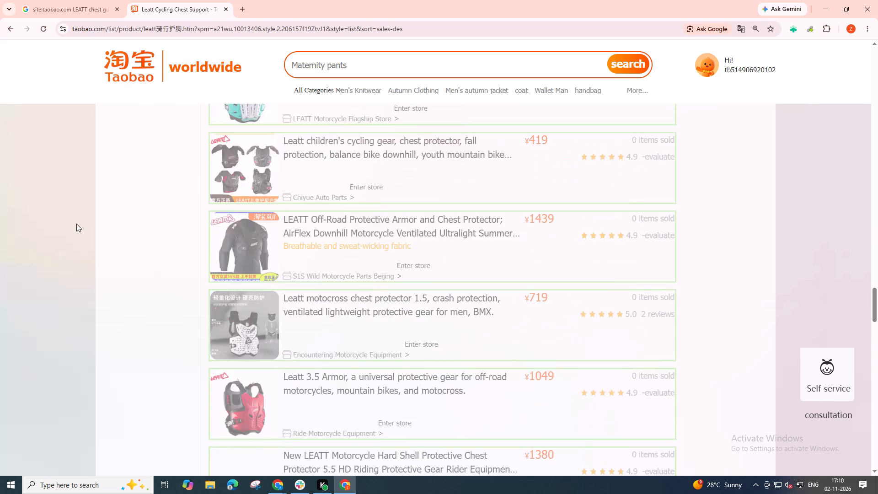
{"action": "scroll", "coordinate": [76, 224], "scroll_direction": "down", "scroll_amount": 8}
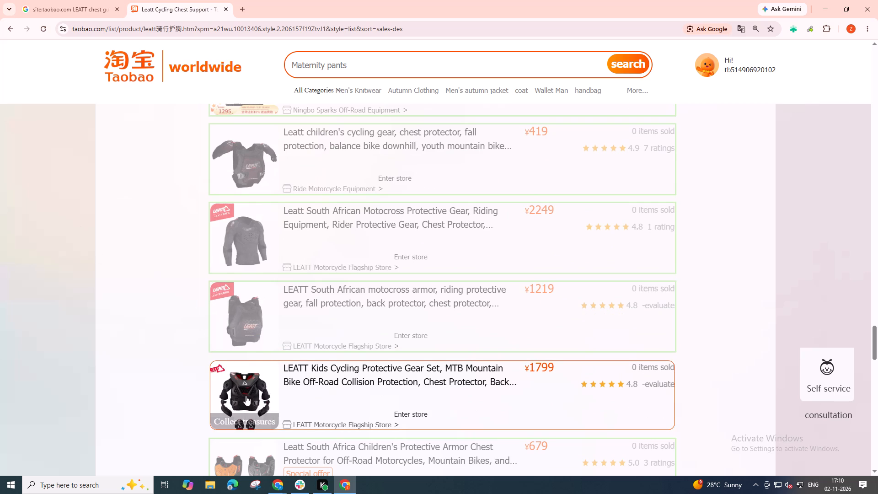
Log the ¥1799 LEATT Kids Cycling Protective Gear Set's link in row 28869 of the New Work sheet and note "doubt" beside it.
{"action": "scroll", "coordinate": [274, 350], "scroll_direction": "down", "scroll_amount": 1}
{"action": "right_click", "coordinate": [354, 335]}
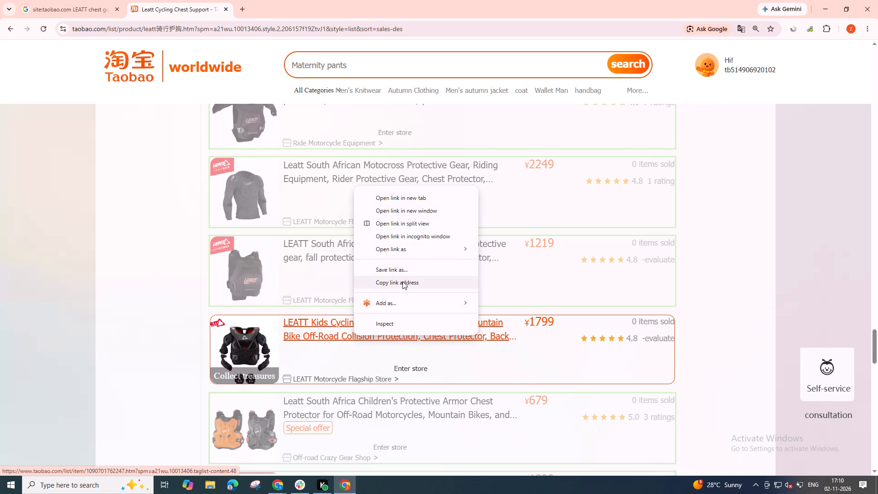
{"action": "left_click", "coordinate": [402, 281]}
{"action": "key", "text": "alt+Tab"}
{"action": "left_click", "coordinate": [227, 0]}
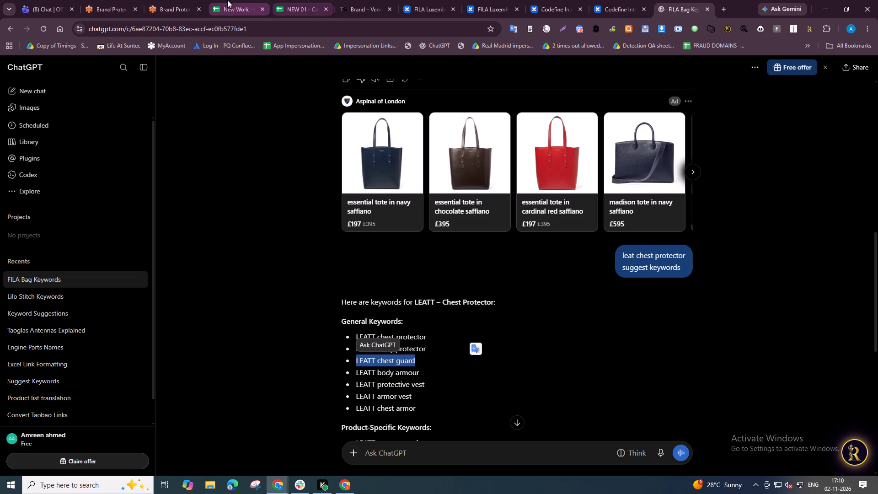
{"action": "left_click", "coordinate": [294, 177]}
{"action": "key", "text": "ctrl+v"}
{"action": "left_click", "coordinate": [301, 211]}
{"action": "left_click", "coordinate": [409, 176]}
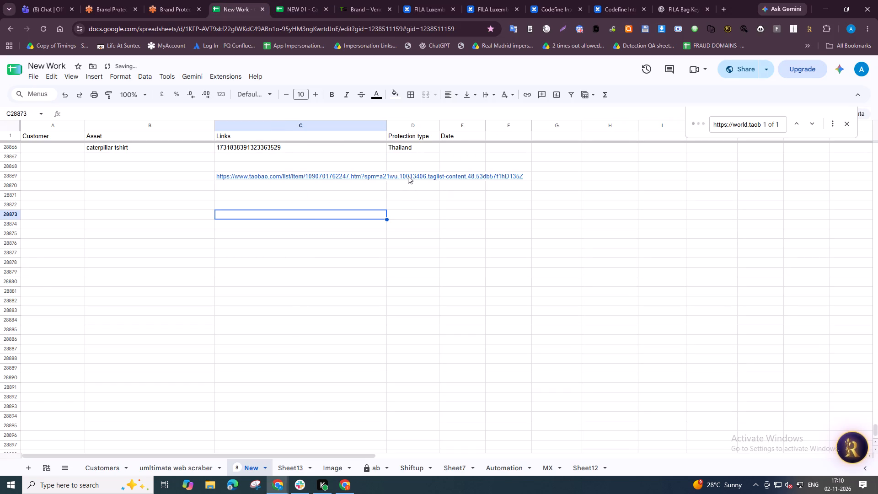
{"action": "type", "text": "doubt"}
{"action": "key", "text": "Return"}
Return to the Taobao list and check the remaining Leatt listings for chest protectors the plugin left unmarked.
{"action": "key", "text": "alt+Tab"}
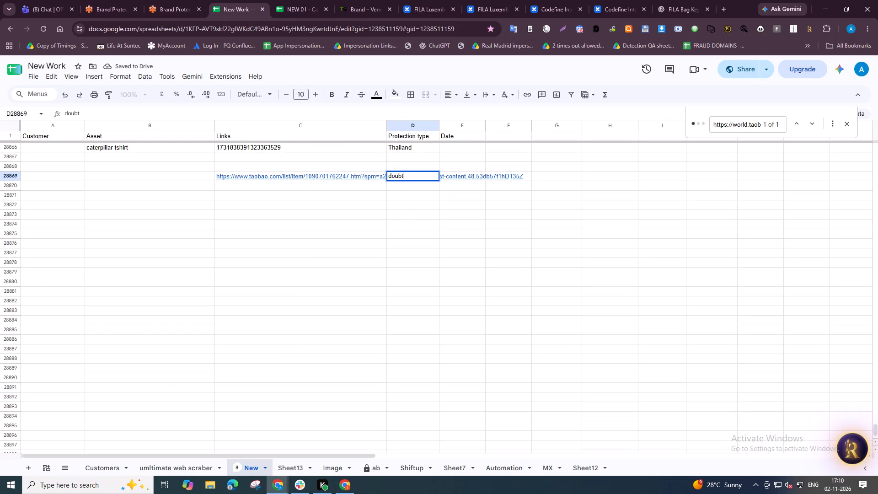
{"action": "key", "text": "alt+Tab"}
{"action": "key", "text": "alt+Tab"}
{"action": "scroll", "coordinate": [346, 199], "scroll_direction": "down", "scroll_amount": 13}
{"action": "key", "text": "alt+Tab"}
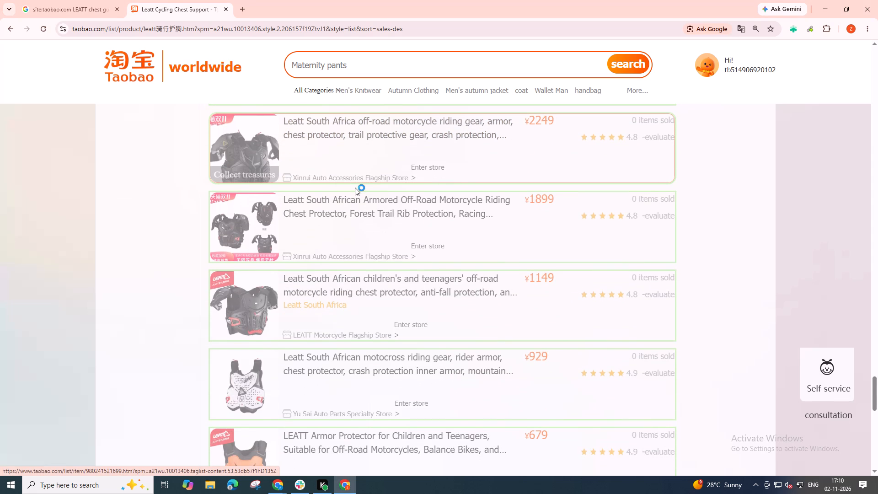
{"action": "key", "text": "alt+Tab"}
{"action": "scroll", "coordinate": [355, 187], "scroll_direction": "down", "scroll_amount": 7}
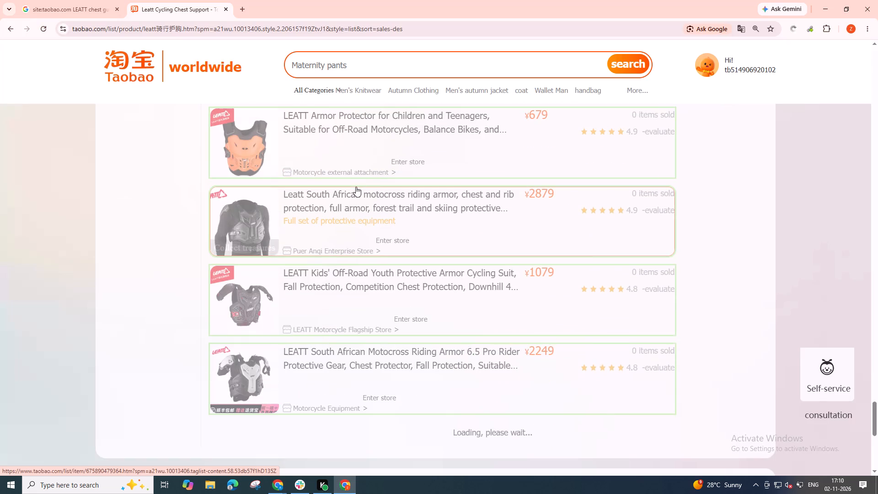
{"action": "scroll", "coordinate": [356, 187], "scroll_direction": "down", "scroll_amount": 5}
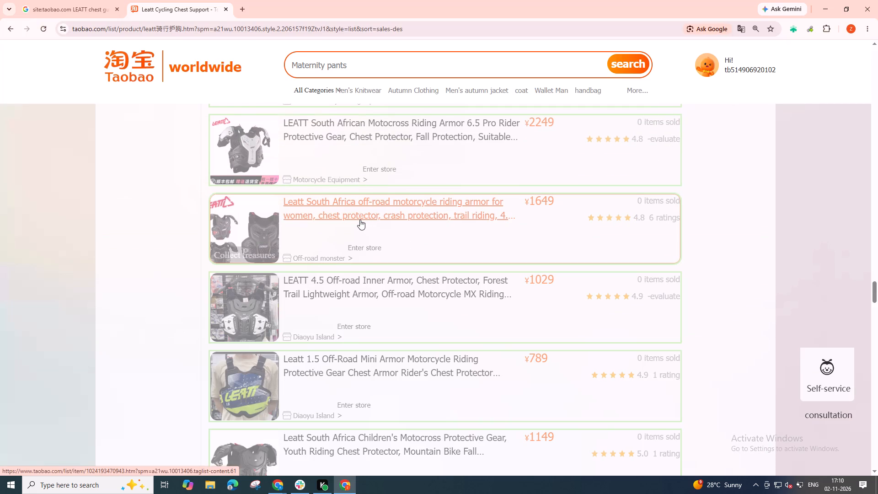
{"action": "scroll", "coordinate": [360, 220], "scroll_direction": "down", "scroll_amount": 11}
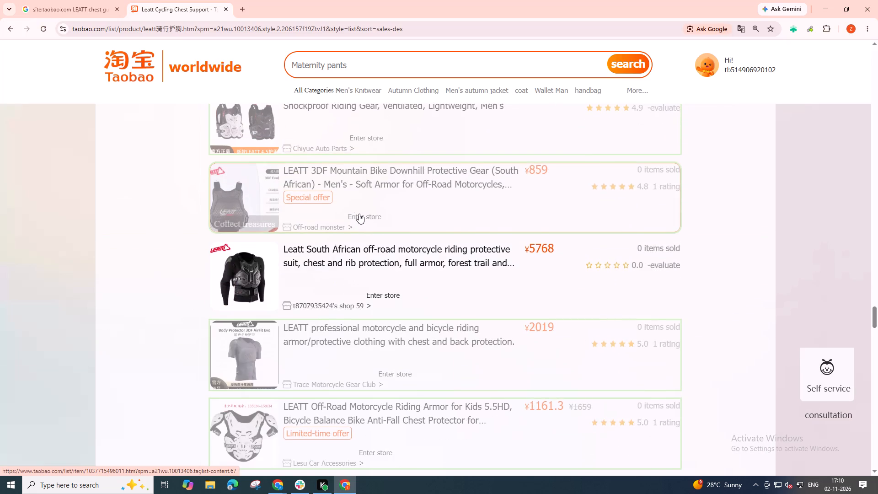
{"action": "scroll", "coordinate": [359, 214], "scroll_direction": "down", "scroll_amount": 14}
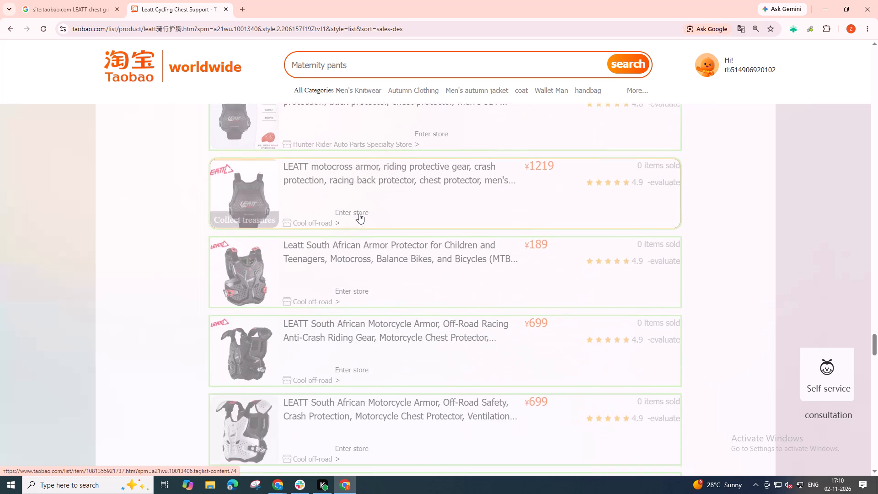
{"action": "scroll", "coordinate": [359, 214], "scroll_direction": "down", "scroll_amount": 11}
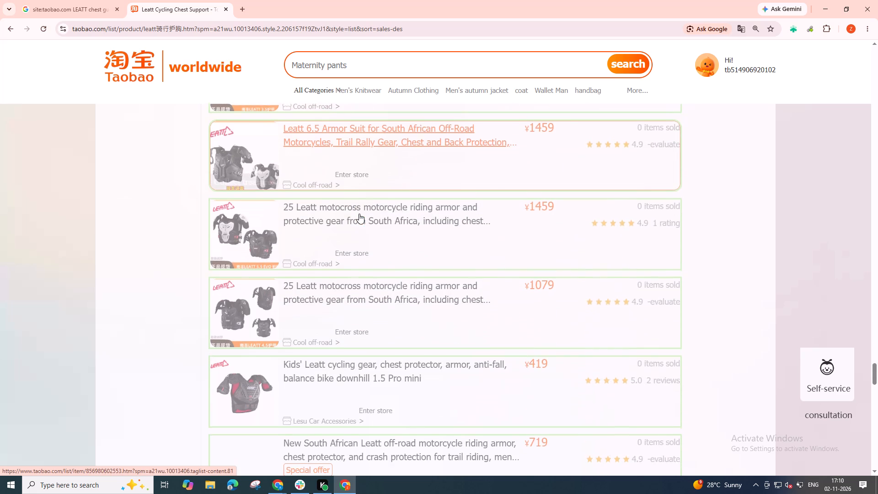
{"action": "scroll", "coordinate": [359, 214], "scroll_direction": "down", "scroll_amount": 12}
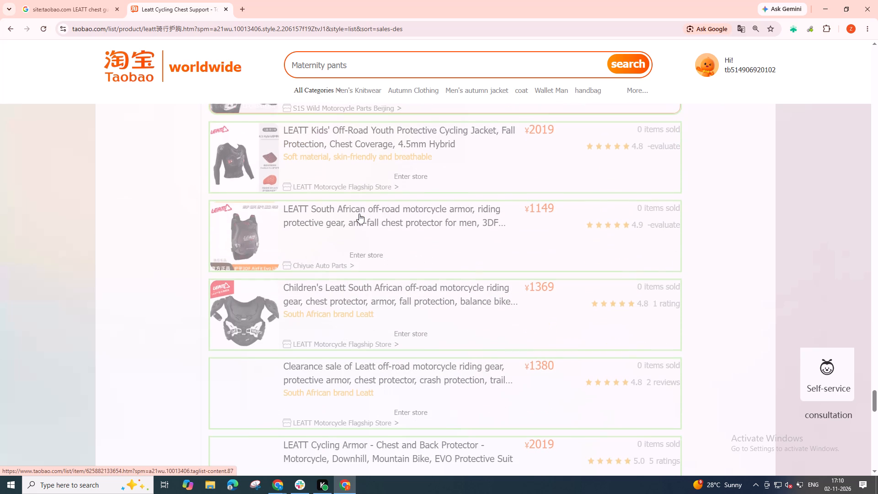
{"action": "scroll", "coordinate": [359, 214], "scroll_direction": "down", "scroll_amount": 10}
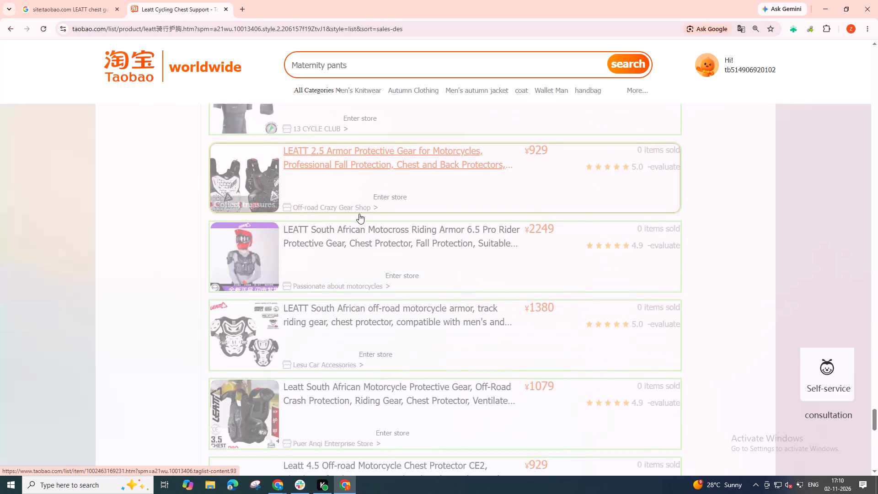
{"action": "scroll", "coordinate": [359, 214], "scroll_direction": "down", "scroll_amount": 11}
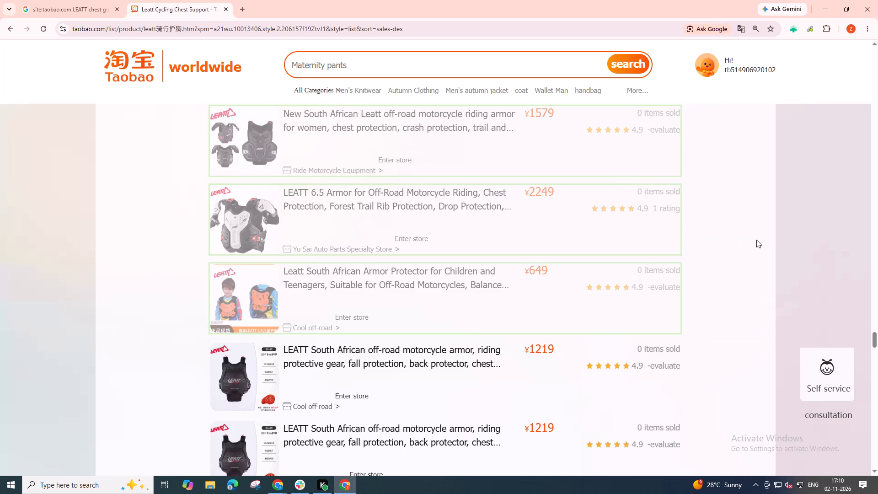
Log the link of Cool off-road's unmarked ¥1219 LEATT armor listing in row 28870 of the New Work sheet.
{"action": "scroll", "coordinate": [756, 240], "scroll_direction": "down", "scroll_amount": 2}
{"action": "scroll", "coordinate": [435, 275], "scroll_direction": "down", "scroll_amount": 1}
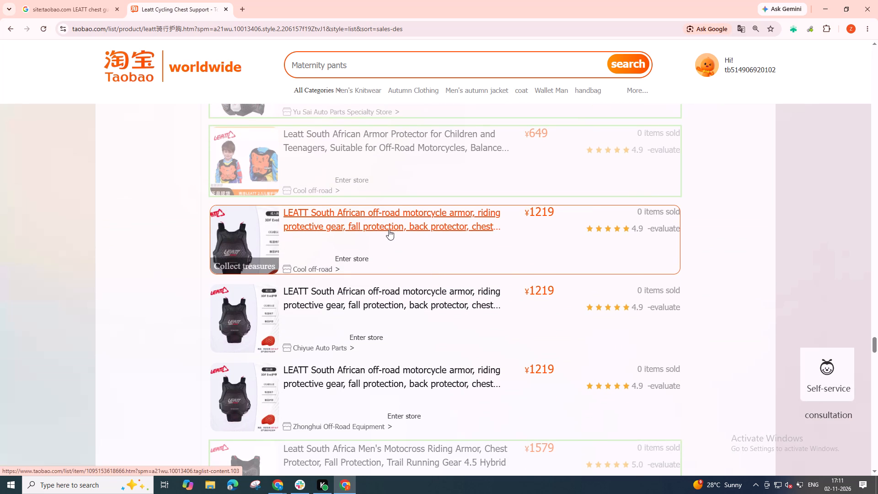
{"action": "right_click", "coordinate": [389, 230]}
{"action": "left_click", "coordinate": [444, 331]}
{"action": "key", "text": "alt+Tab"}
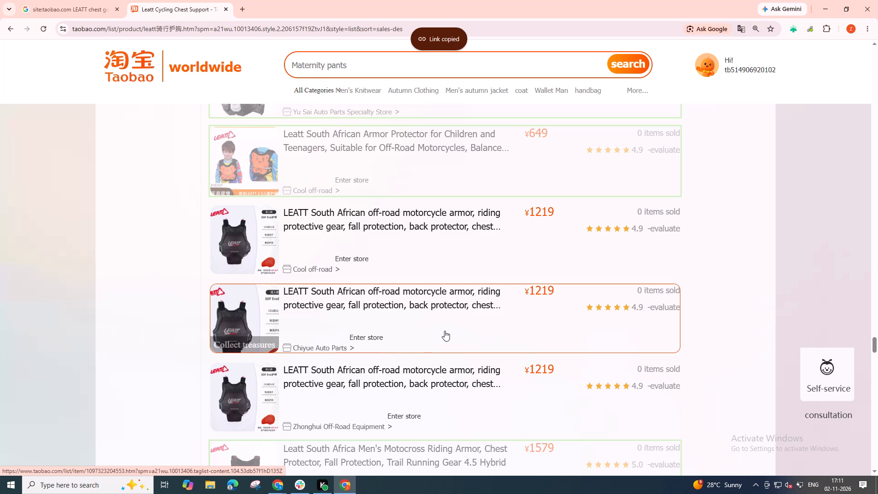
{"action": "left_click", "coordinate": [332, 187]}
{"action": "key", "text": "ctrl+v"}
Log the link of Chiyue Auto Parts' unmarked ¥1219 LEATT armor listing in row 28871 of the New Work sheet.
{"action": "key", "text": "alt+Tab"}
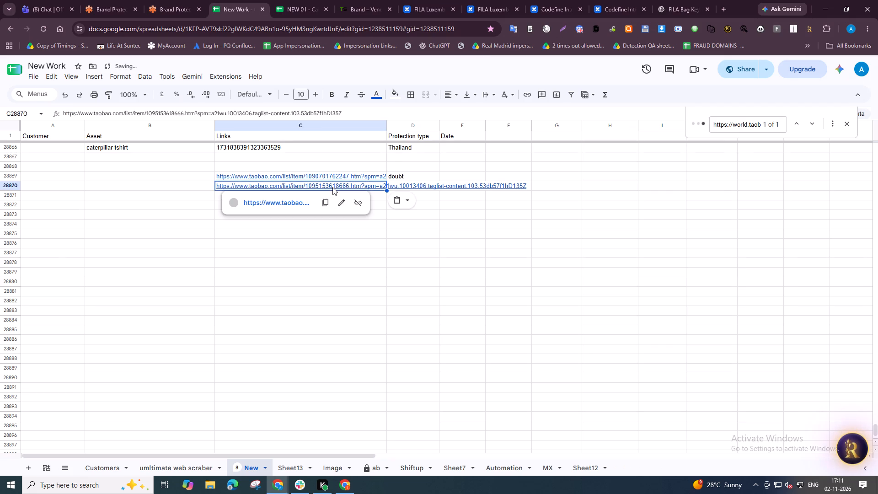
{"action": "right_click", "coordinate": [427, 303]}
{"action": "left_click", "coordinate": [486, 397]}
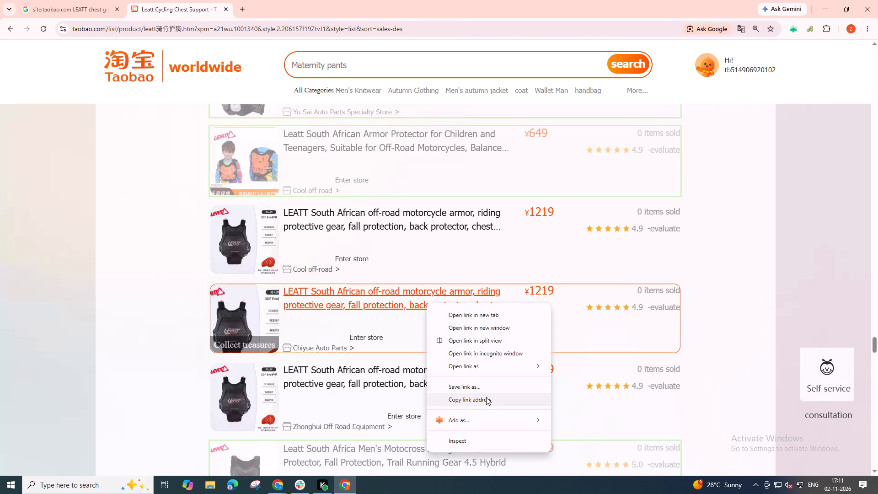
{"action": "key", "text": "alt+Tab"}
{"action": "left_click", "coordinate": [344, 195]}
{"action": "key", "text": "ctrl+v"}
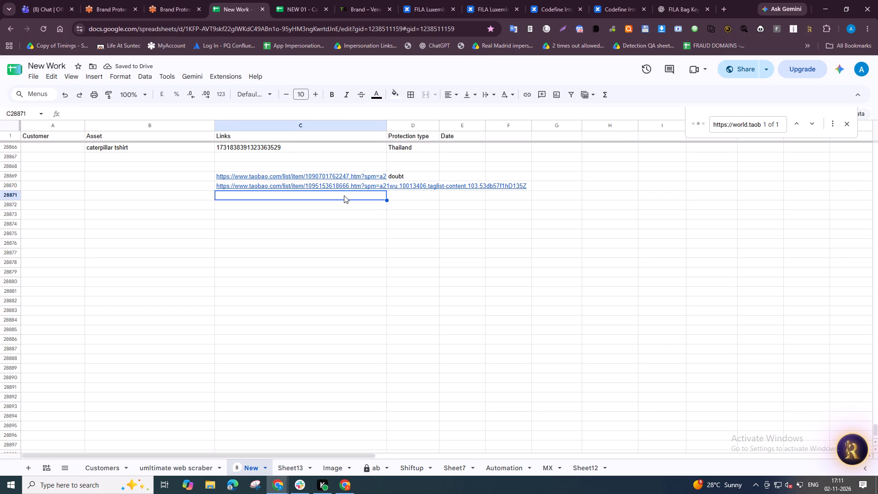
Log the link of Zhonghui Off-Road Equipment's unmarked ¥1219 LEATT armor listing in row 28872 of the New Work sheet.
{"action": "key", "text": "alt+Tab"}
{"action": "right_click", "coordinate": [424, 385]}
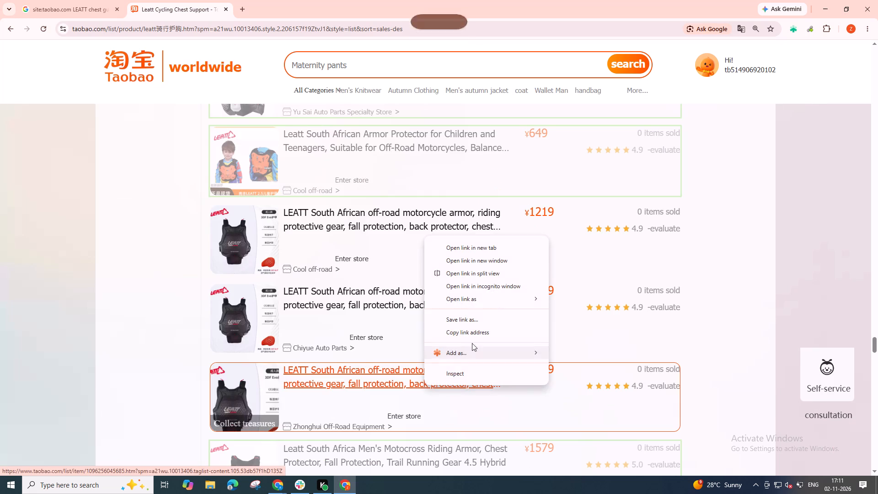
{"action": "left_click", "coordinate": [480, 328]}
{"action": "key", "text": "alt+Tab"}
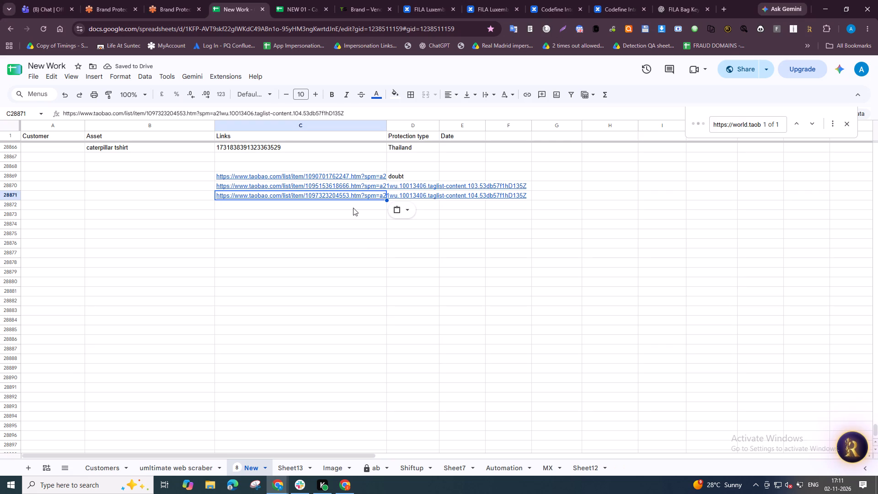
{"action": "left_click", "coordinate": [353, 207]}
{"action": "key", "text": "ctrl+v"}
Fill the "doubt" note from row 28869 down through row 28872 beside the logged Taobao links.
{"action": "left_click_drag", "start_coordinate": [408, 179], "coordinate": [408, 208]}
{"action": "key", "text": "ctrl+d"}
{"action": "left_click", "coordinate": [343, 273]}
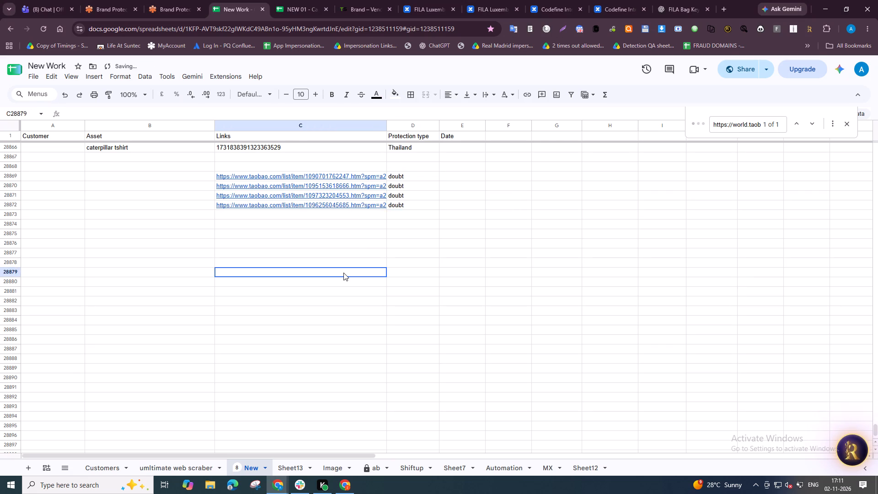
Return to the Taobao list and check the Leatt listings below Zhonghui Off-Road Equipment's for chest protectors the plugin left unmarked.
{"action": "key", "text": "alt+Tab"}
{"action": "scroll", "coordinate": [432, 282], "scroll_direction": "down", "scroll_amount": 8}
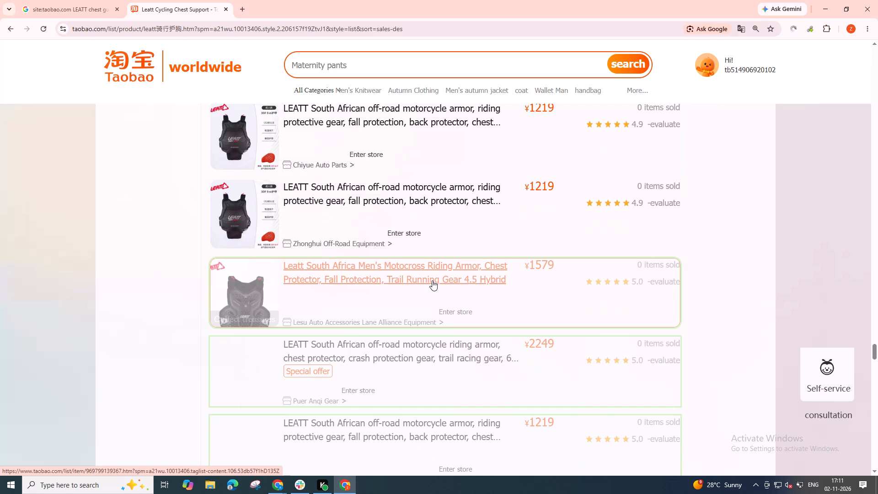
{"action": "scroll", "coordinate": [435, 280], "scroll_direction": "down", "scroll_amount": 5}
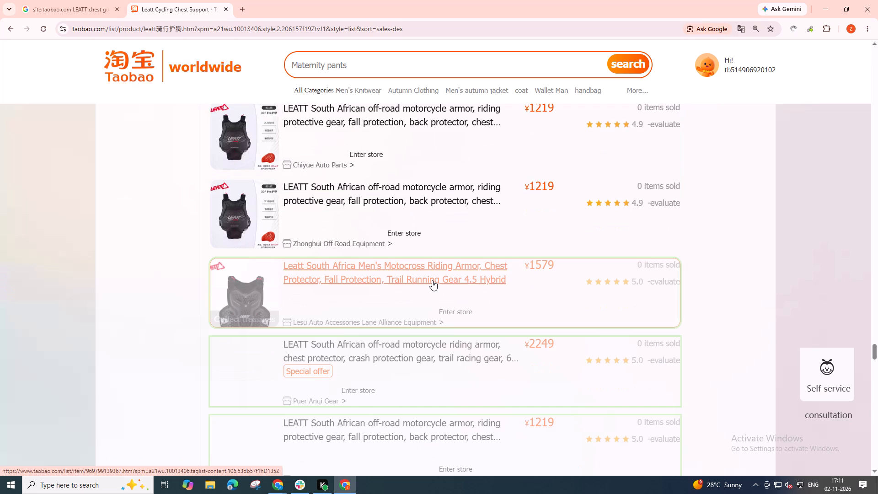